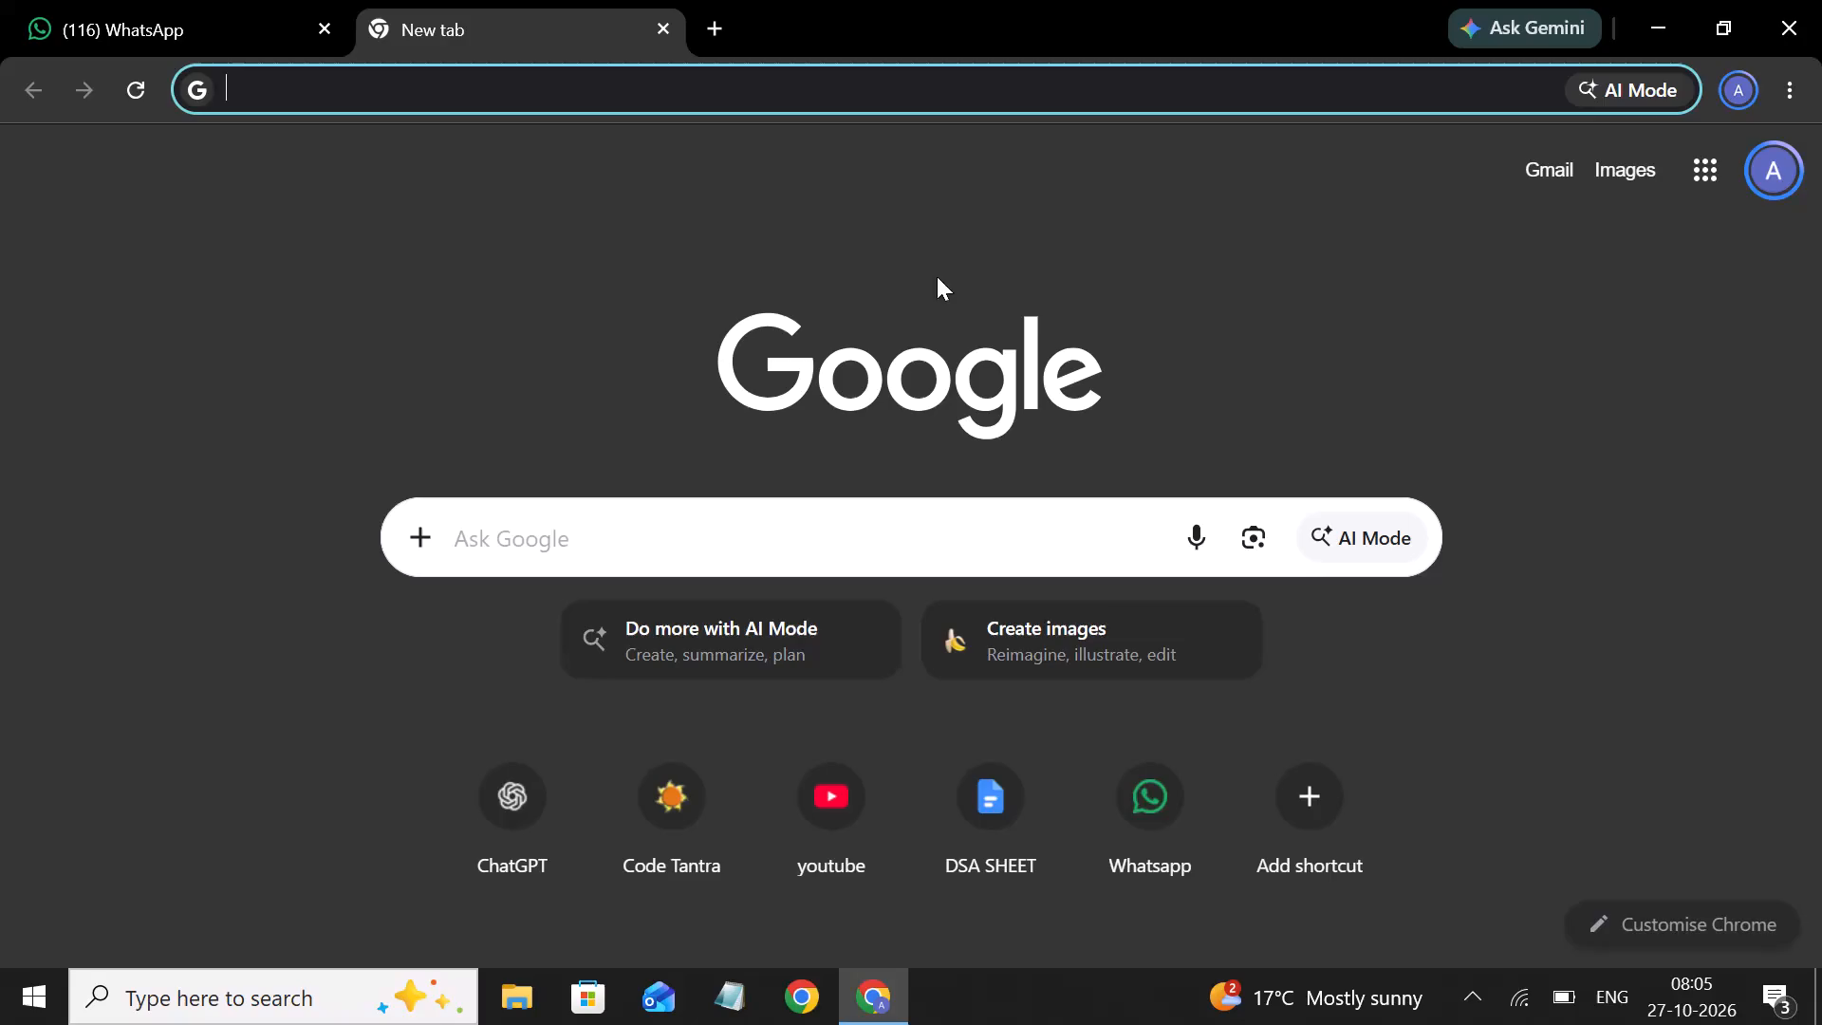
Open the "Hacknauts-2.0 Idea PPT Submission(2)" spreadsheet in Google Sheets.
left_click(1710, 155)
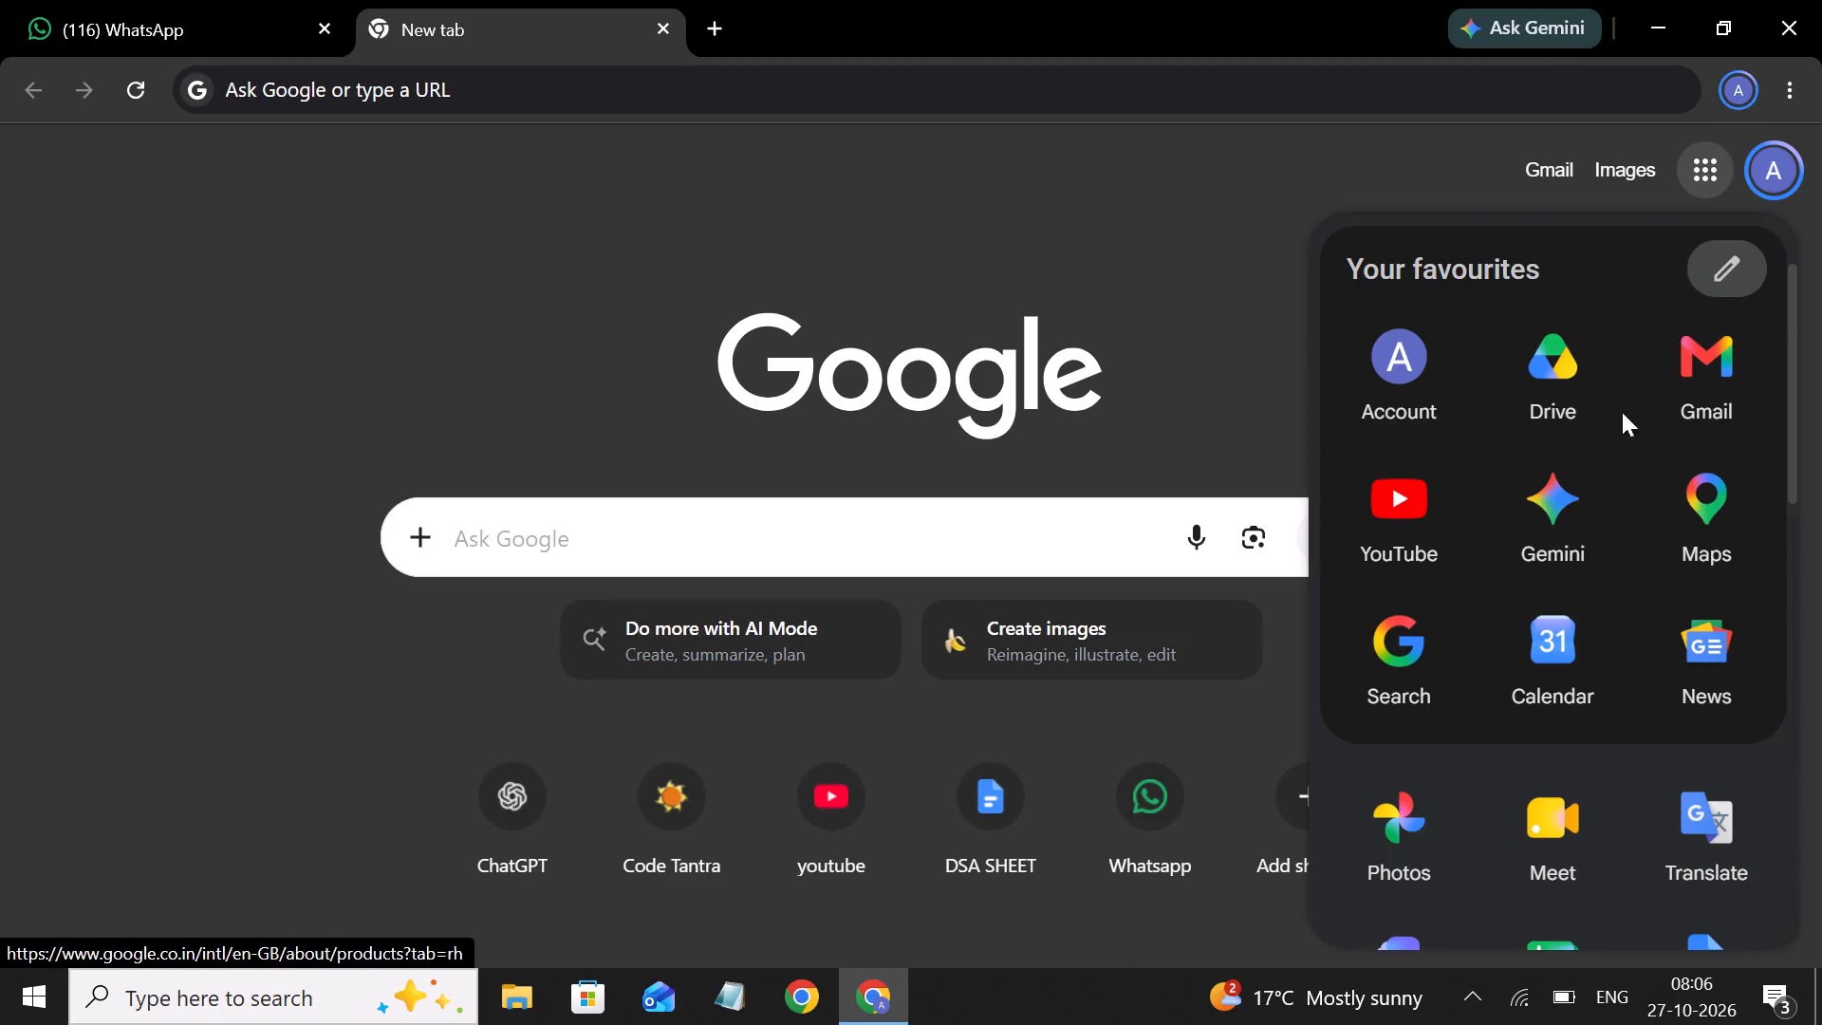
scroll(1567, 610, "down", 4)
left_click(1545, 396)
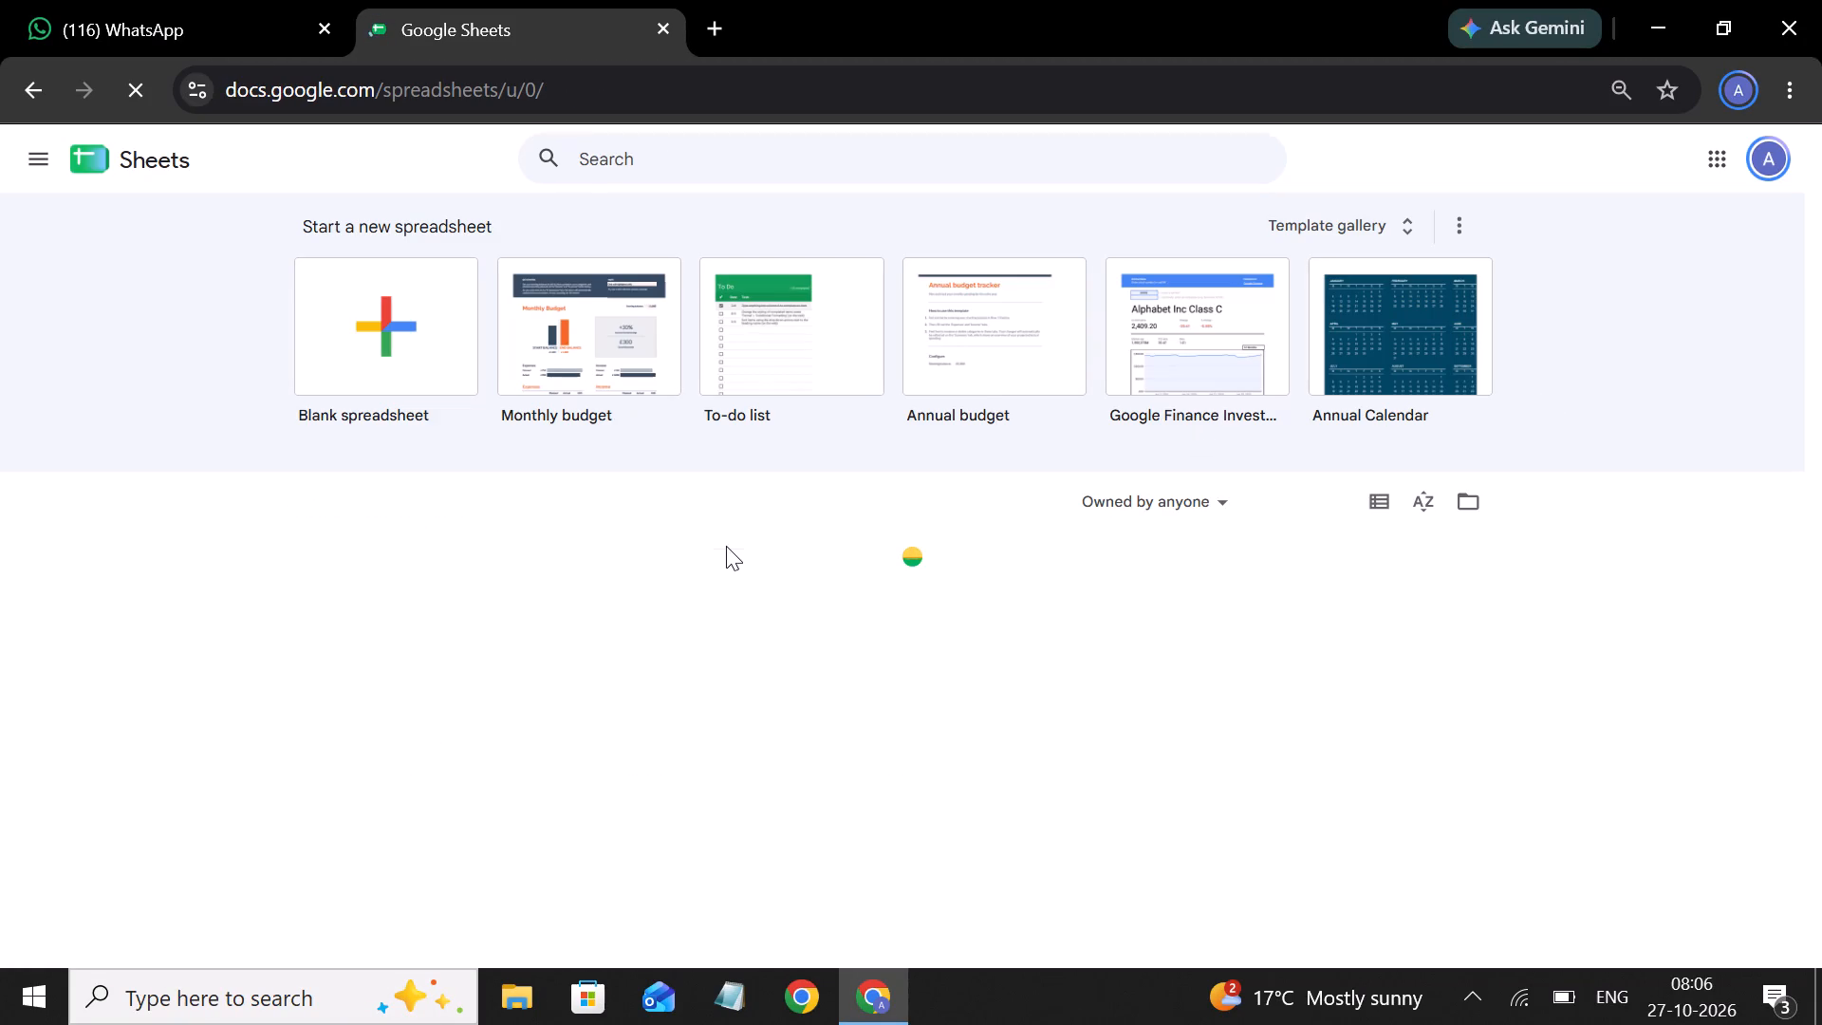
left_click(653, 654)
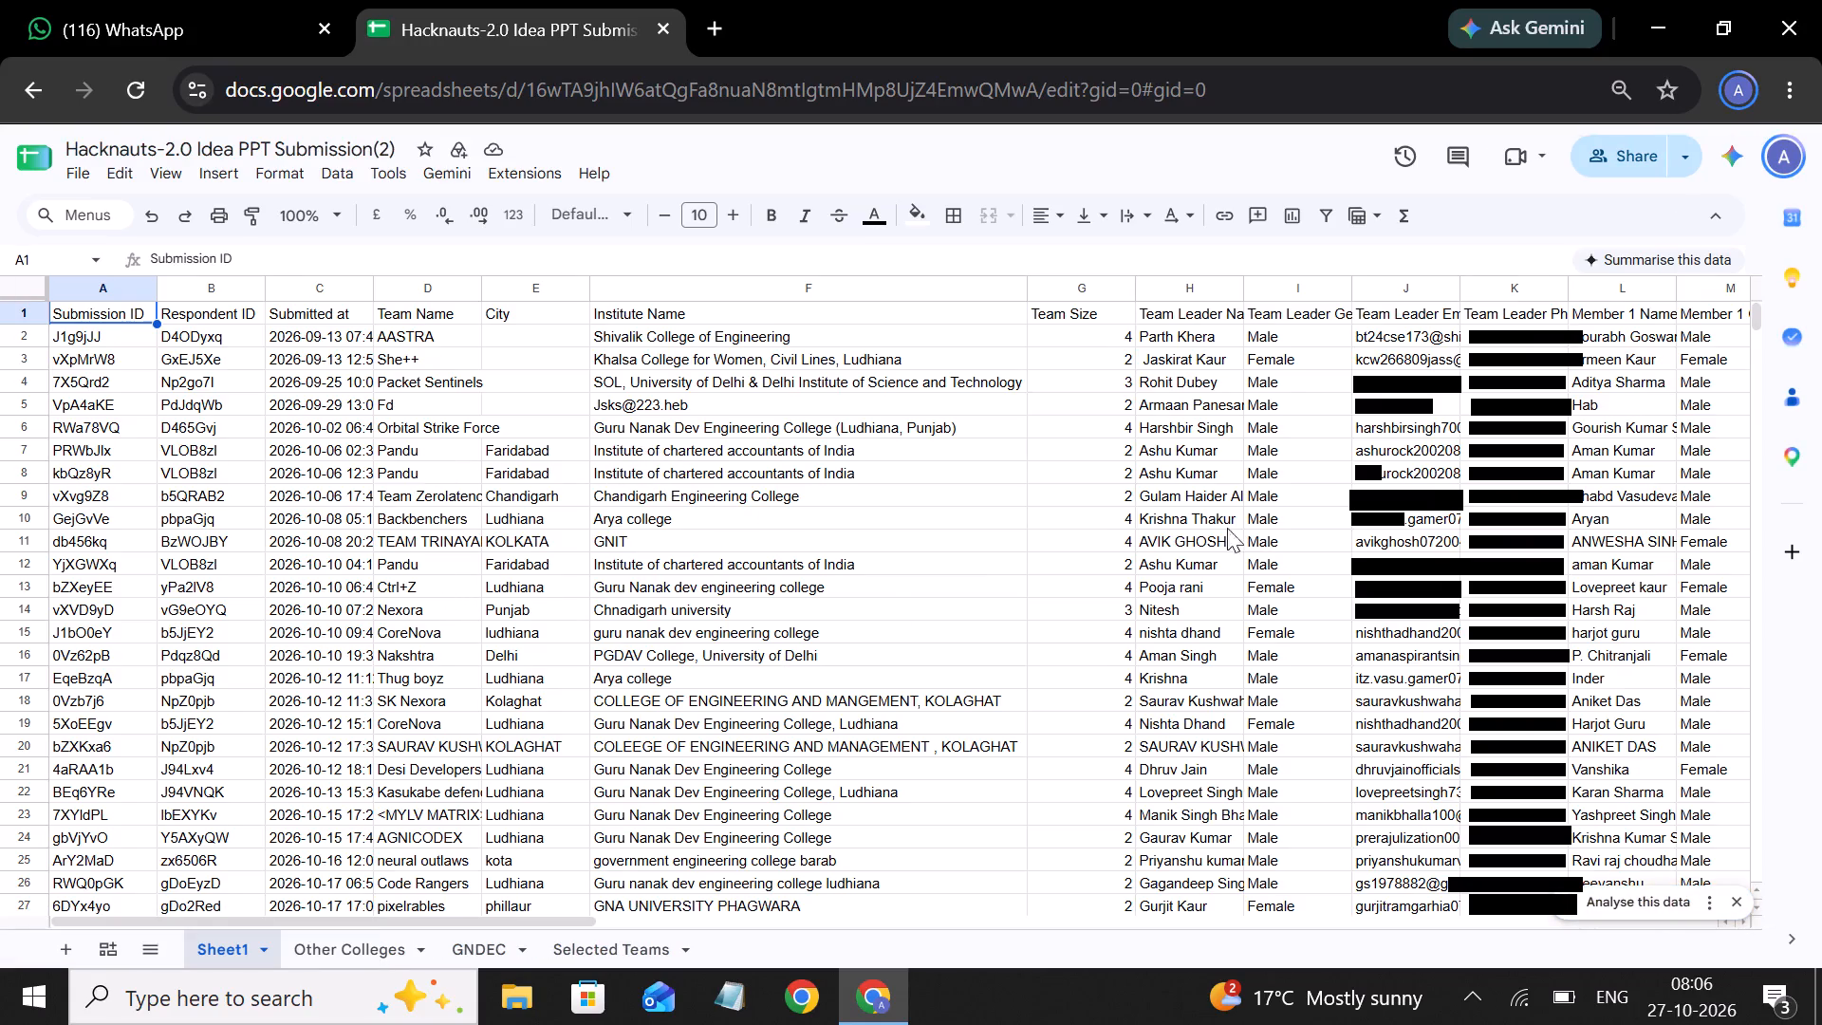
Look across the Sheet1 columns from the team details to the Idea PPT links and back.
scroll(1159, 537, "left", 4)
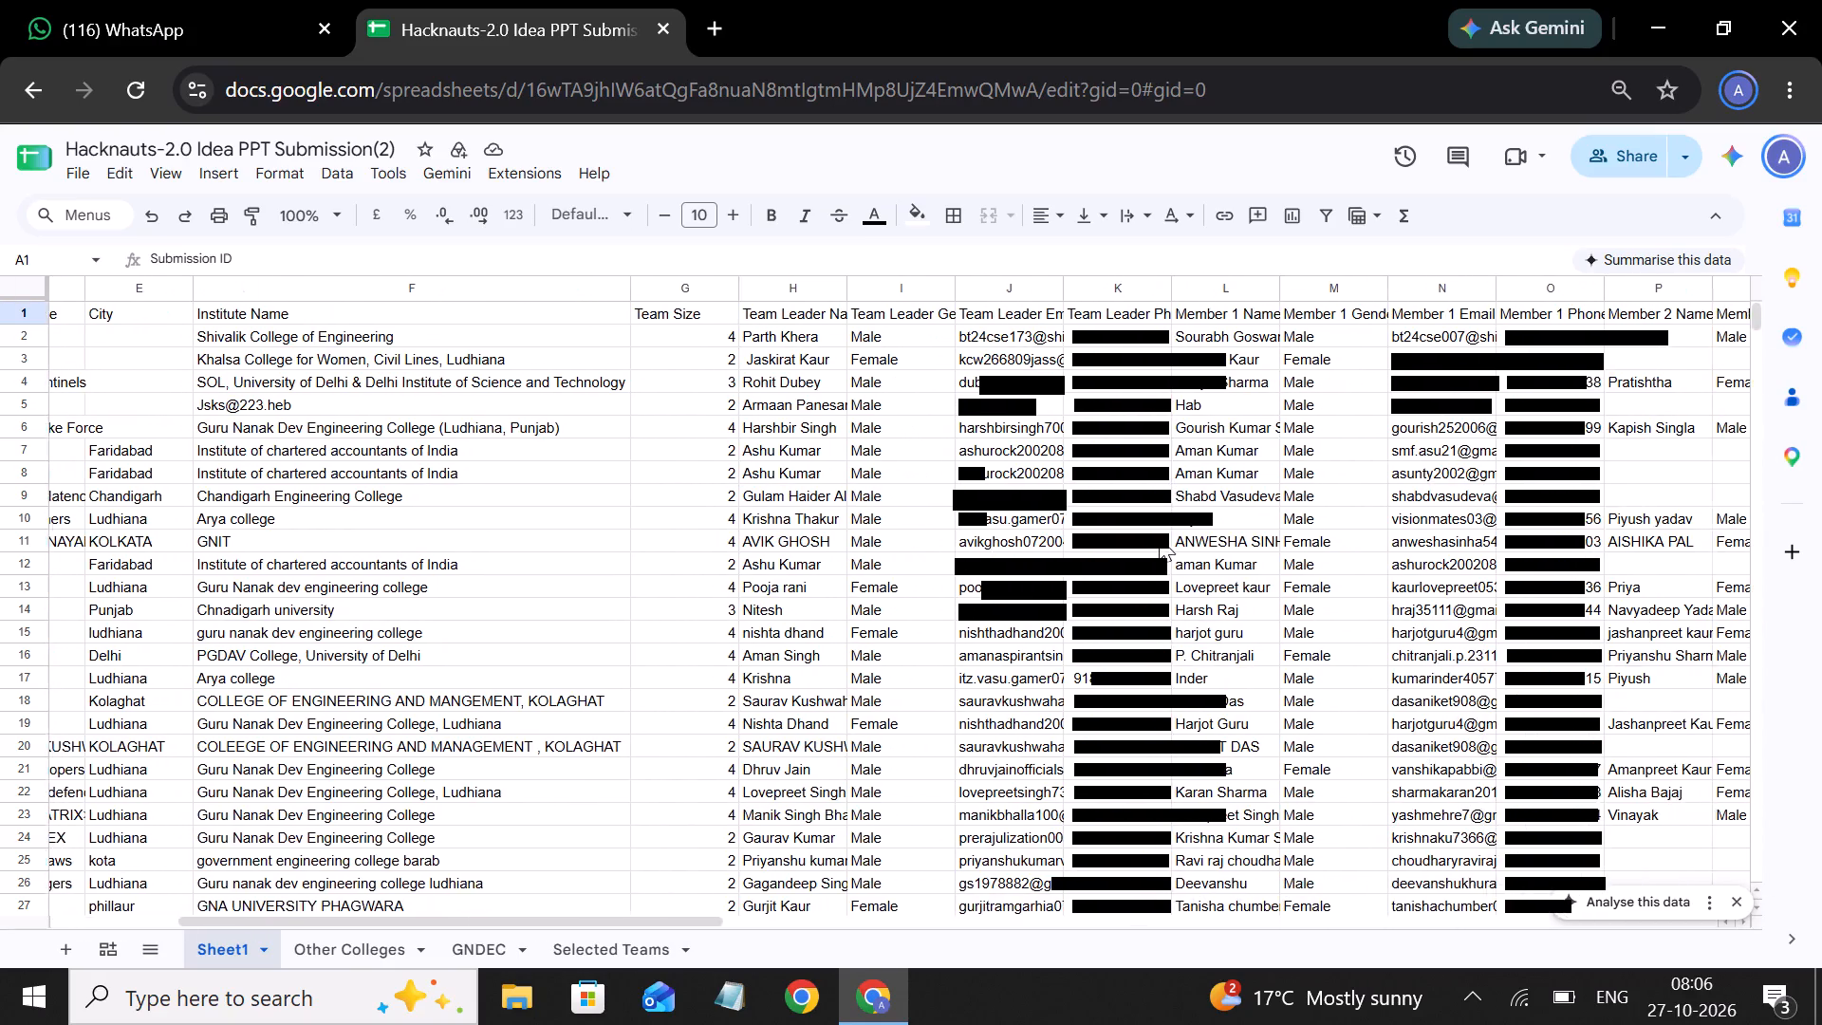
scroll(1159, 537, "left", 3)
scroll(1159, 537, "up", 1)
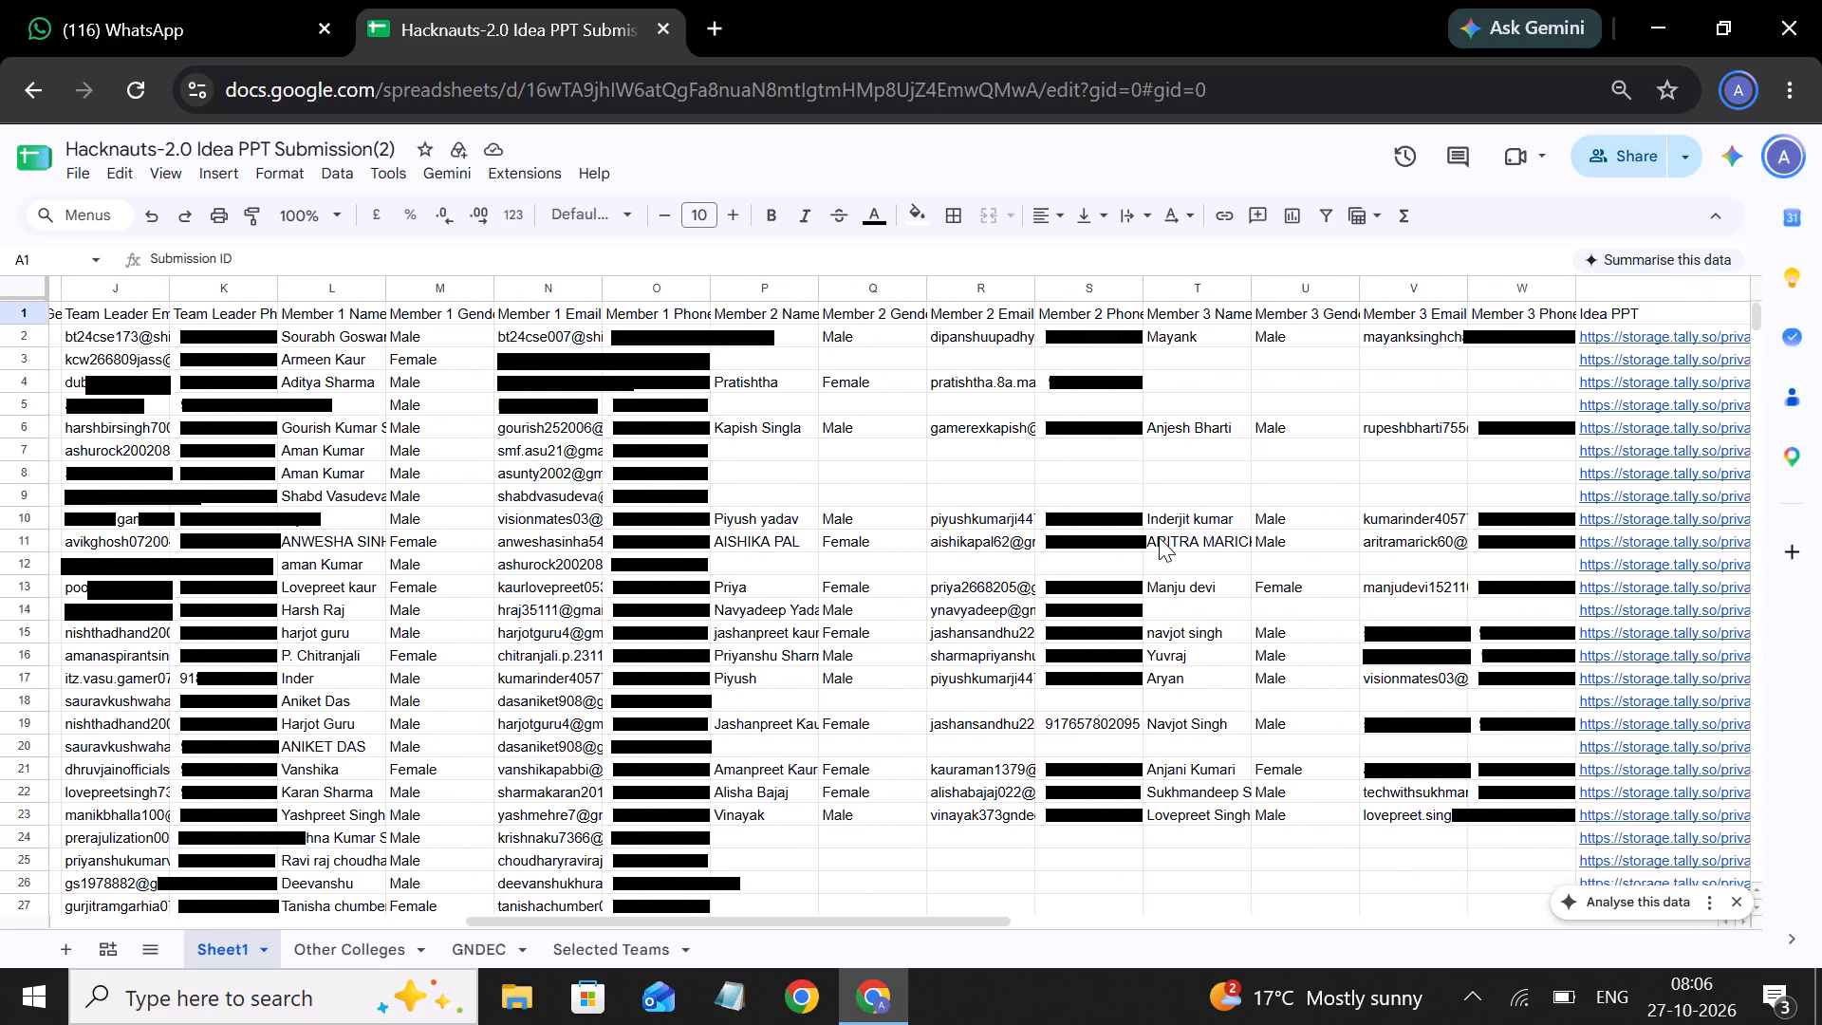
scroll(1159, 537, "up", 1)
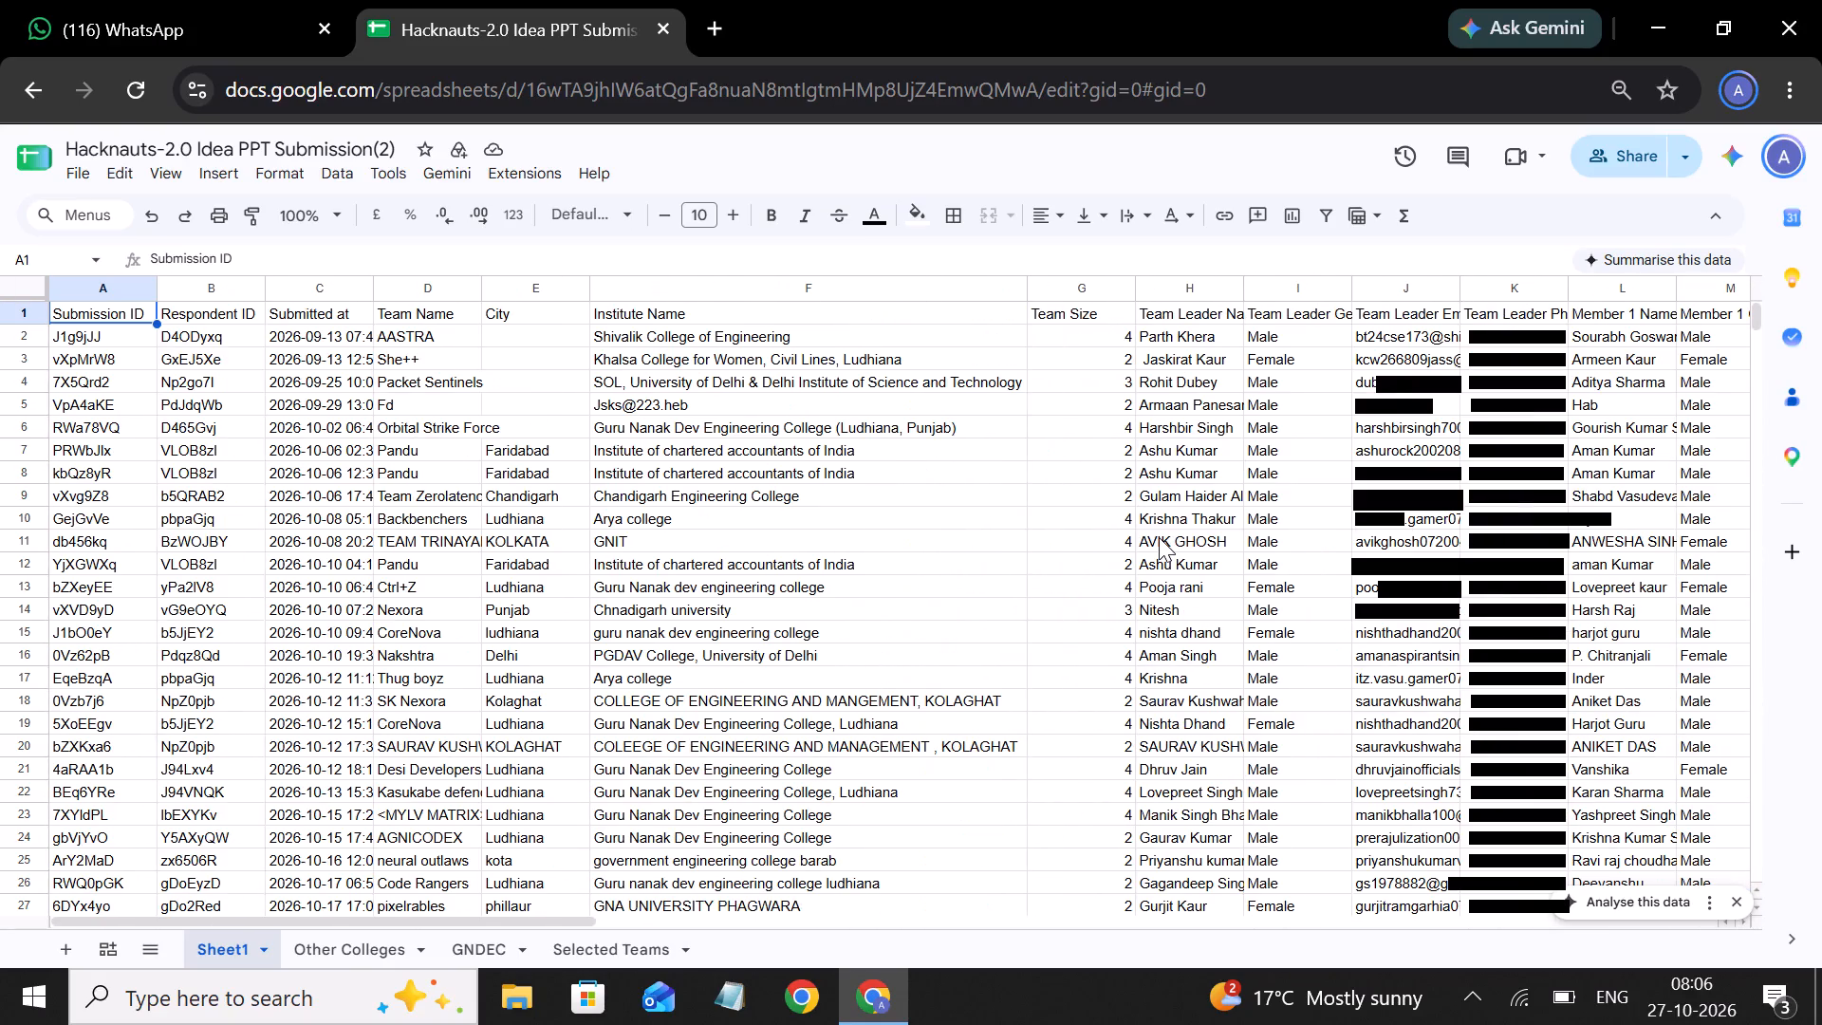
Read down the team submissions on Sheet1 from row 2 to row 67.
key("Down")
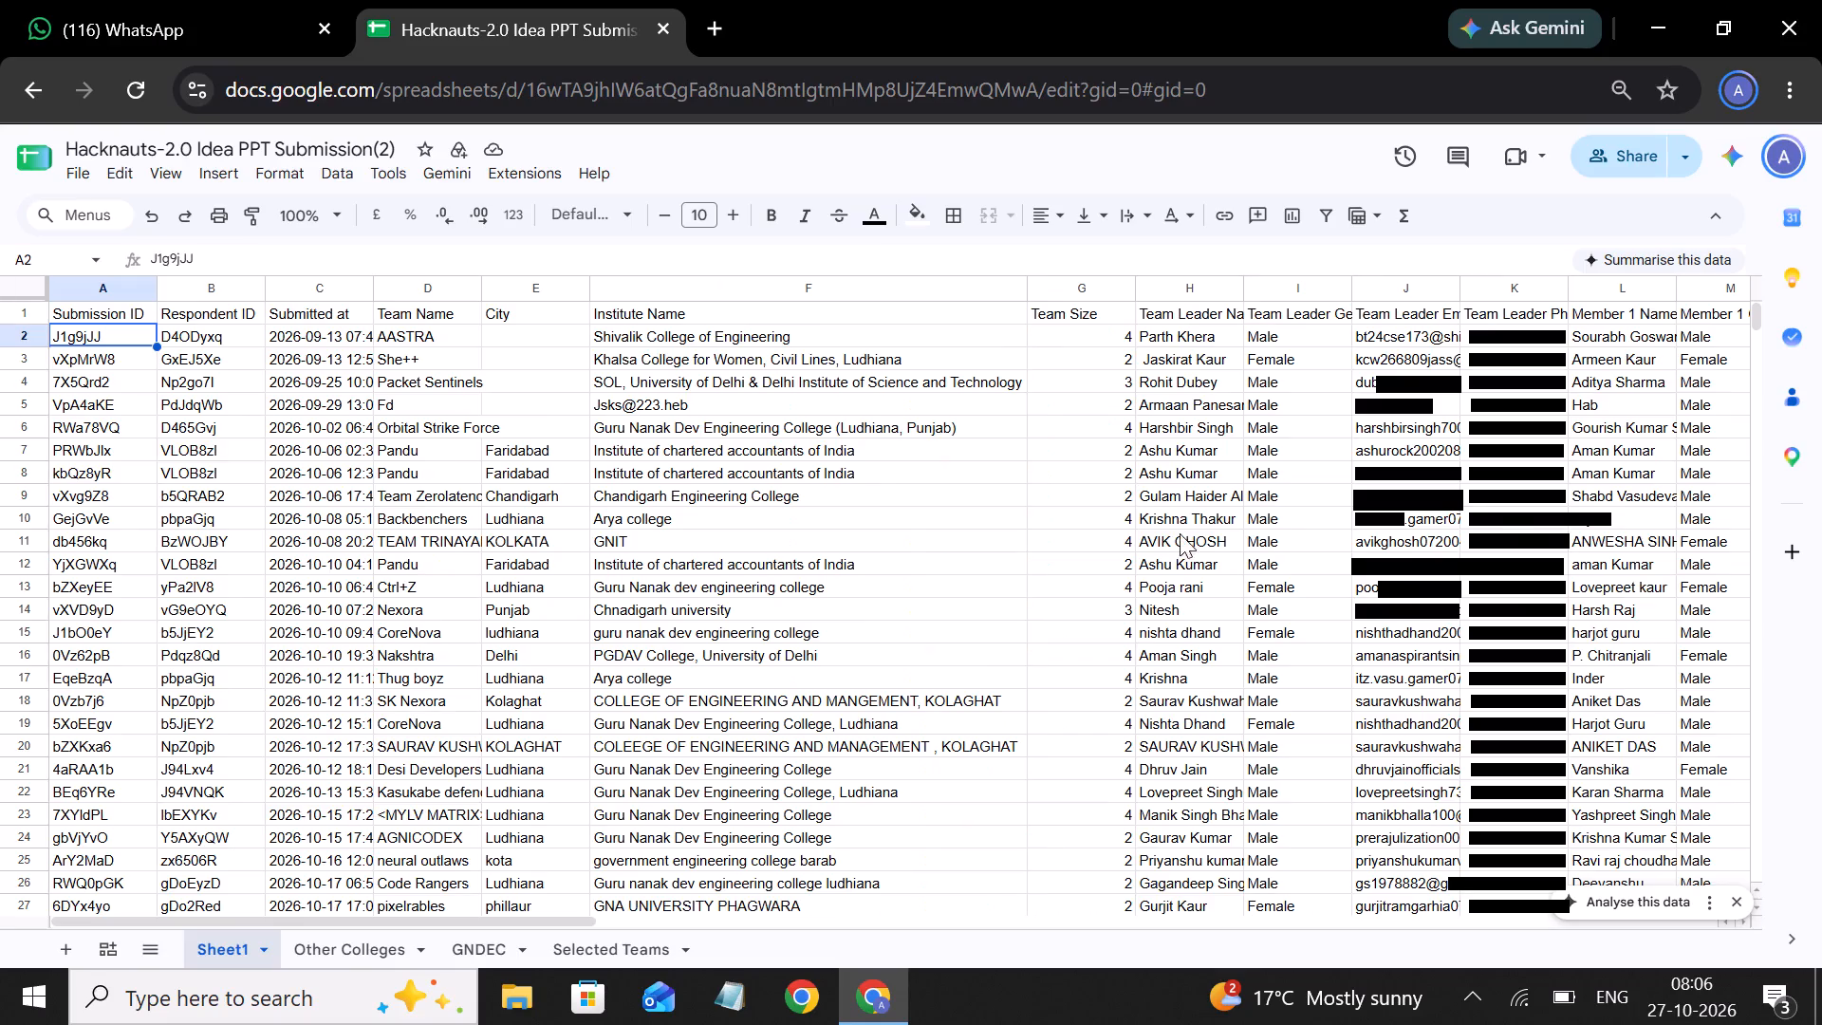
key("Down")
key("Down")
key("Down")
key("Down")
key("Down")
key("Down")
key("Down")
key("Down")
key("Down")
key("Down")
key("Down")
key("Down")
key("Down")
key("Down")
key("Down")
key("Down")
key("Down")
key("Down")
key("Down")
key("Down")
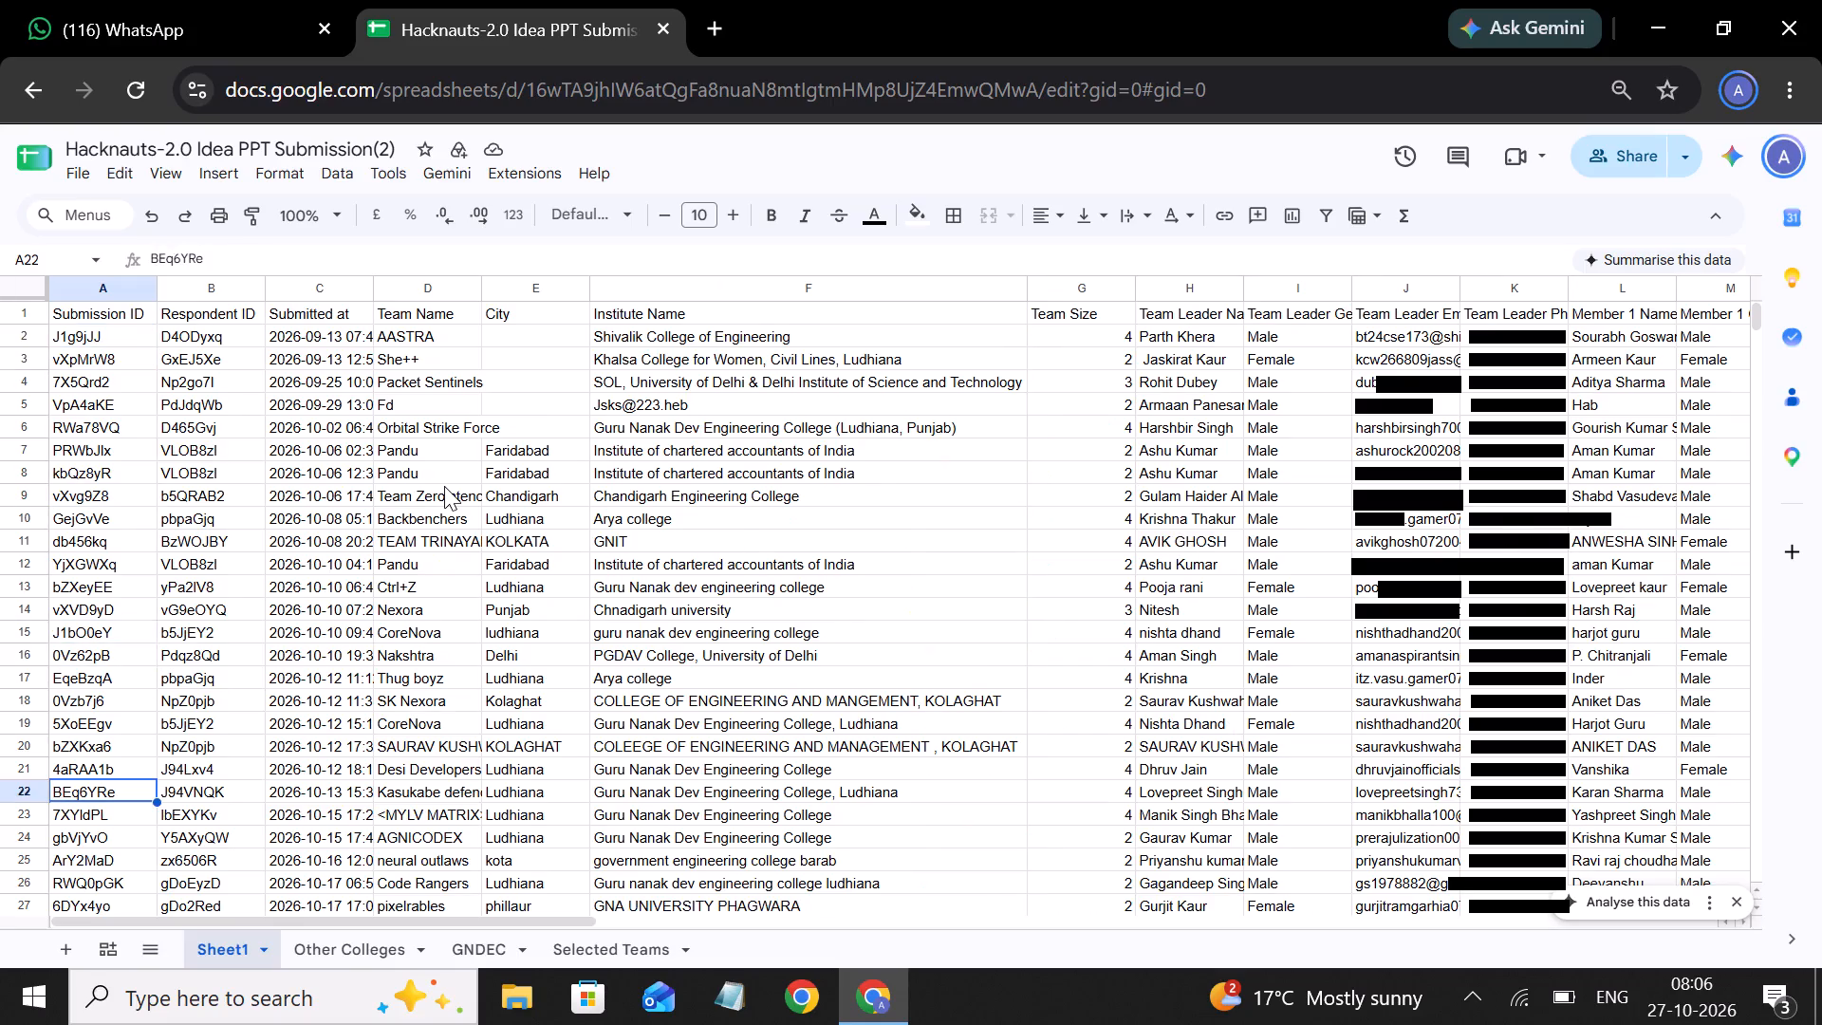
key("Down")
key("Down")
key("Down")
key("Down")
key("Down")
key("Down")
key("Down")
key("Down")
key("Down")
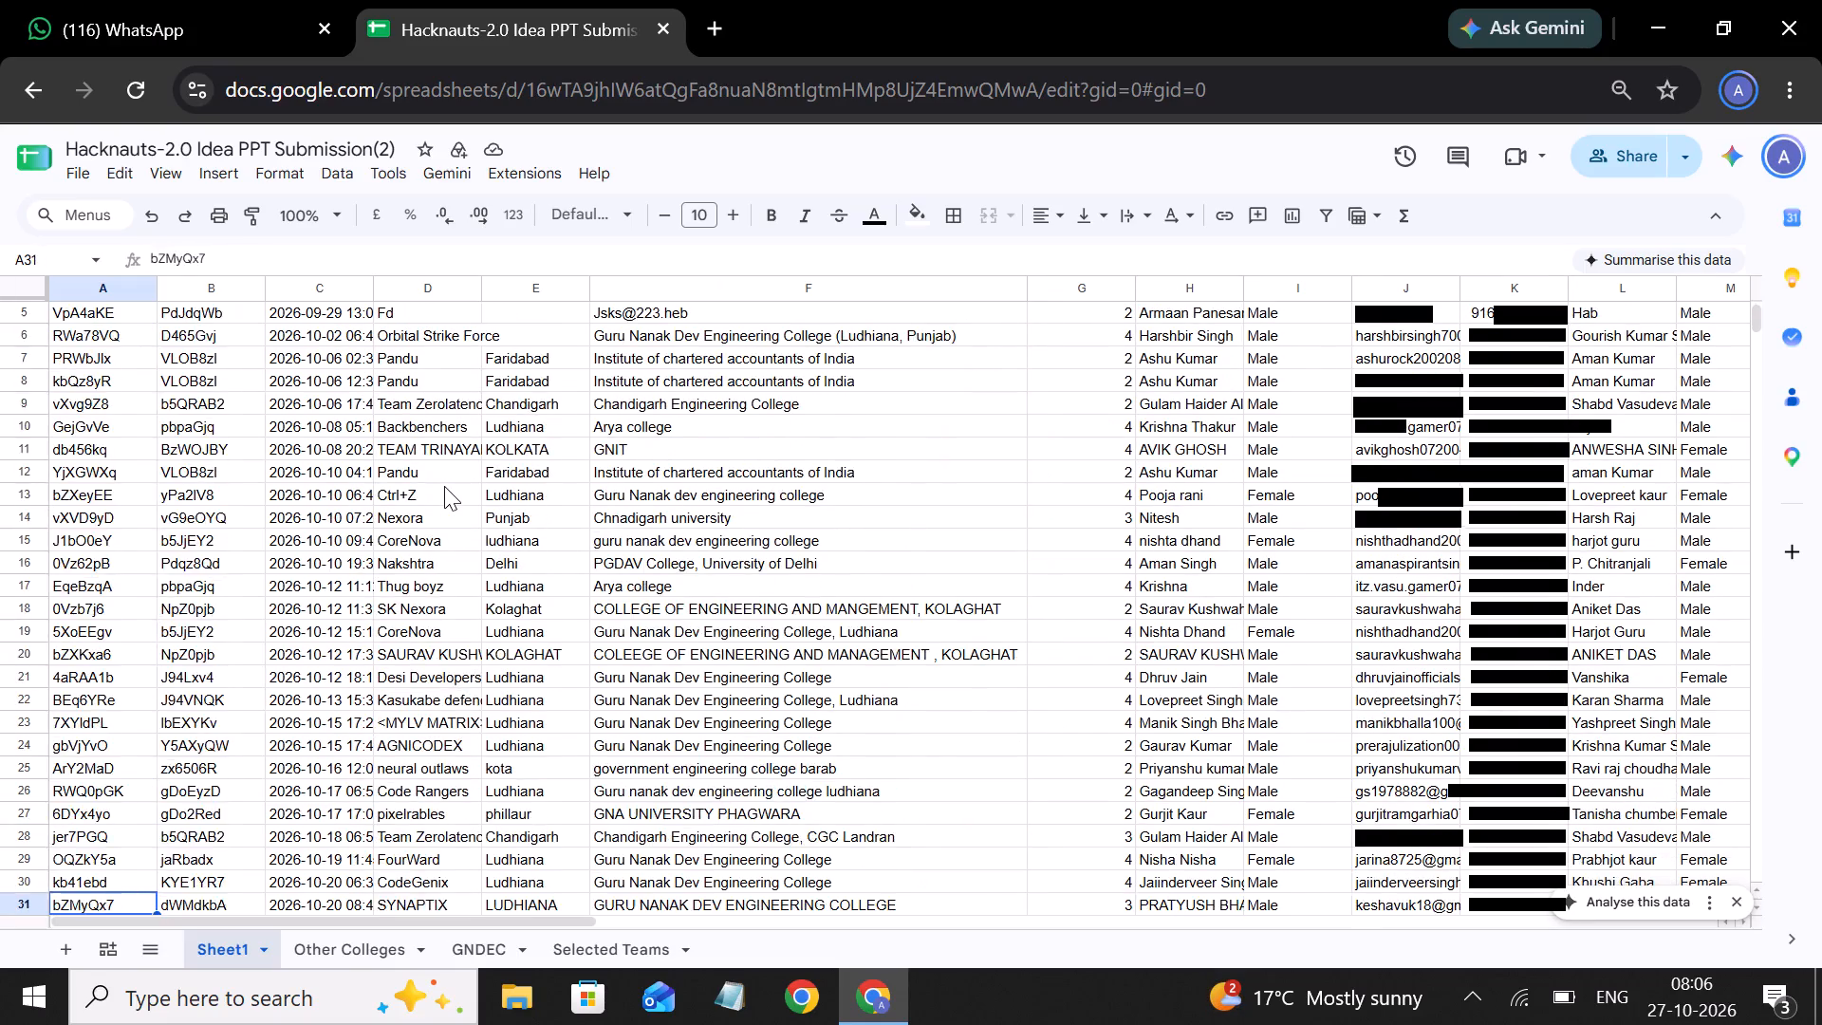
key("Down")
key("Down")
key("Down")
key("Down")
key("Down")
key("Down")
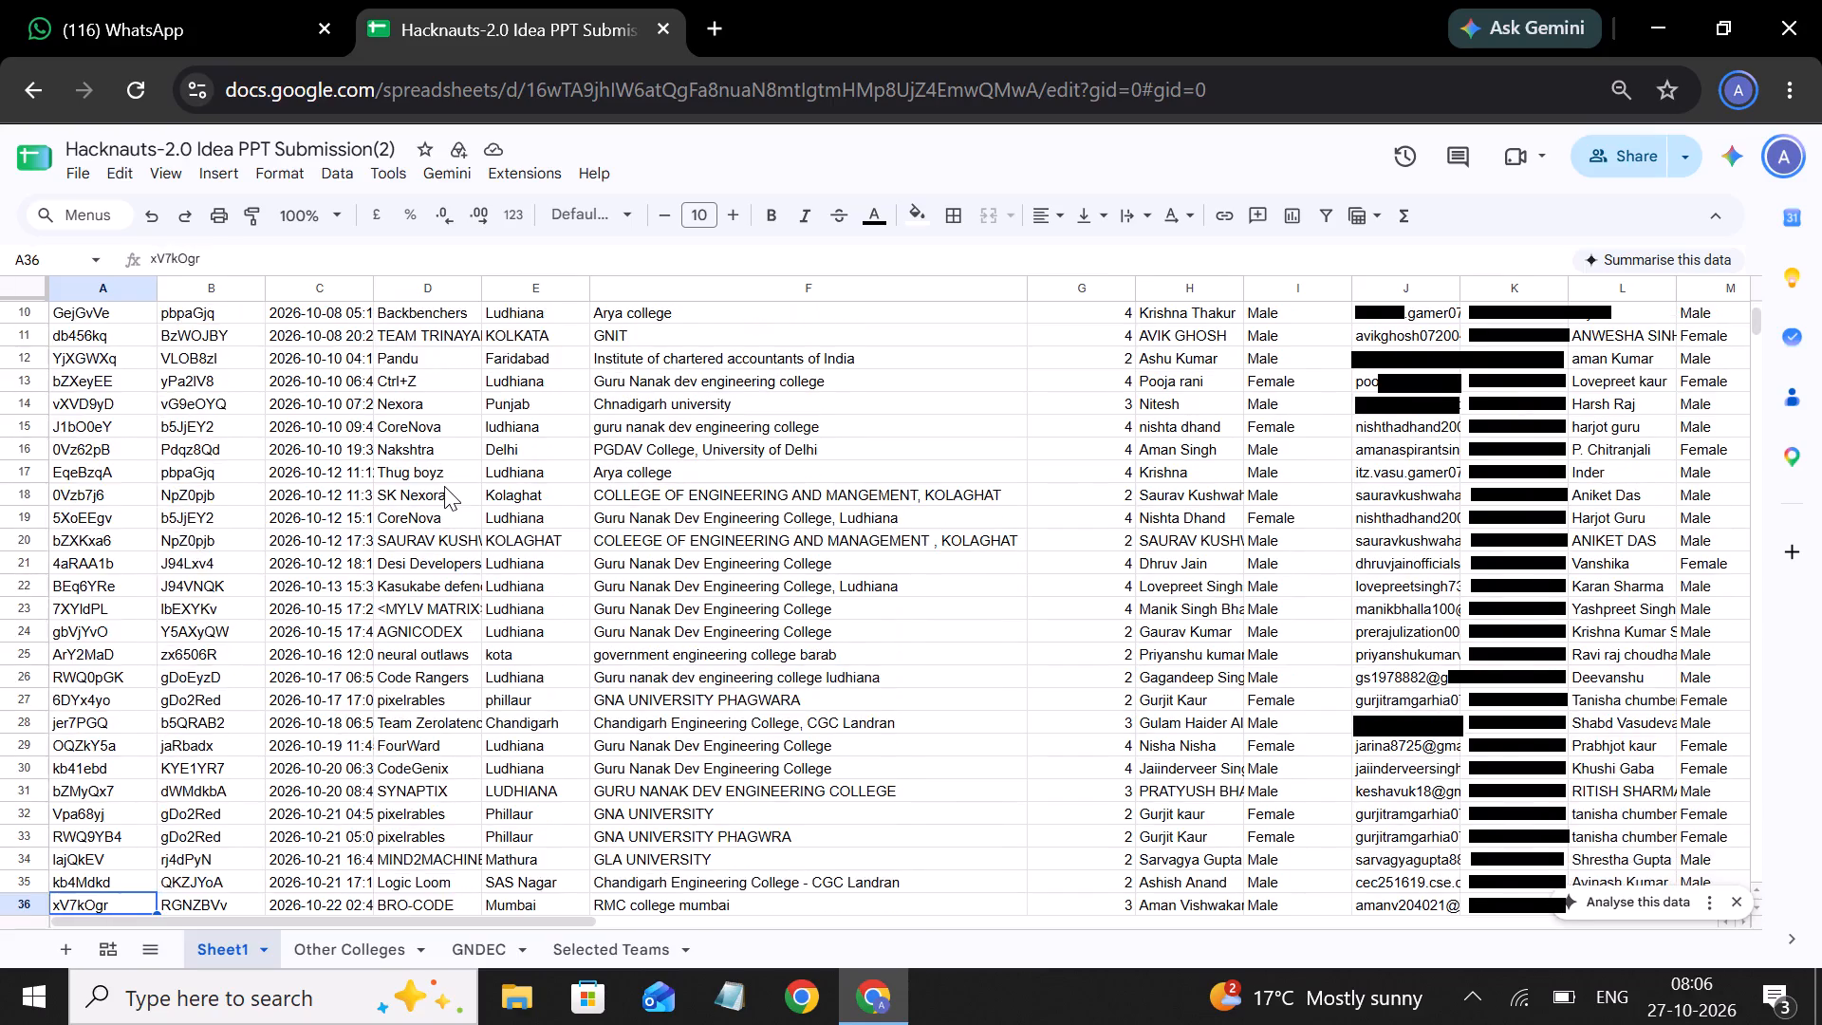
key("Down")
key("Down")
key("Down")
key("Down")
key("Down")
key("Down")
key("Down")
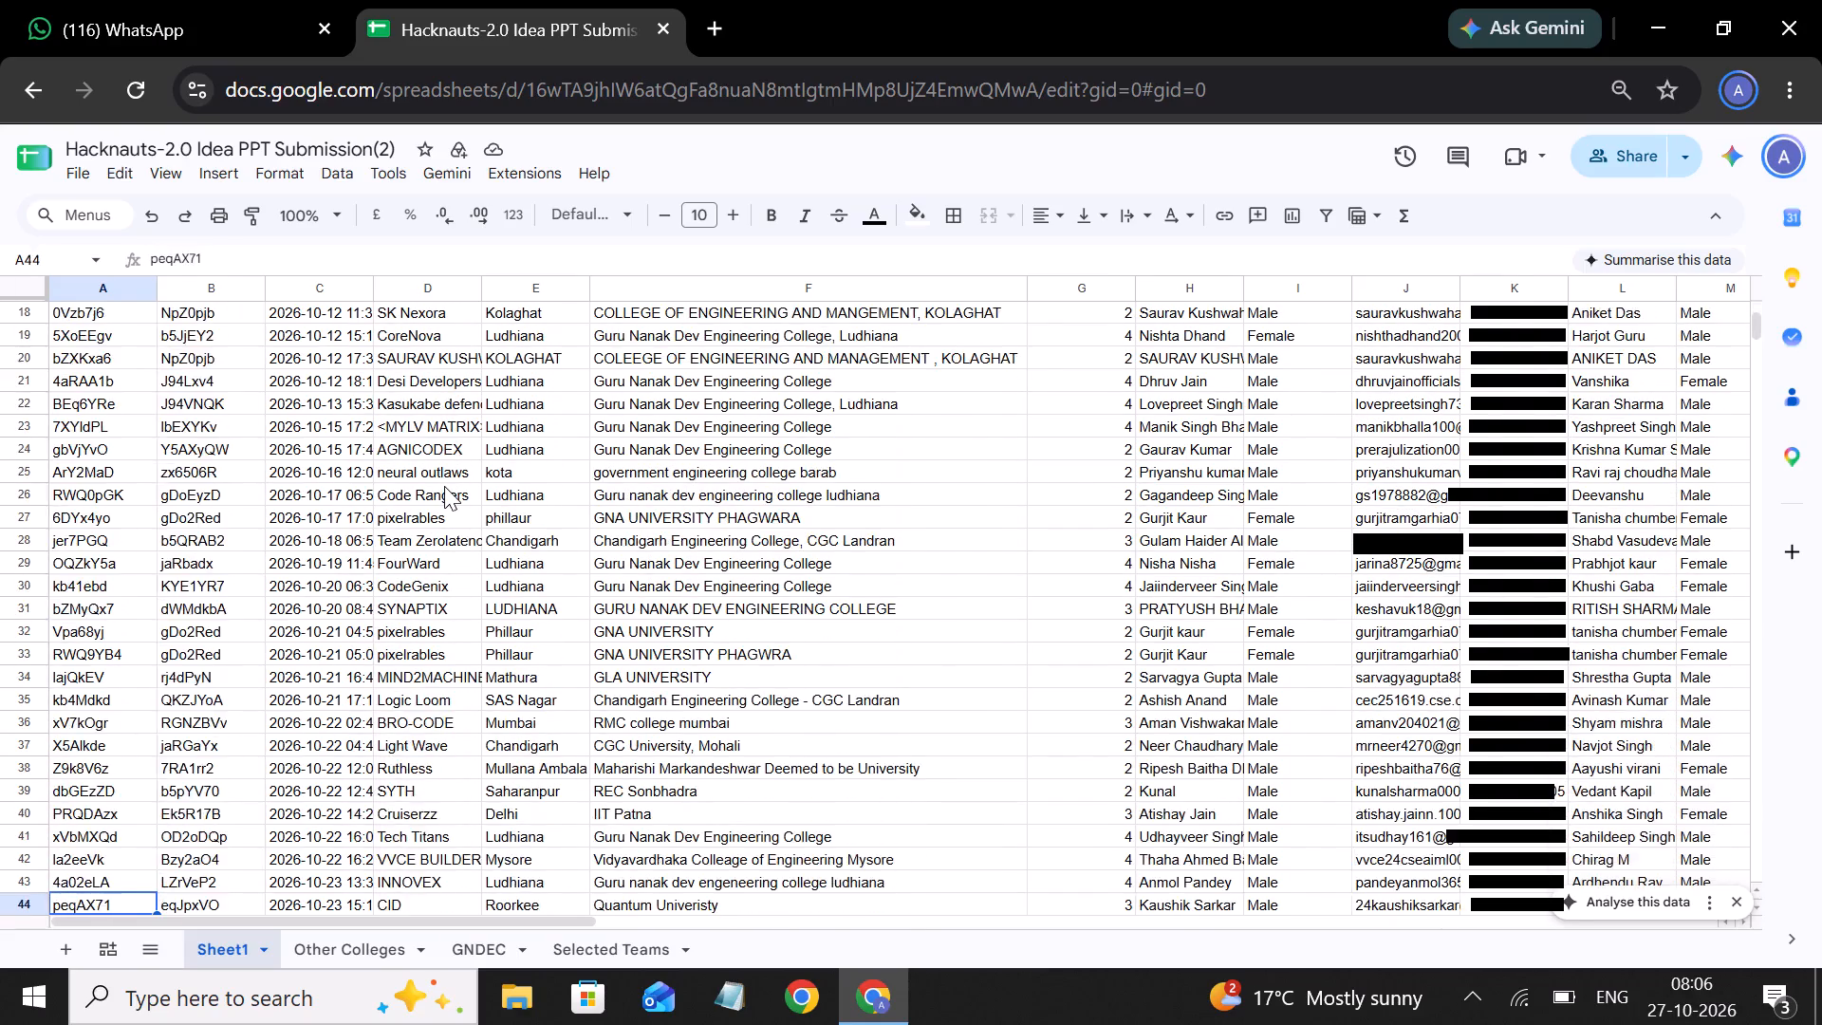
key("Down")
key("Down")
key("Down")
key("Down")
key("Down")
key("Down")
key("Down")
key("Down")
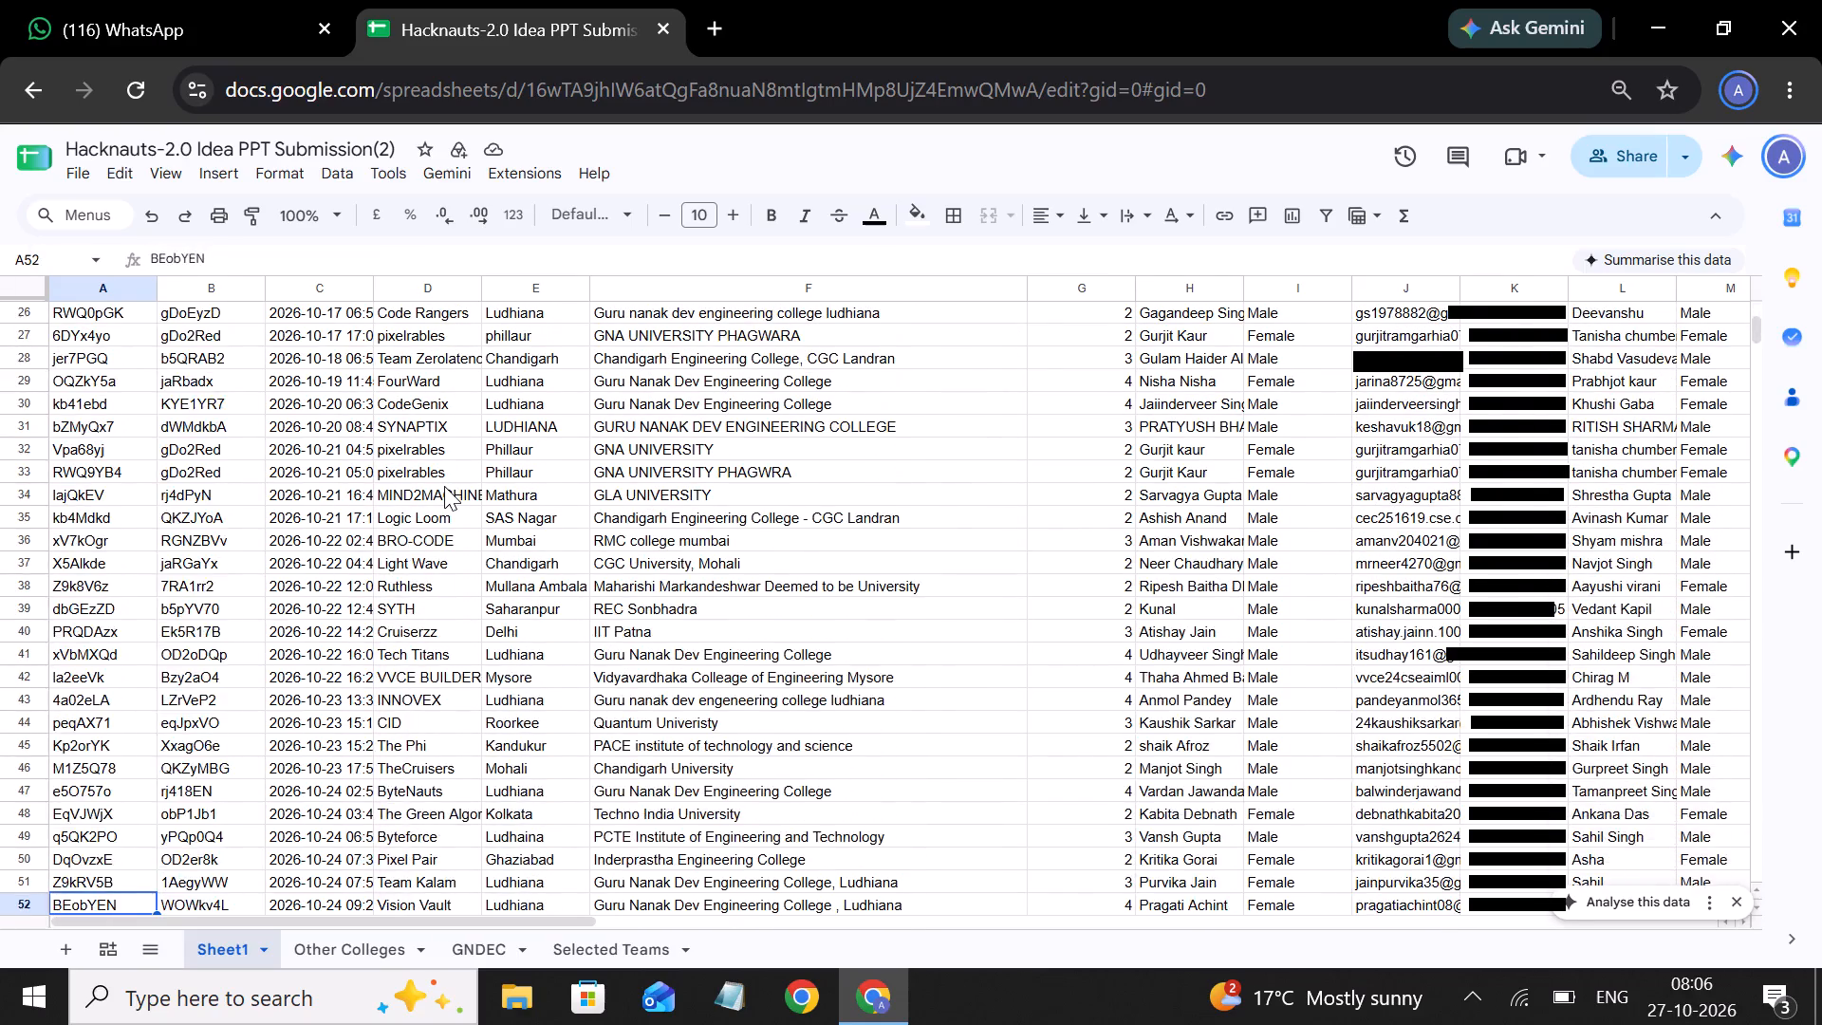
key("Down")
key("Down")
key("Down")
key("Down")
key("Down")
key("Down")
key("Down")
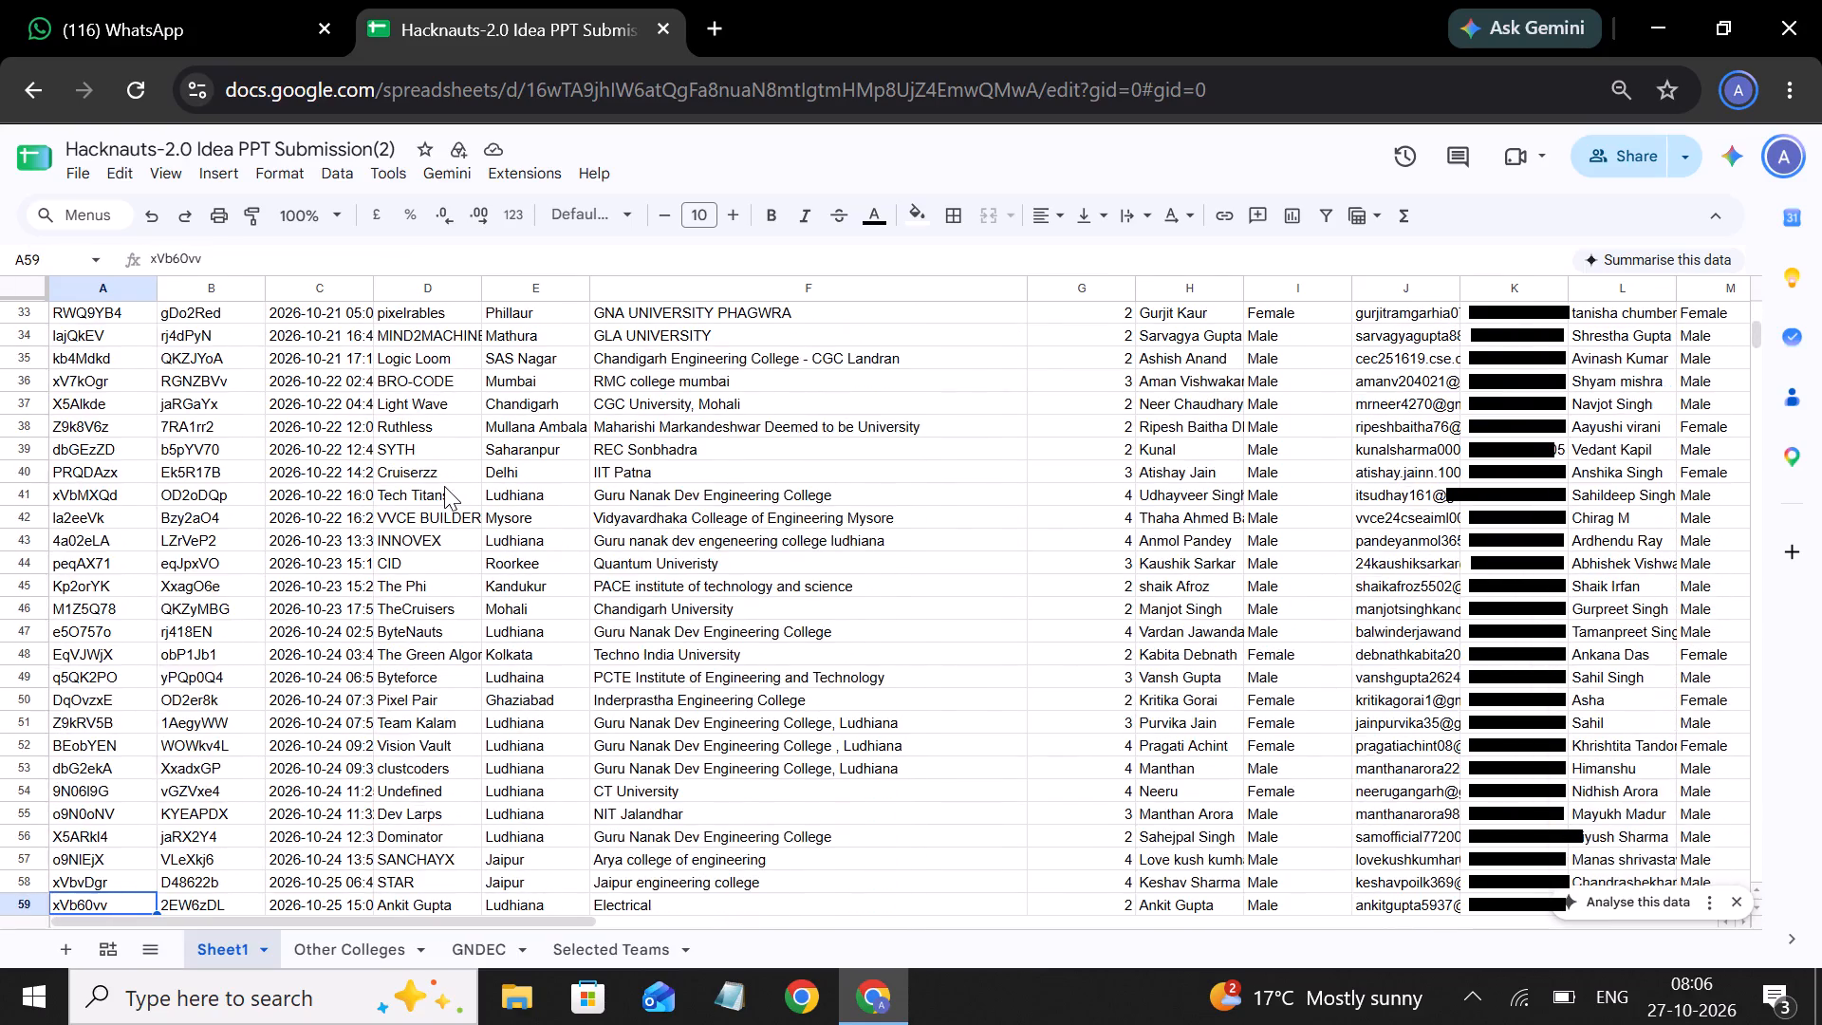
key("Down")
key("Down")
key("Down")
key("Down")
key("Down")
key("Down")
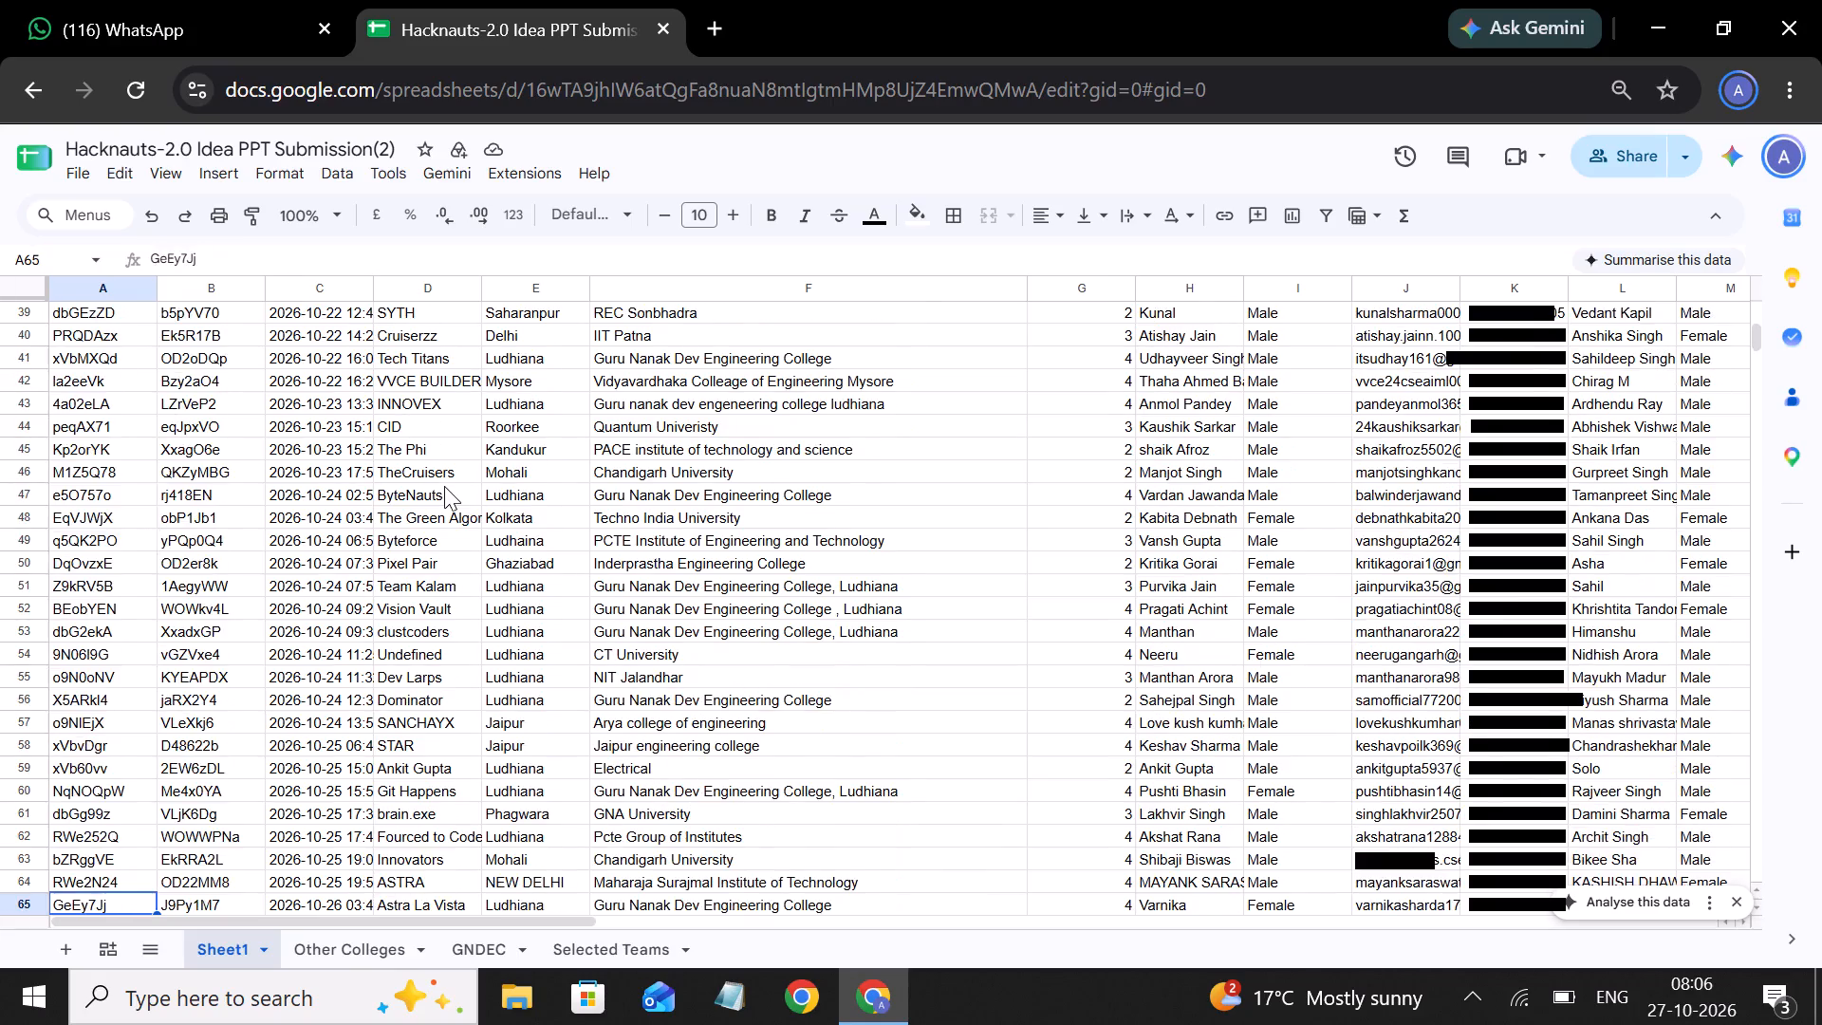
key("Down")
key("Down")
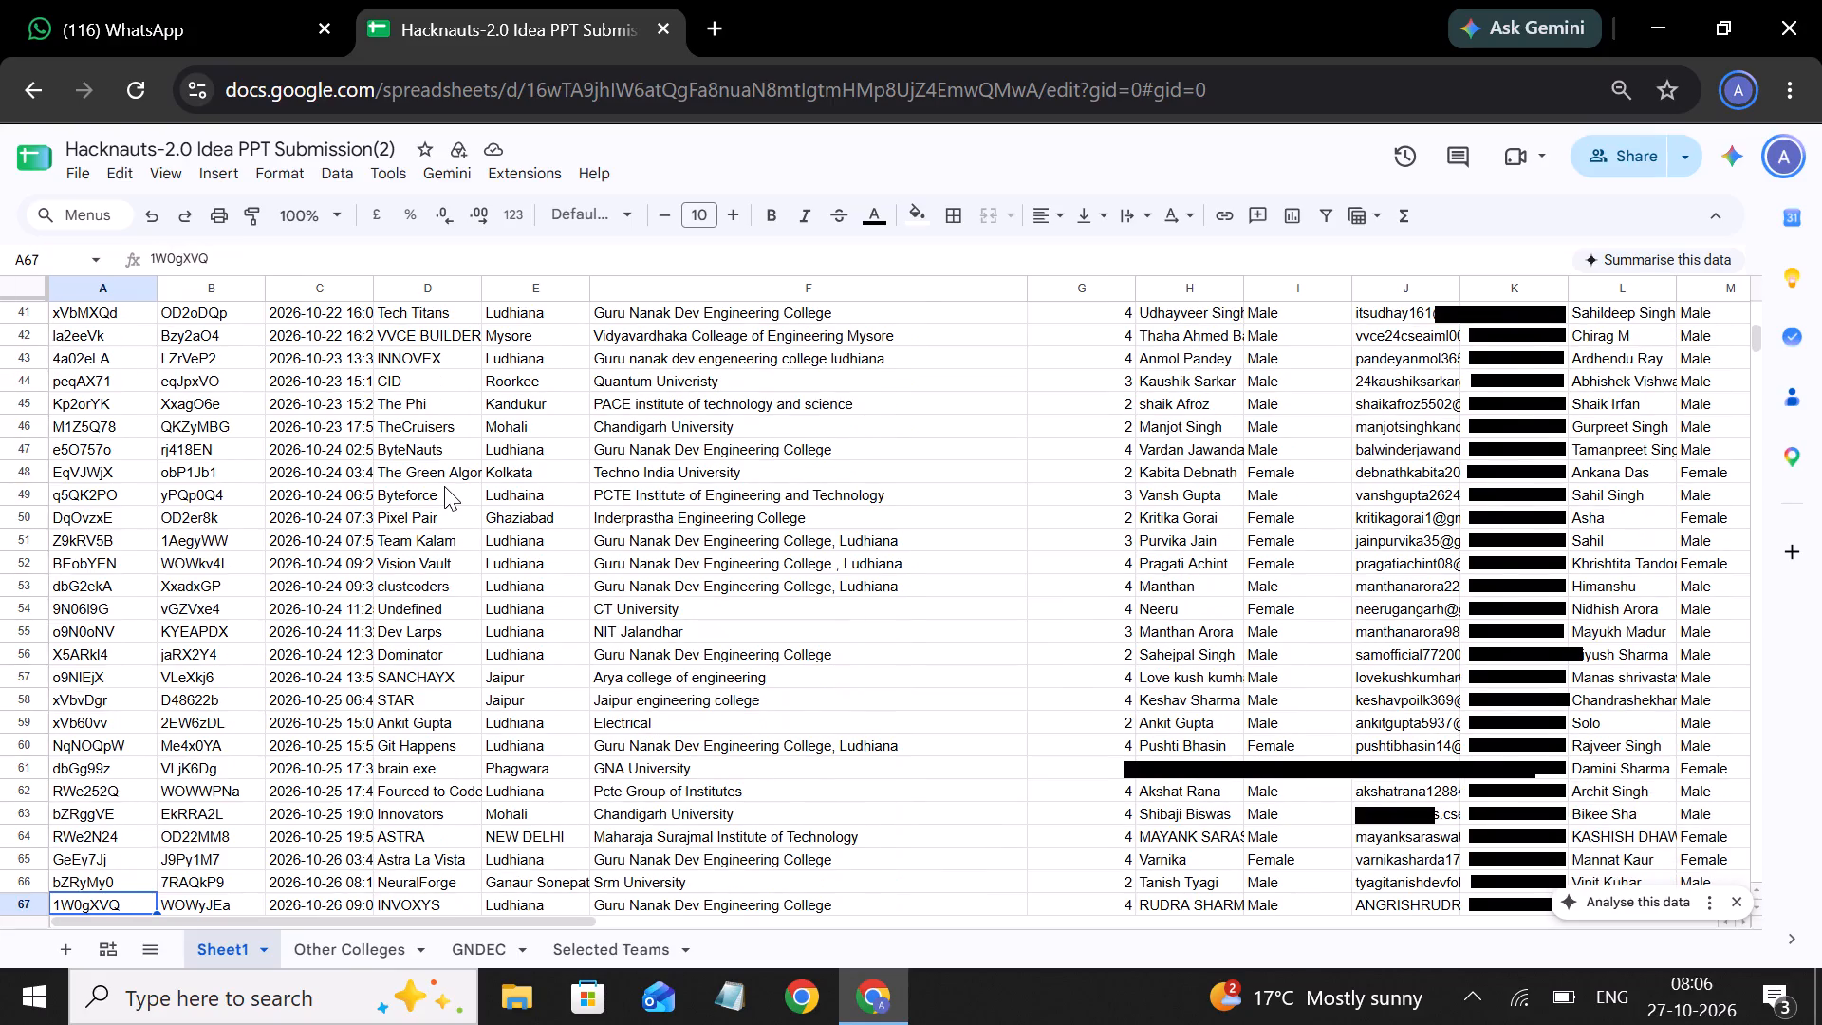
Examine the row 65 submission of team Astra La Vista across its member, Idea PPT, problem statement and SDG columns through AA.
key("Up")
key("Up")
key("Right")
key("Right")
key("Right")
key("Right")
key("Right")
key("Right")
key("Right")
key("Right")
key("Right")
key("Right")
key("Right")
key("Right")
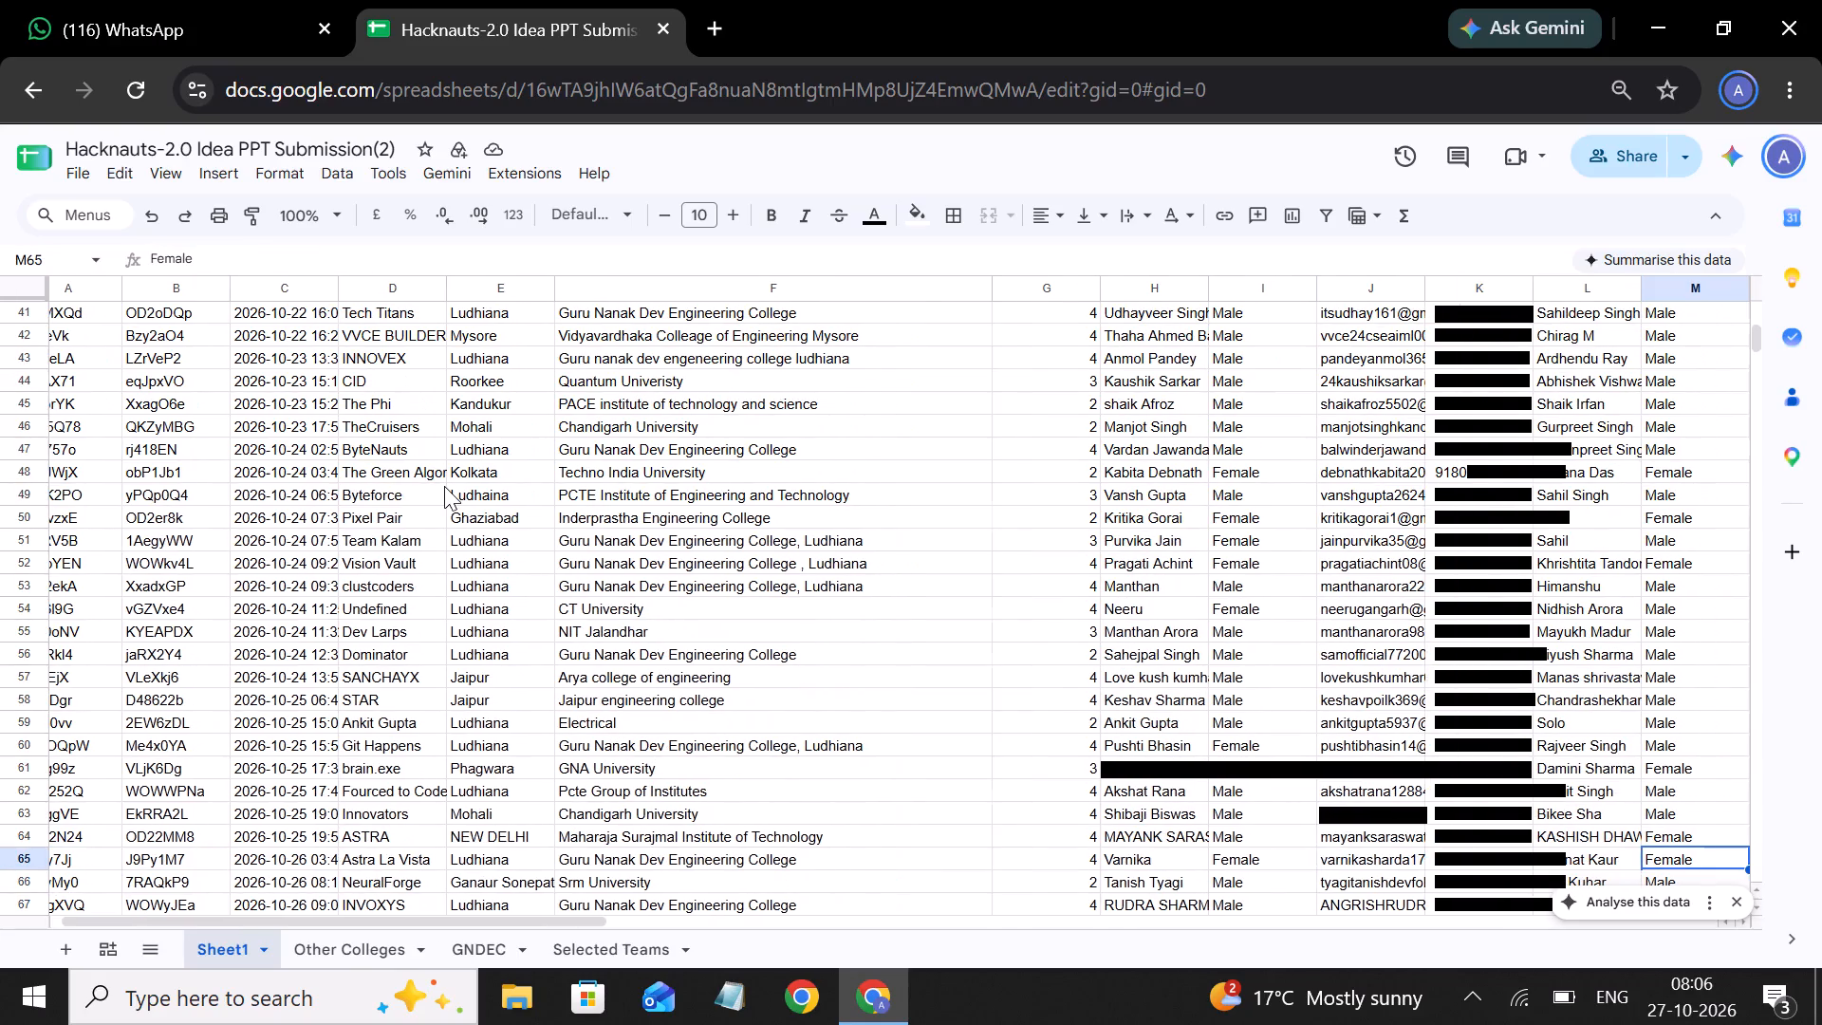
key("Left")
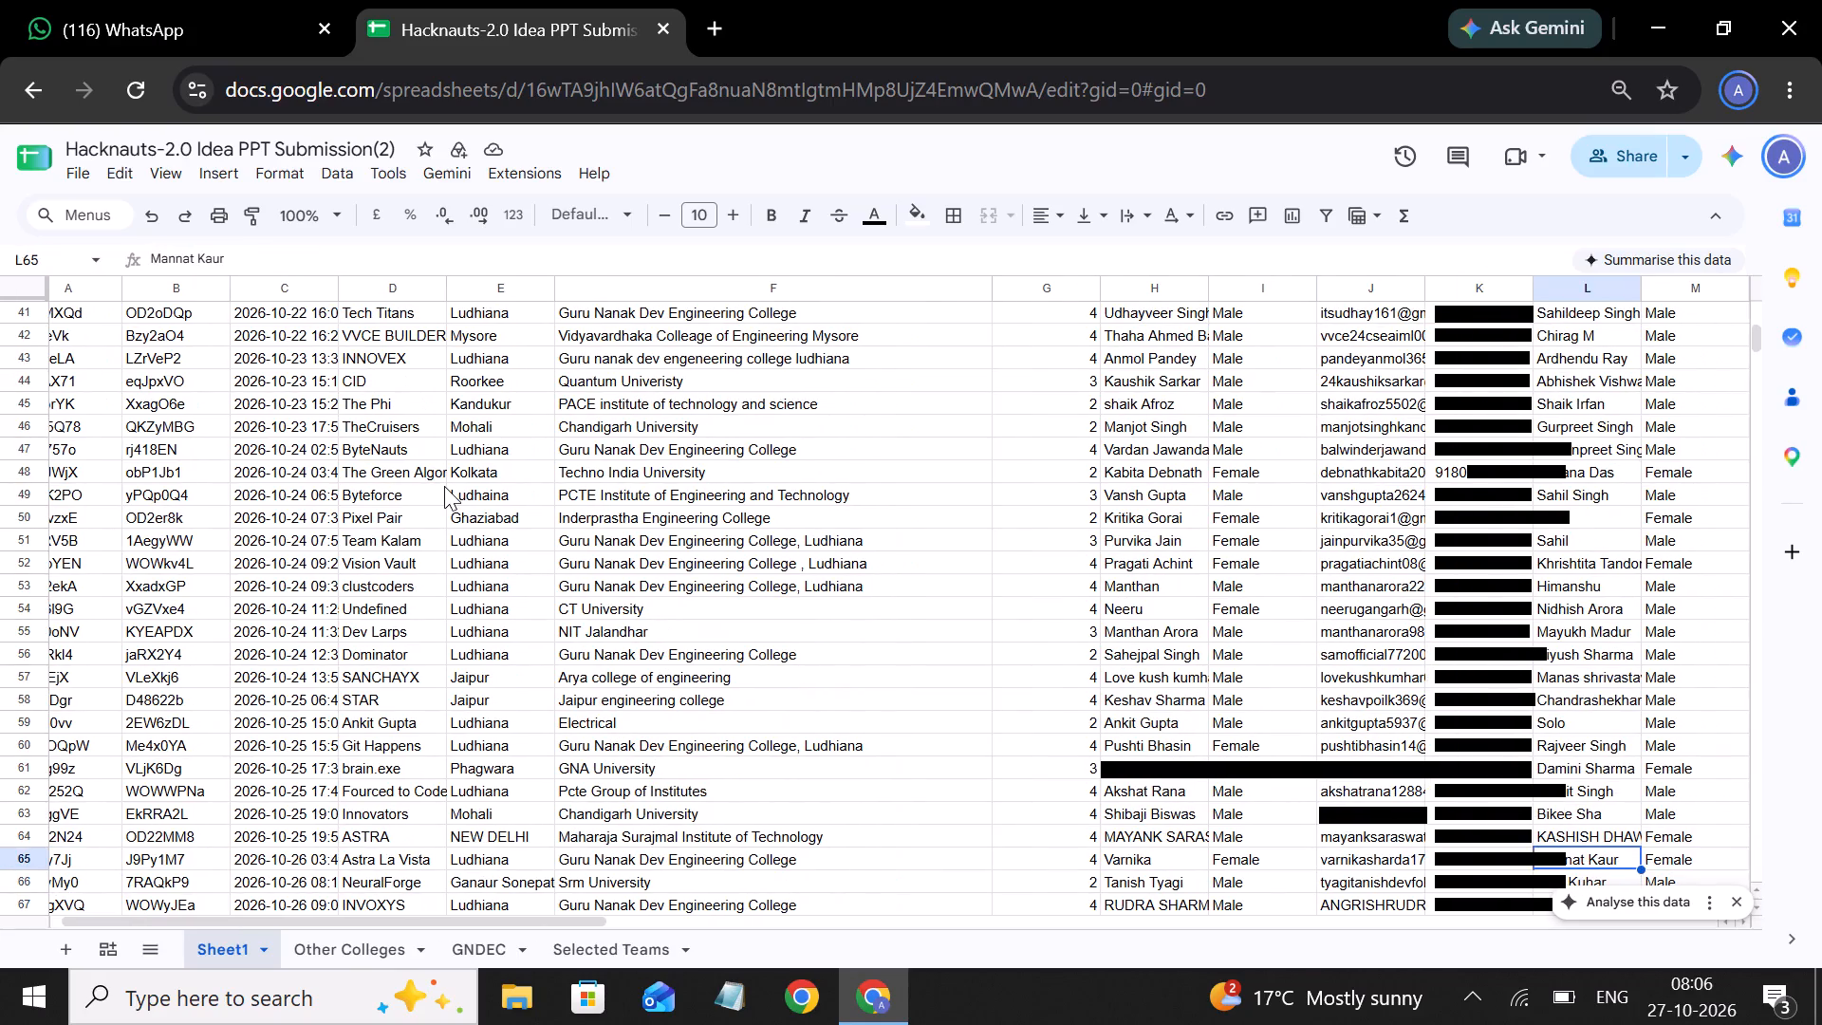
key("Right")
key("Right")
key("Right")
key("Right")
key("Right")
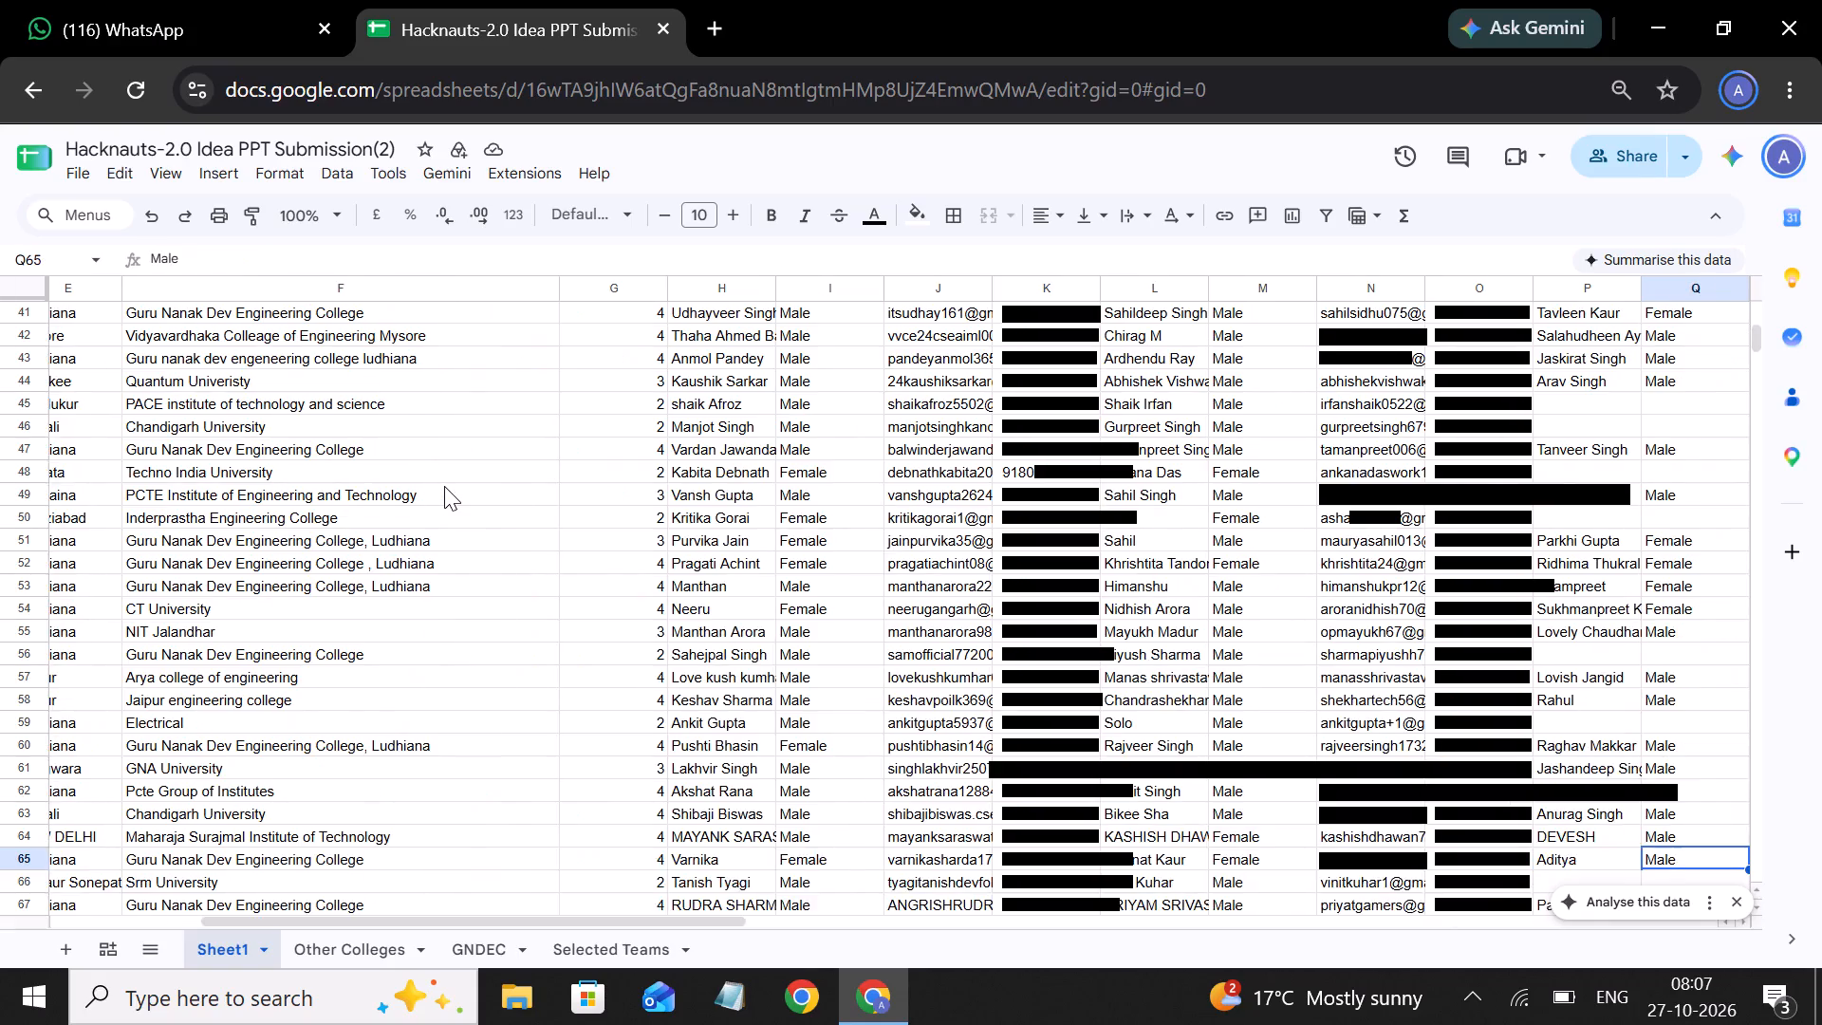
key("Right")
key("Right")
key("Right")
key("Right")
key("Right")
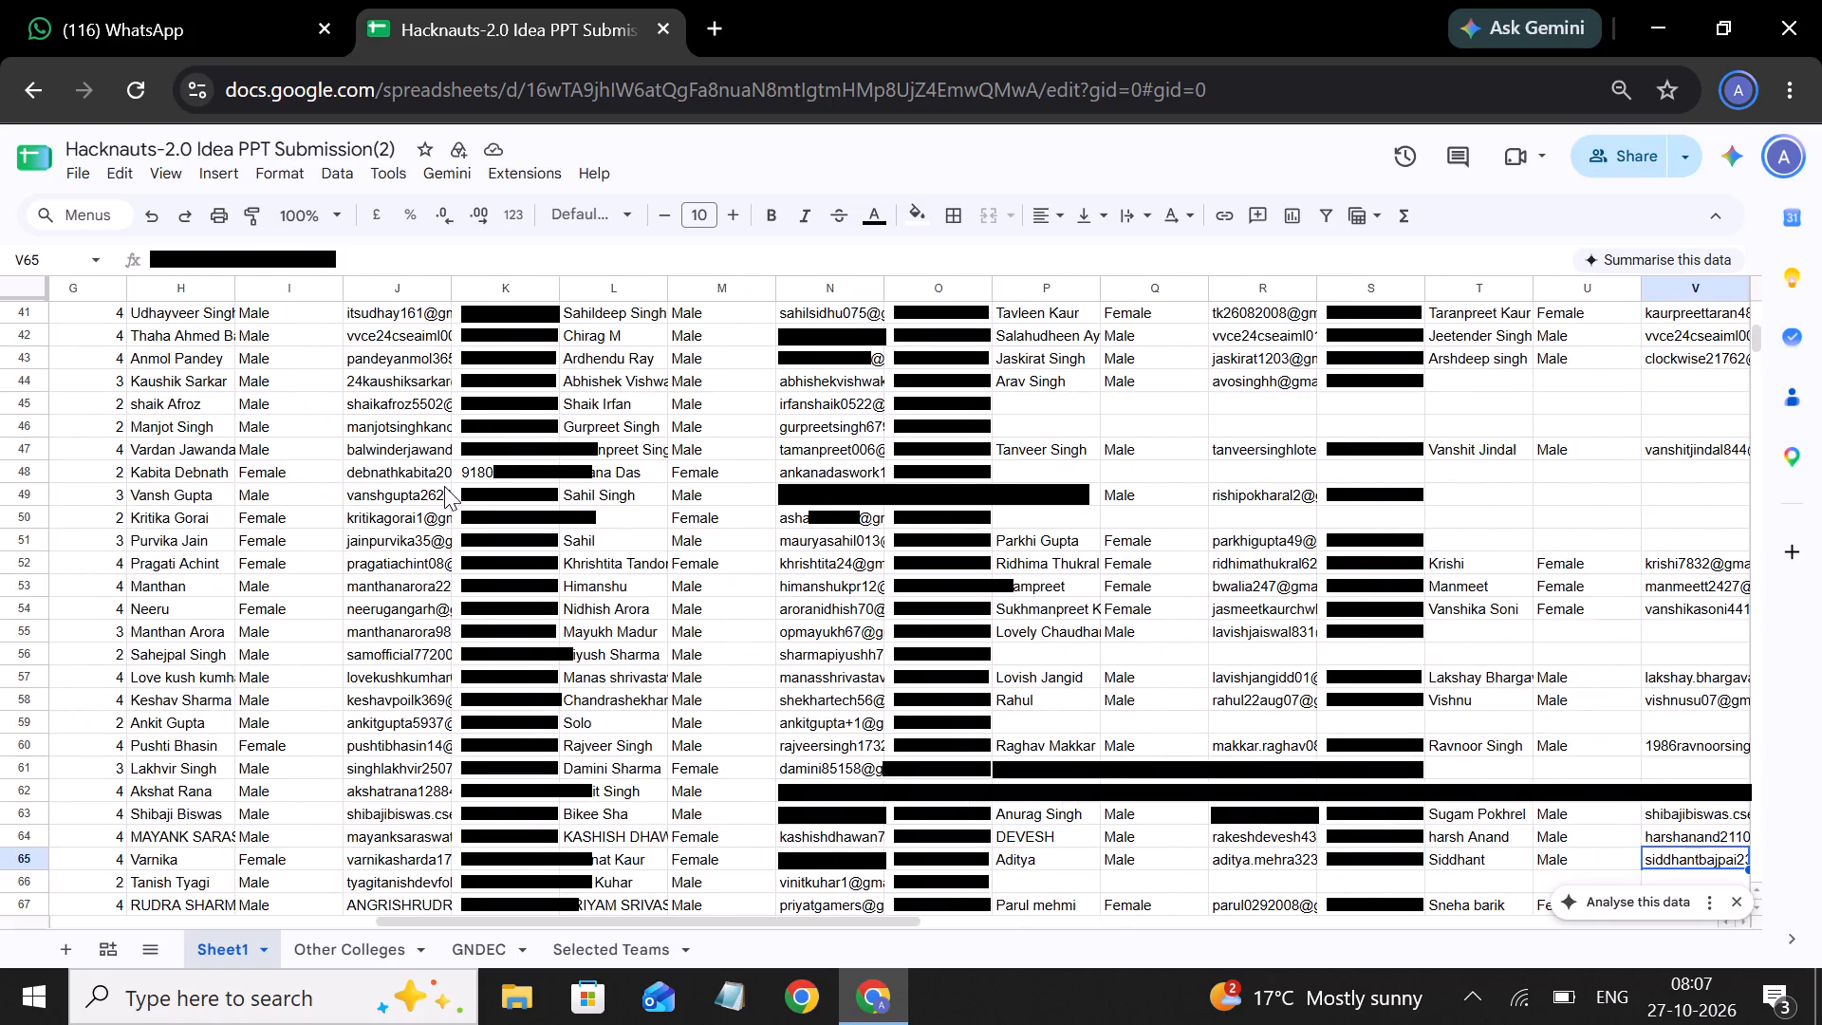
key("Right")
key("Right")
key("Right")
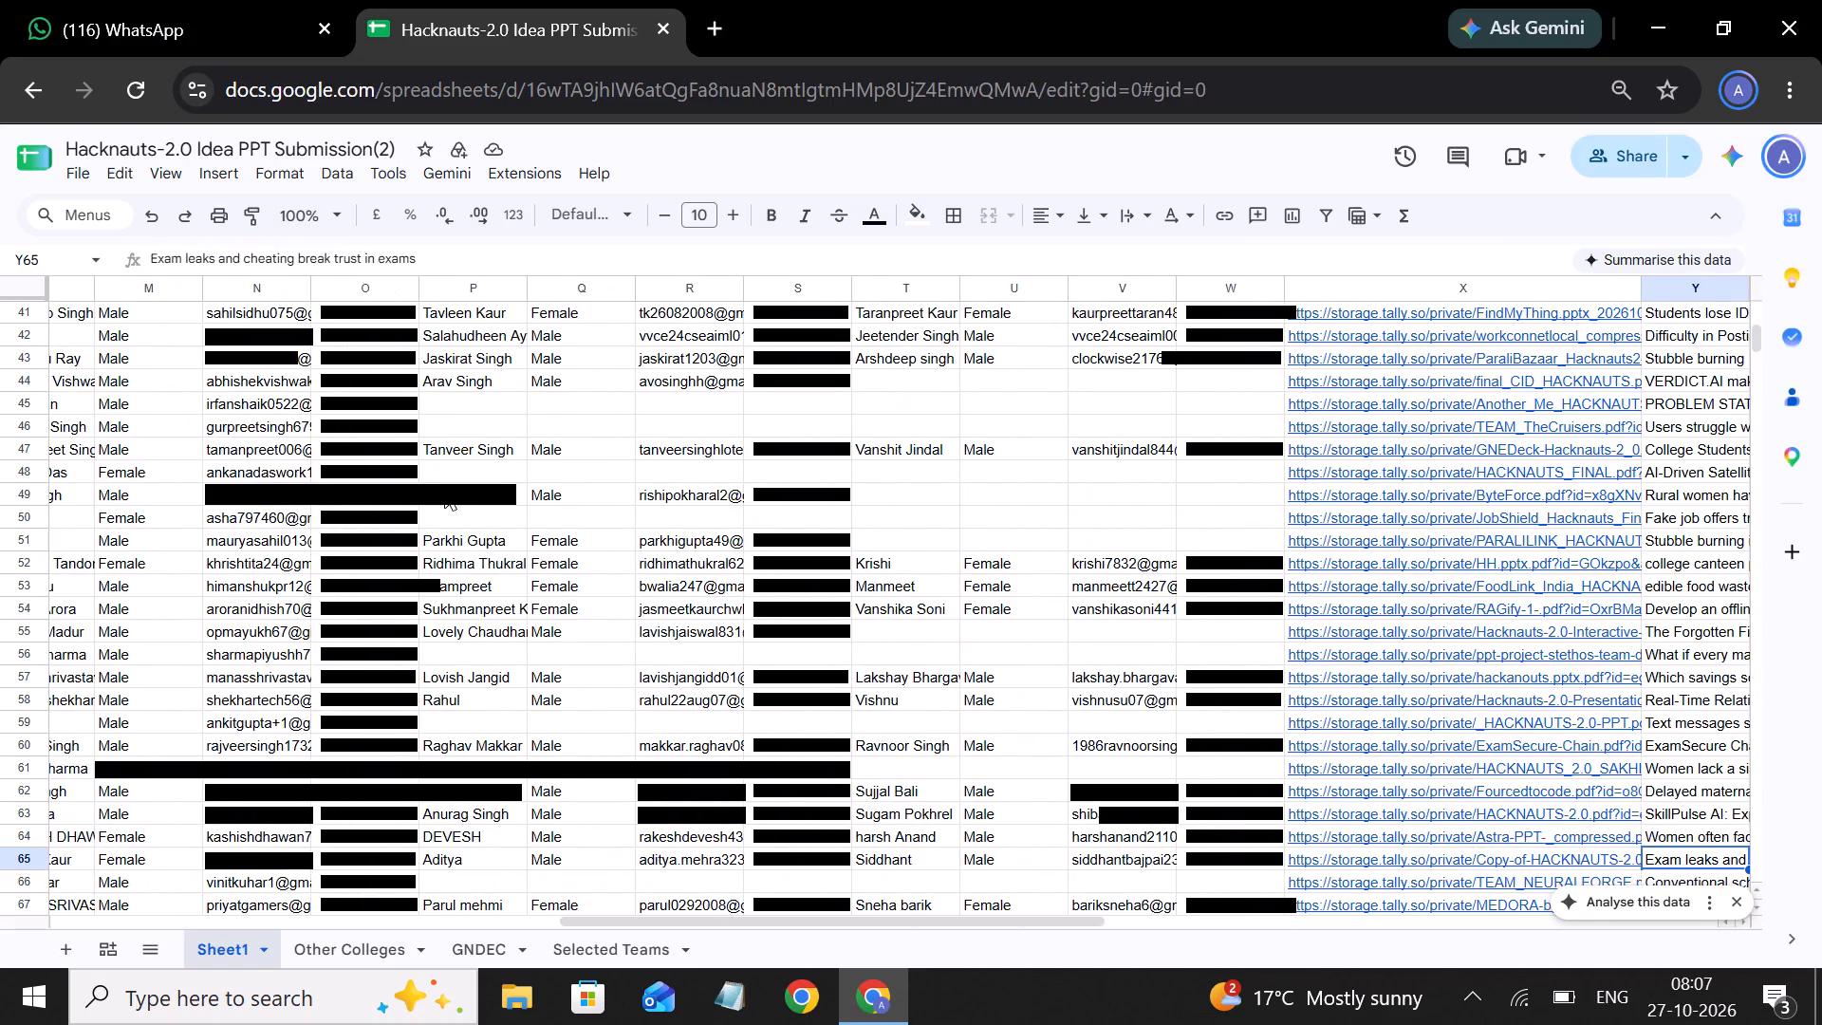
key("Right")
key("Left")
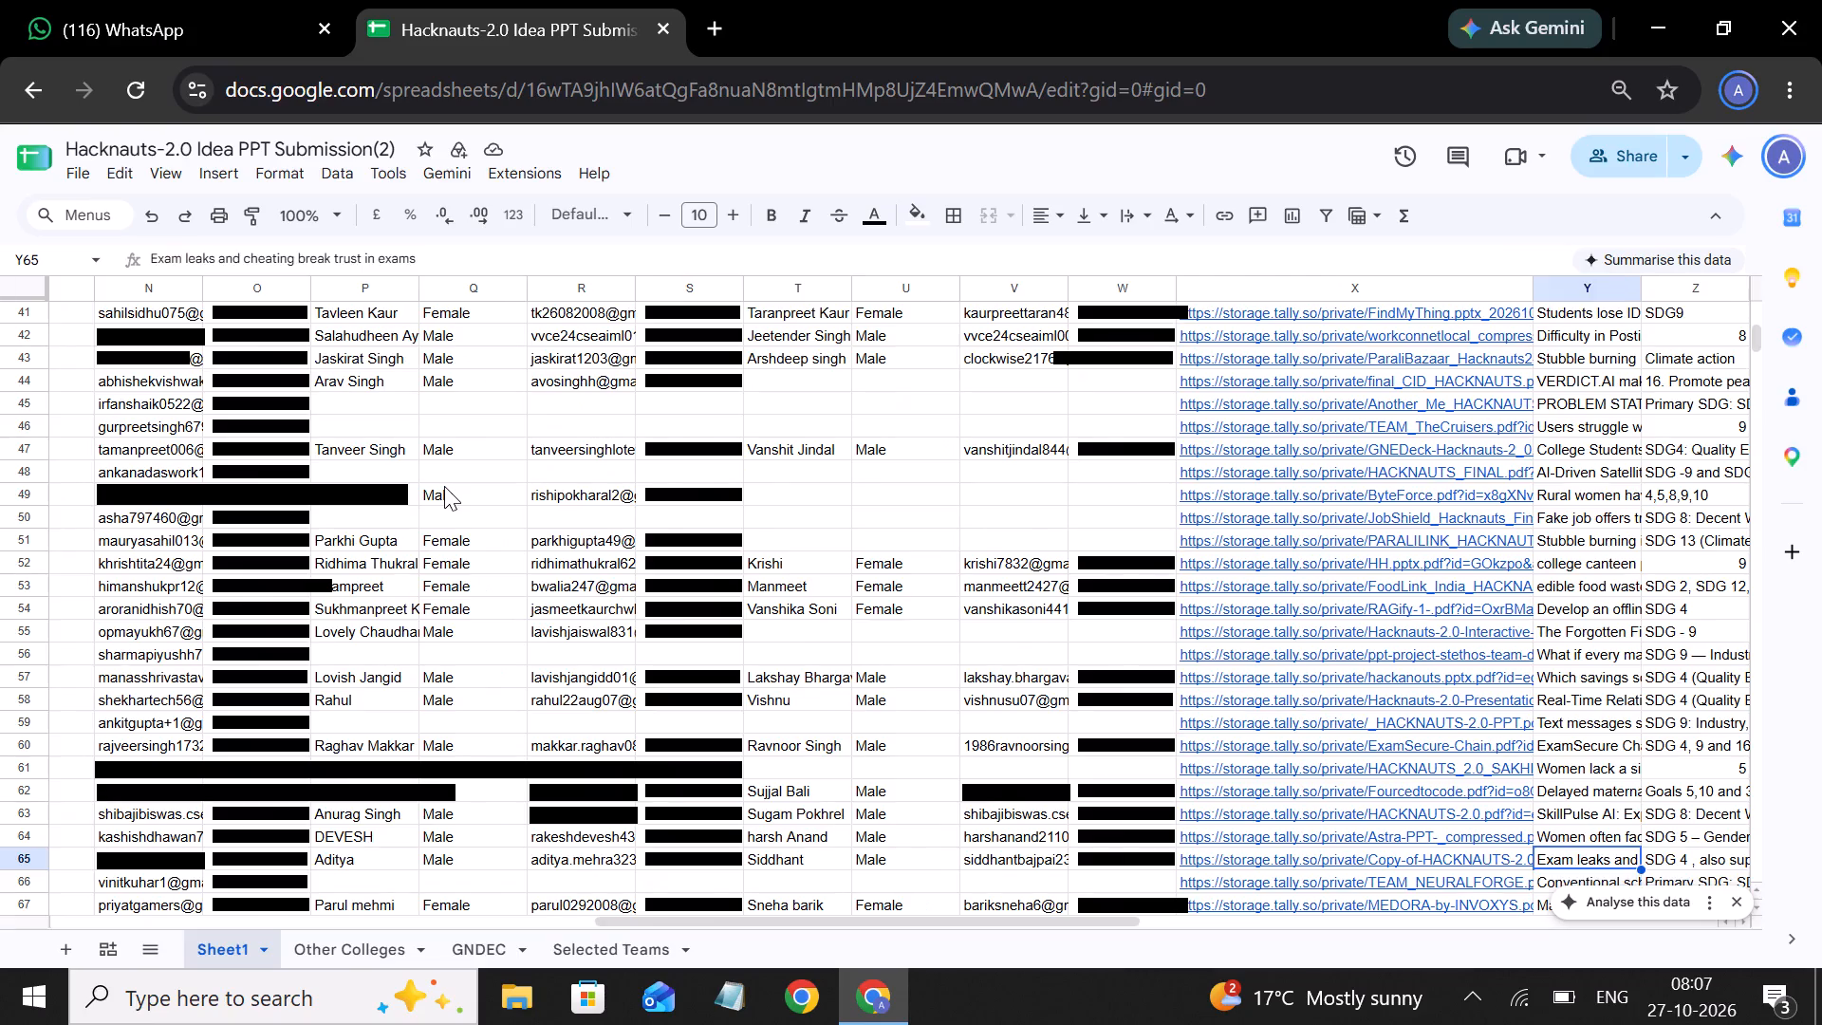
key("Right")
key("Right")
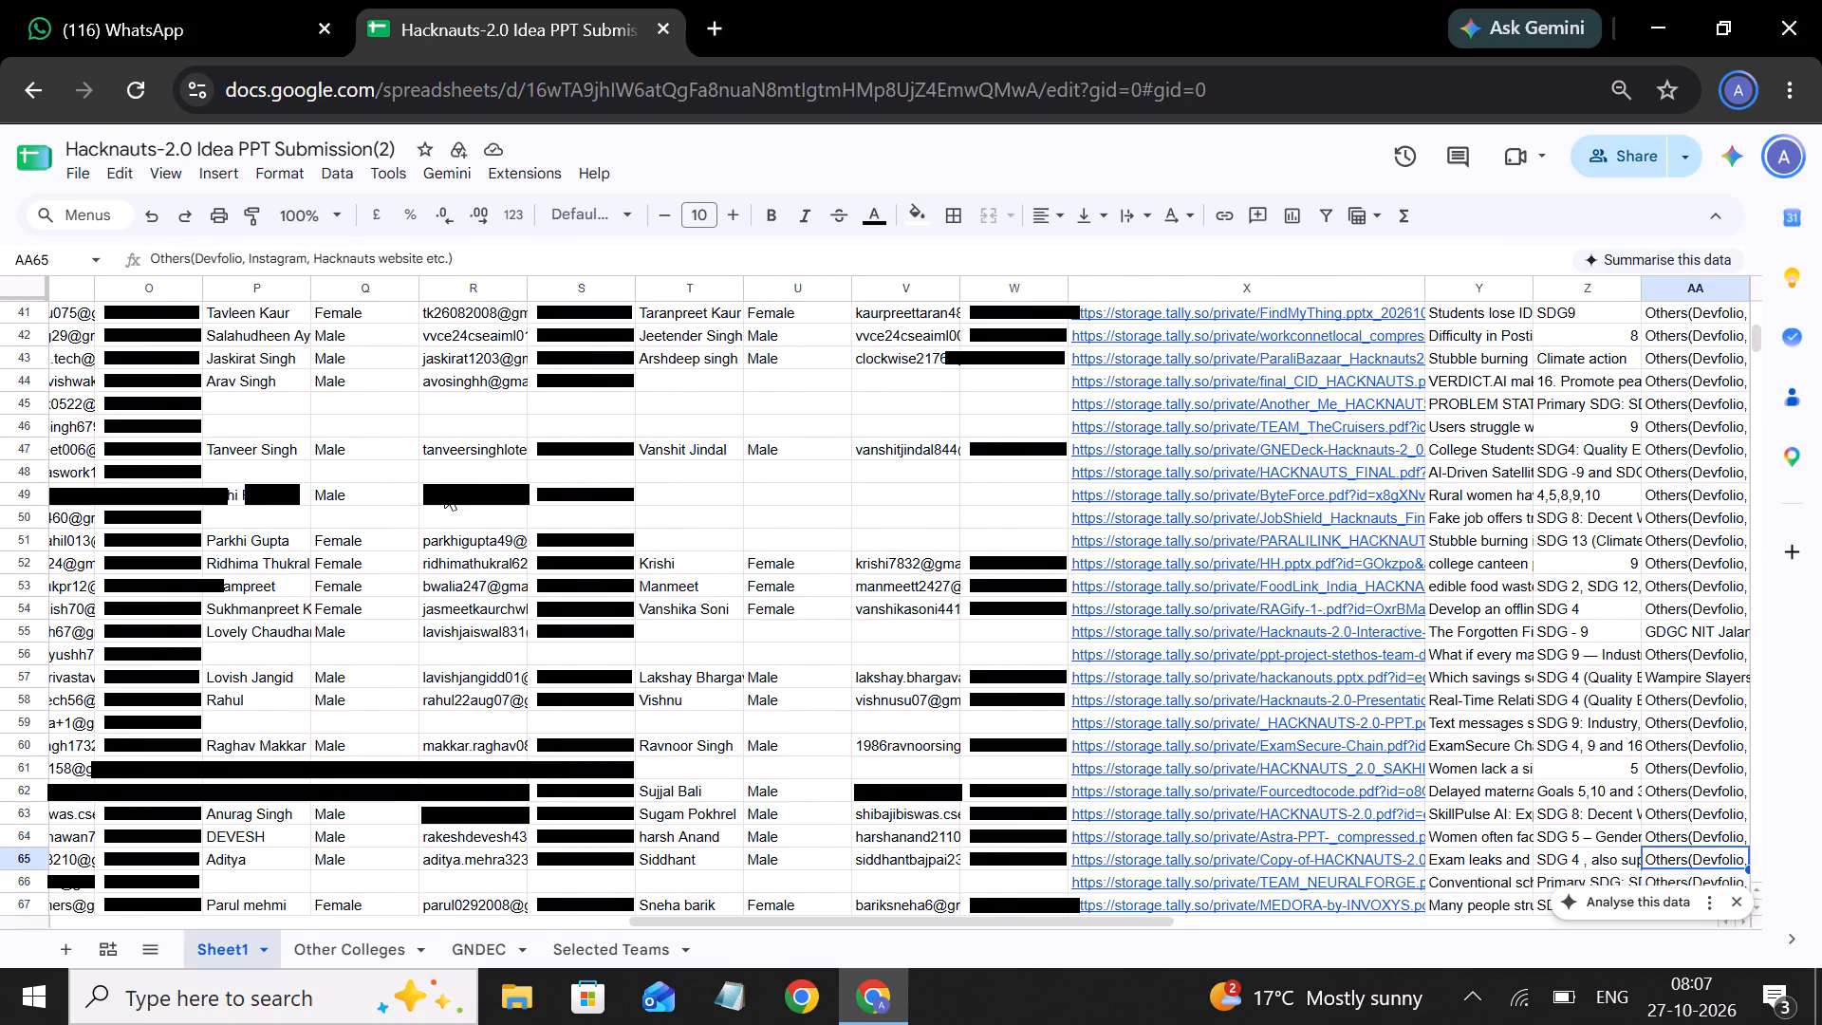
Check row 65's TRUE/FALSE columns from AB to AM, and move back along the row.
key("Right")
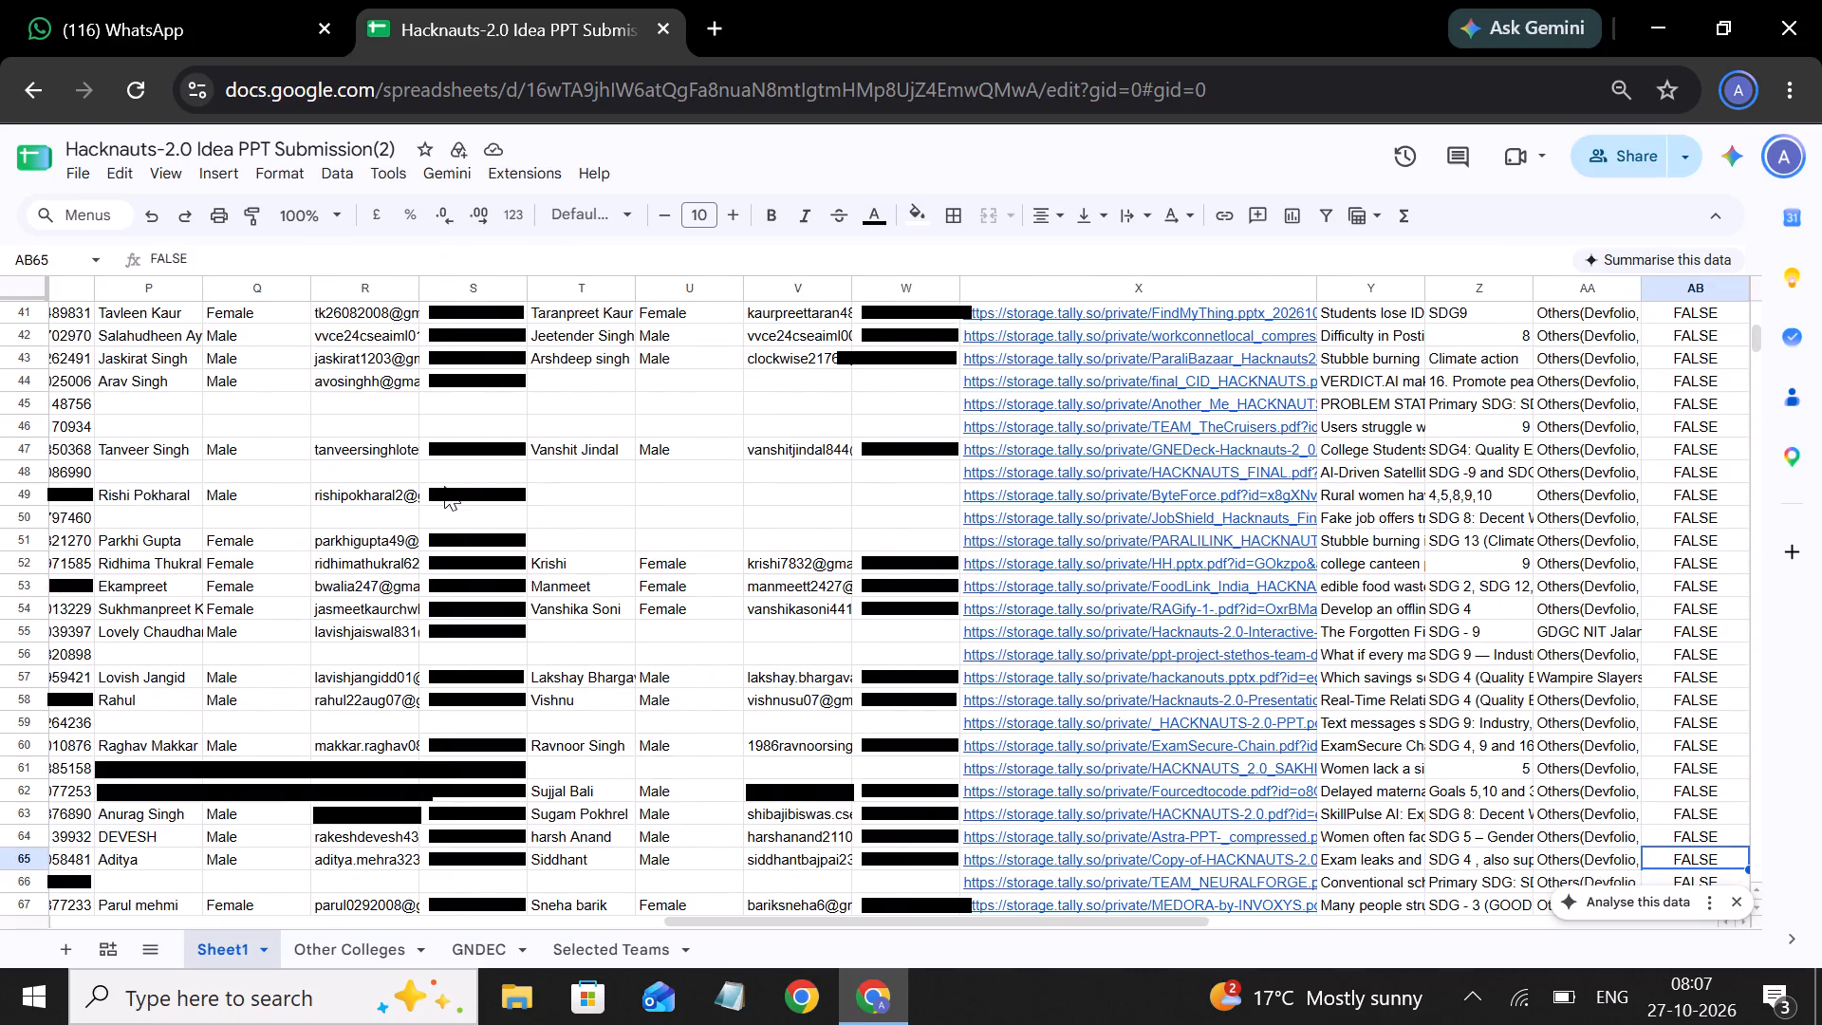
key("Right")
key("Right")
key("Right")
key("Right")
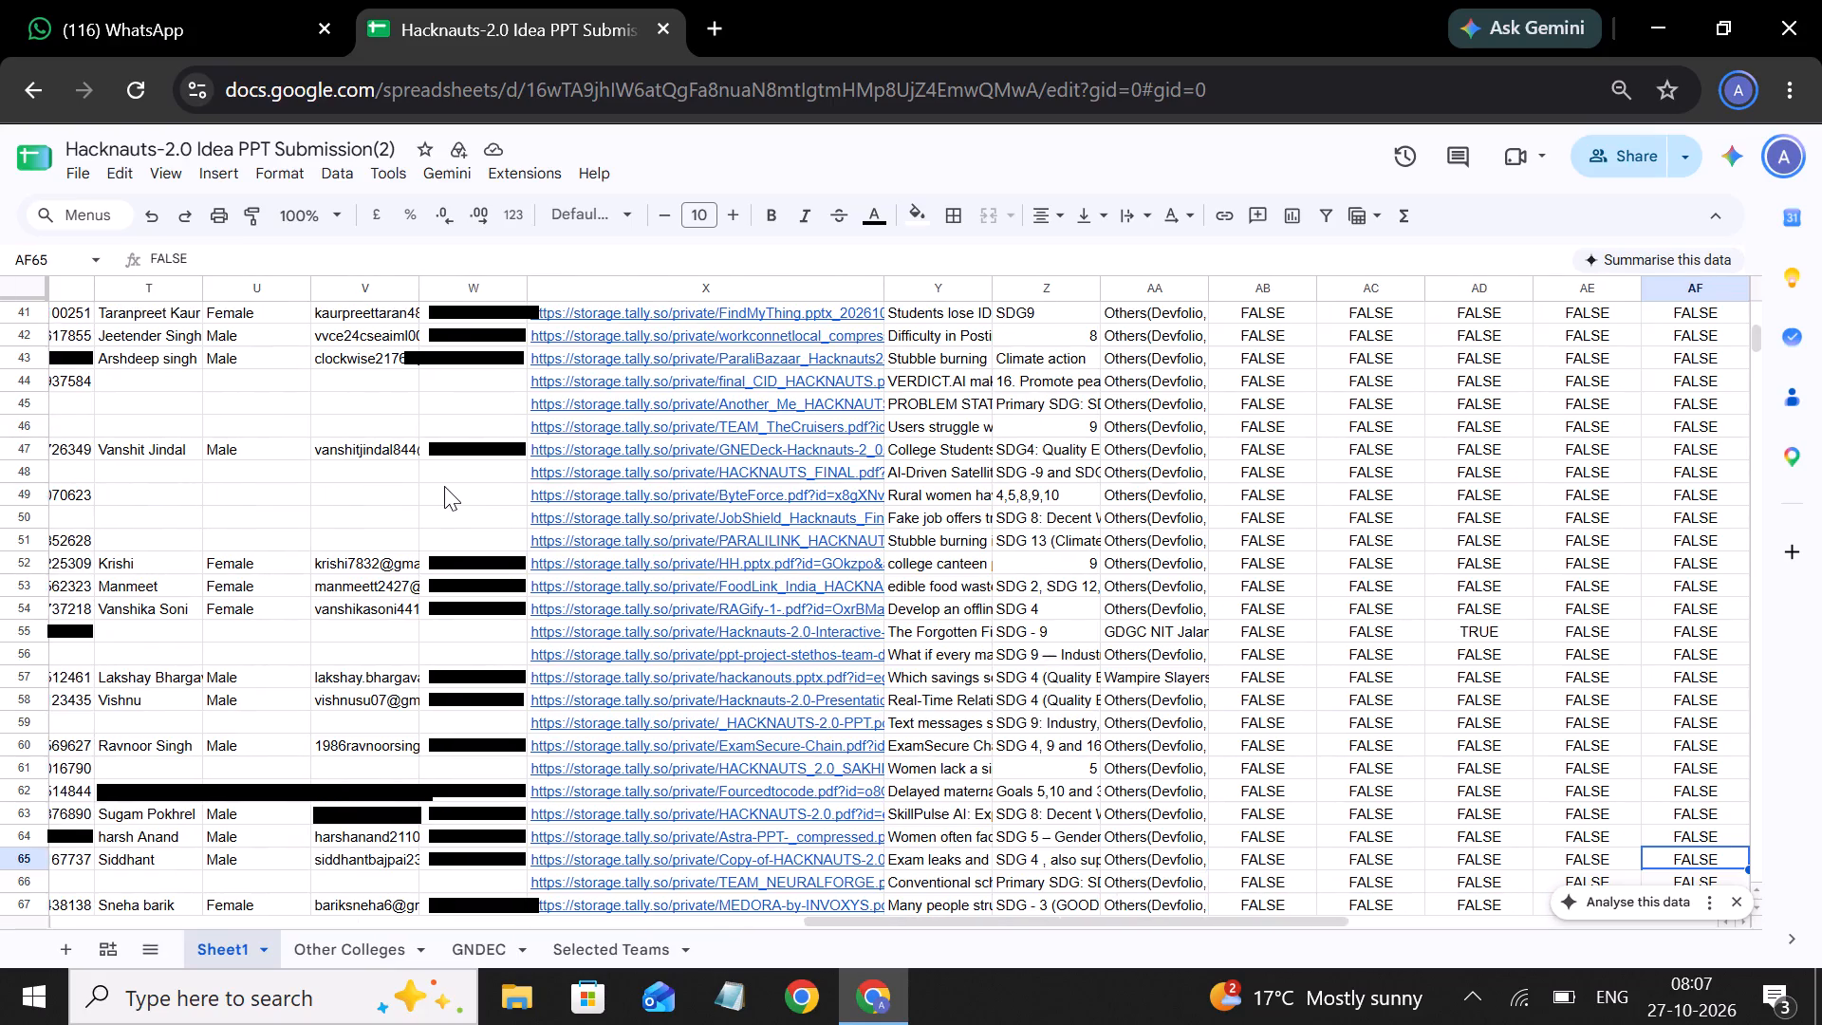
key("Right")
key("Right")
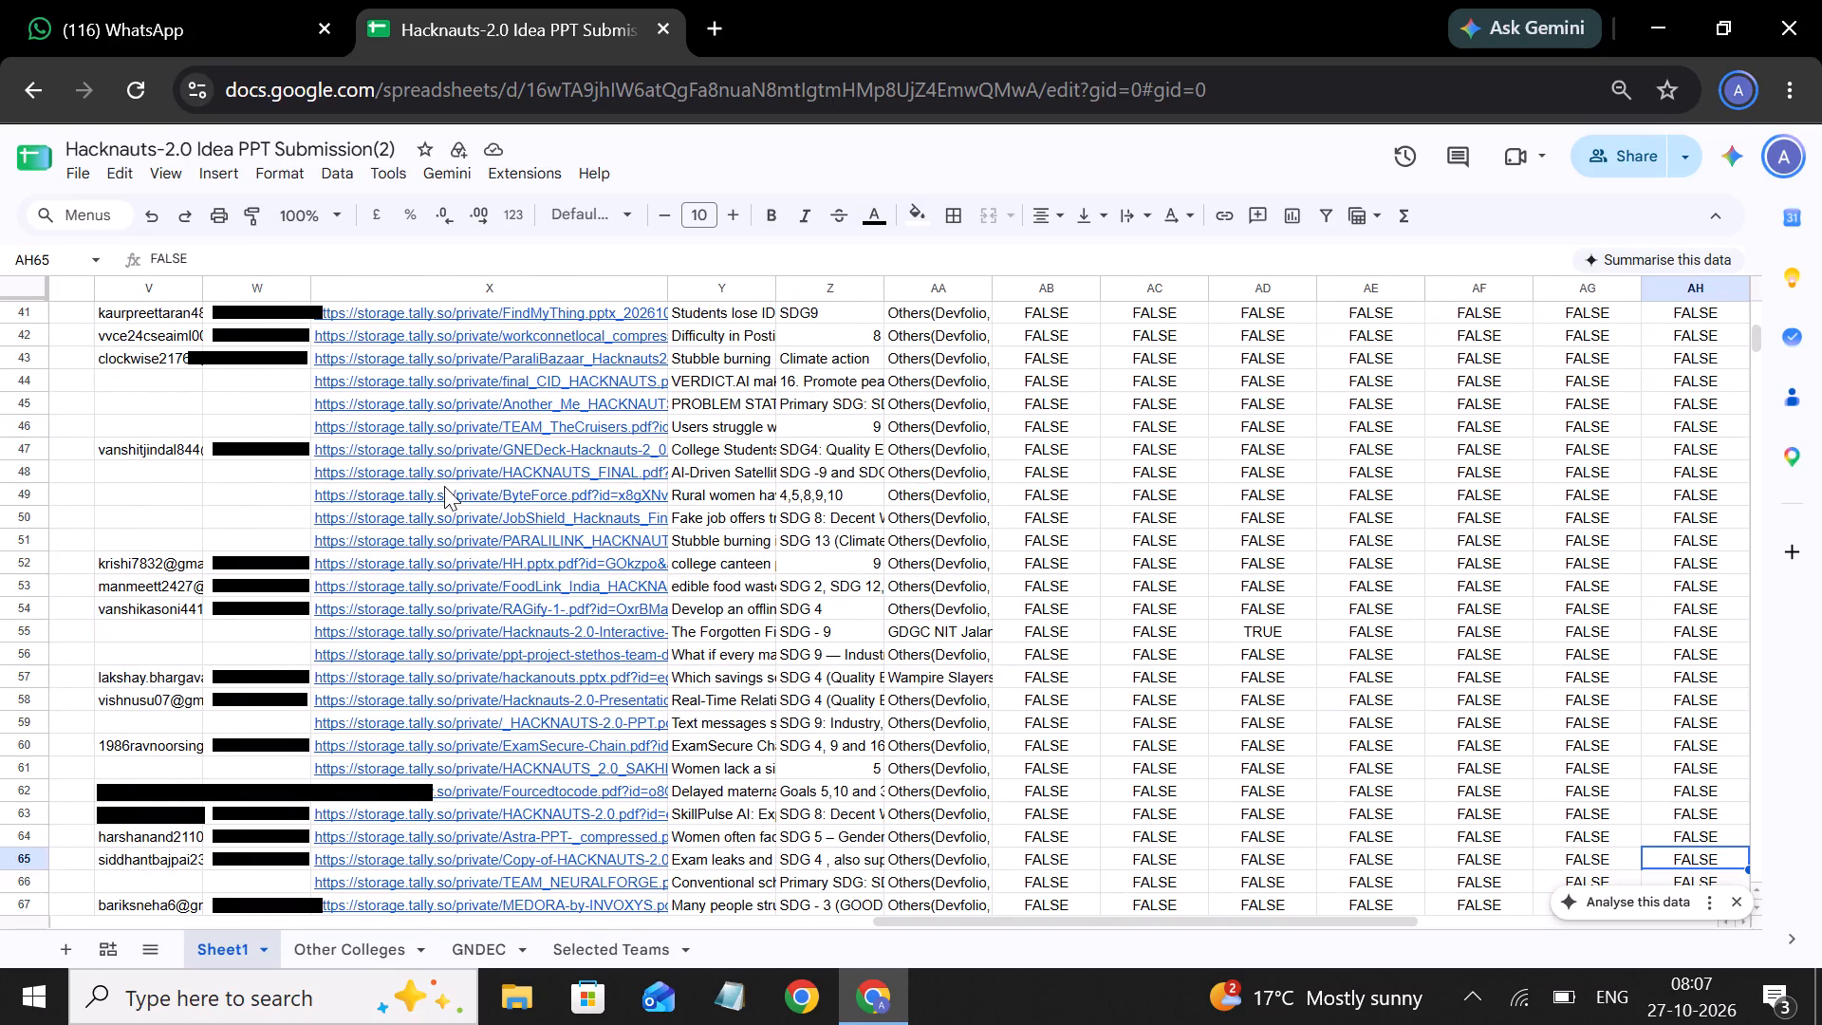
key("Left")
key("Left")
key("Left")
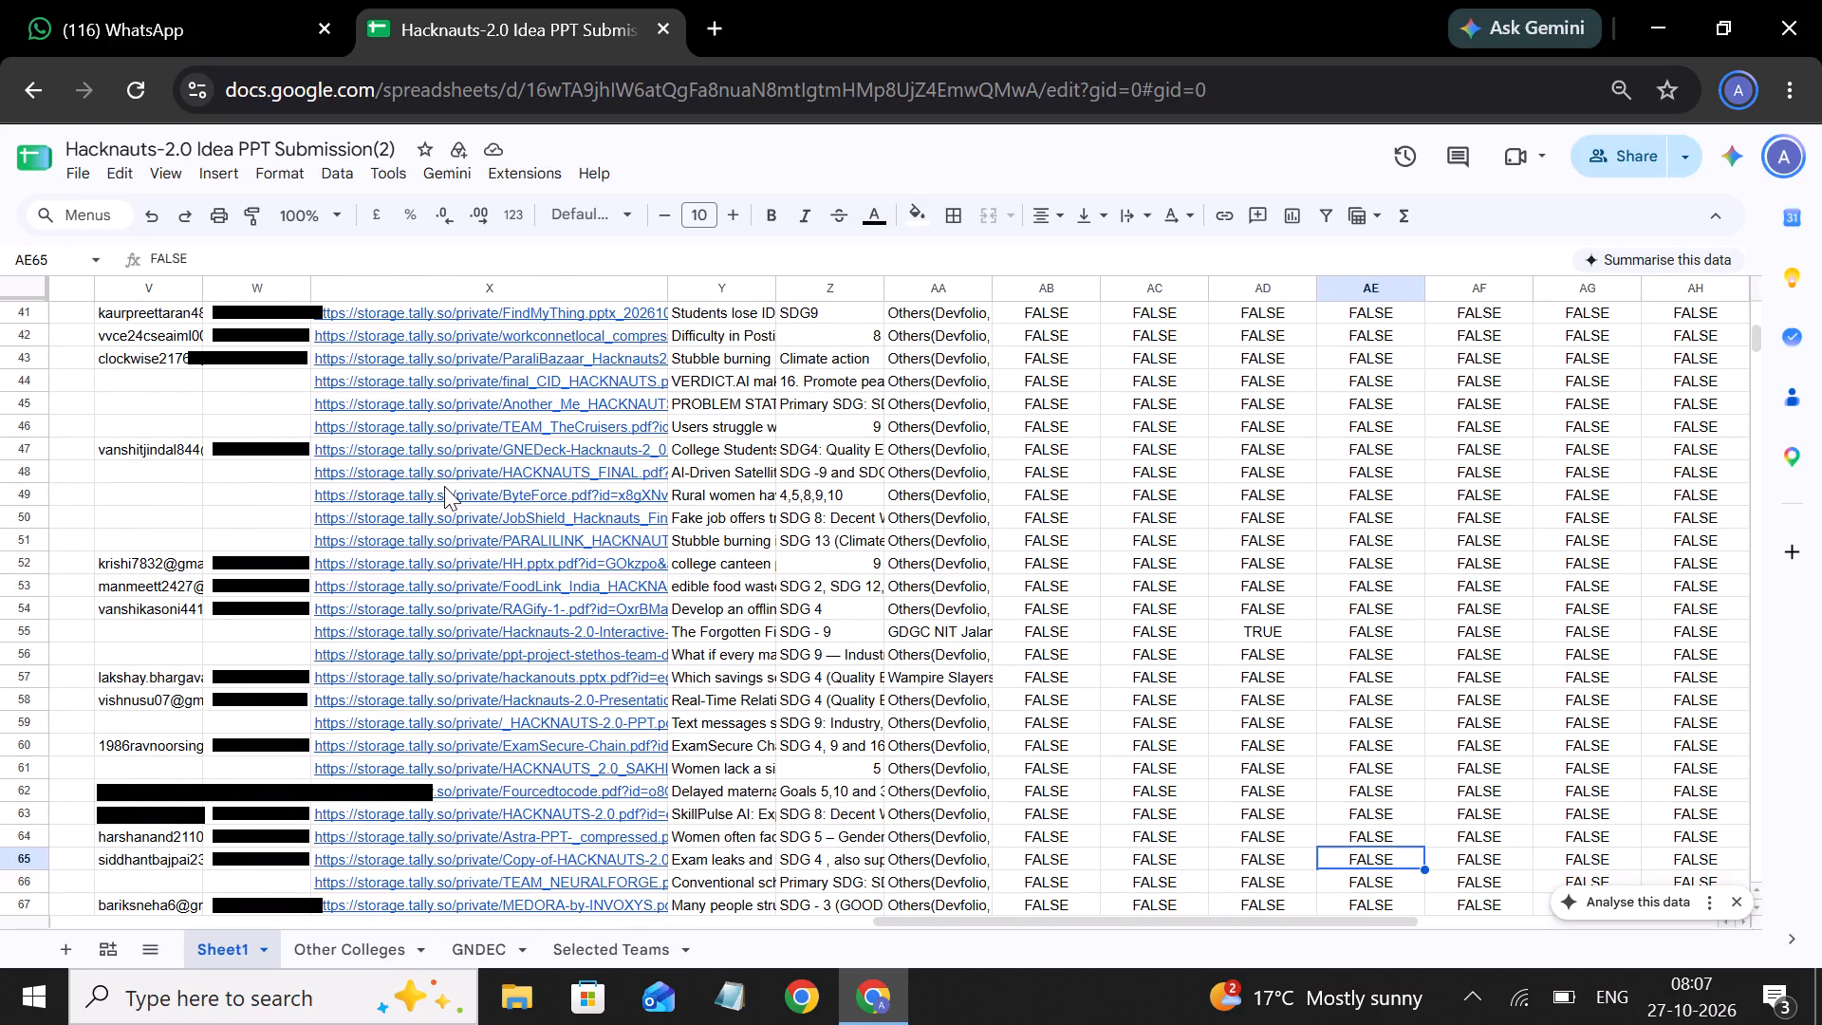
key("Left")
key("Left")
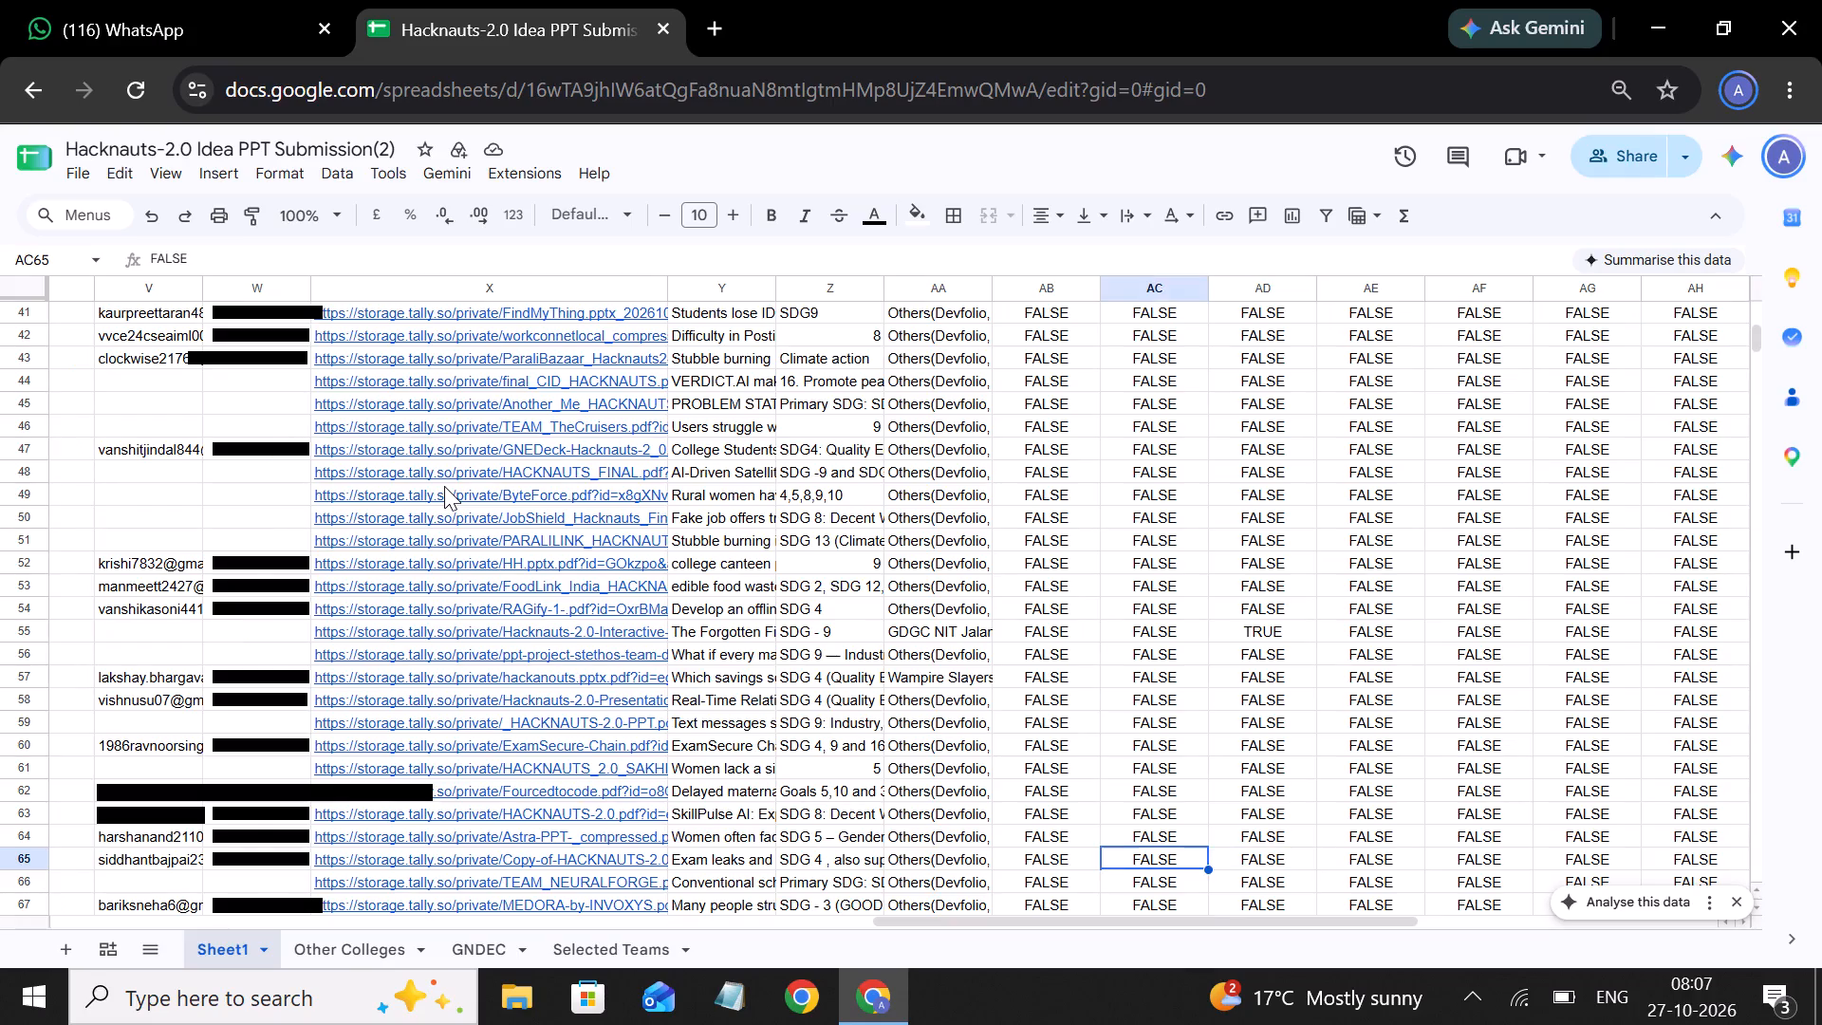
key("Left")
key("Right")
key("Right")
key("Right")
key("Right")
key("Right")
key("Right")
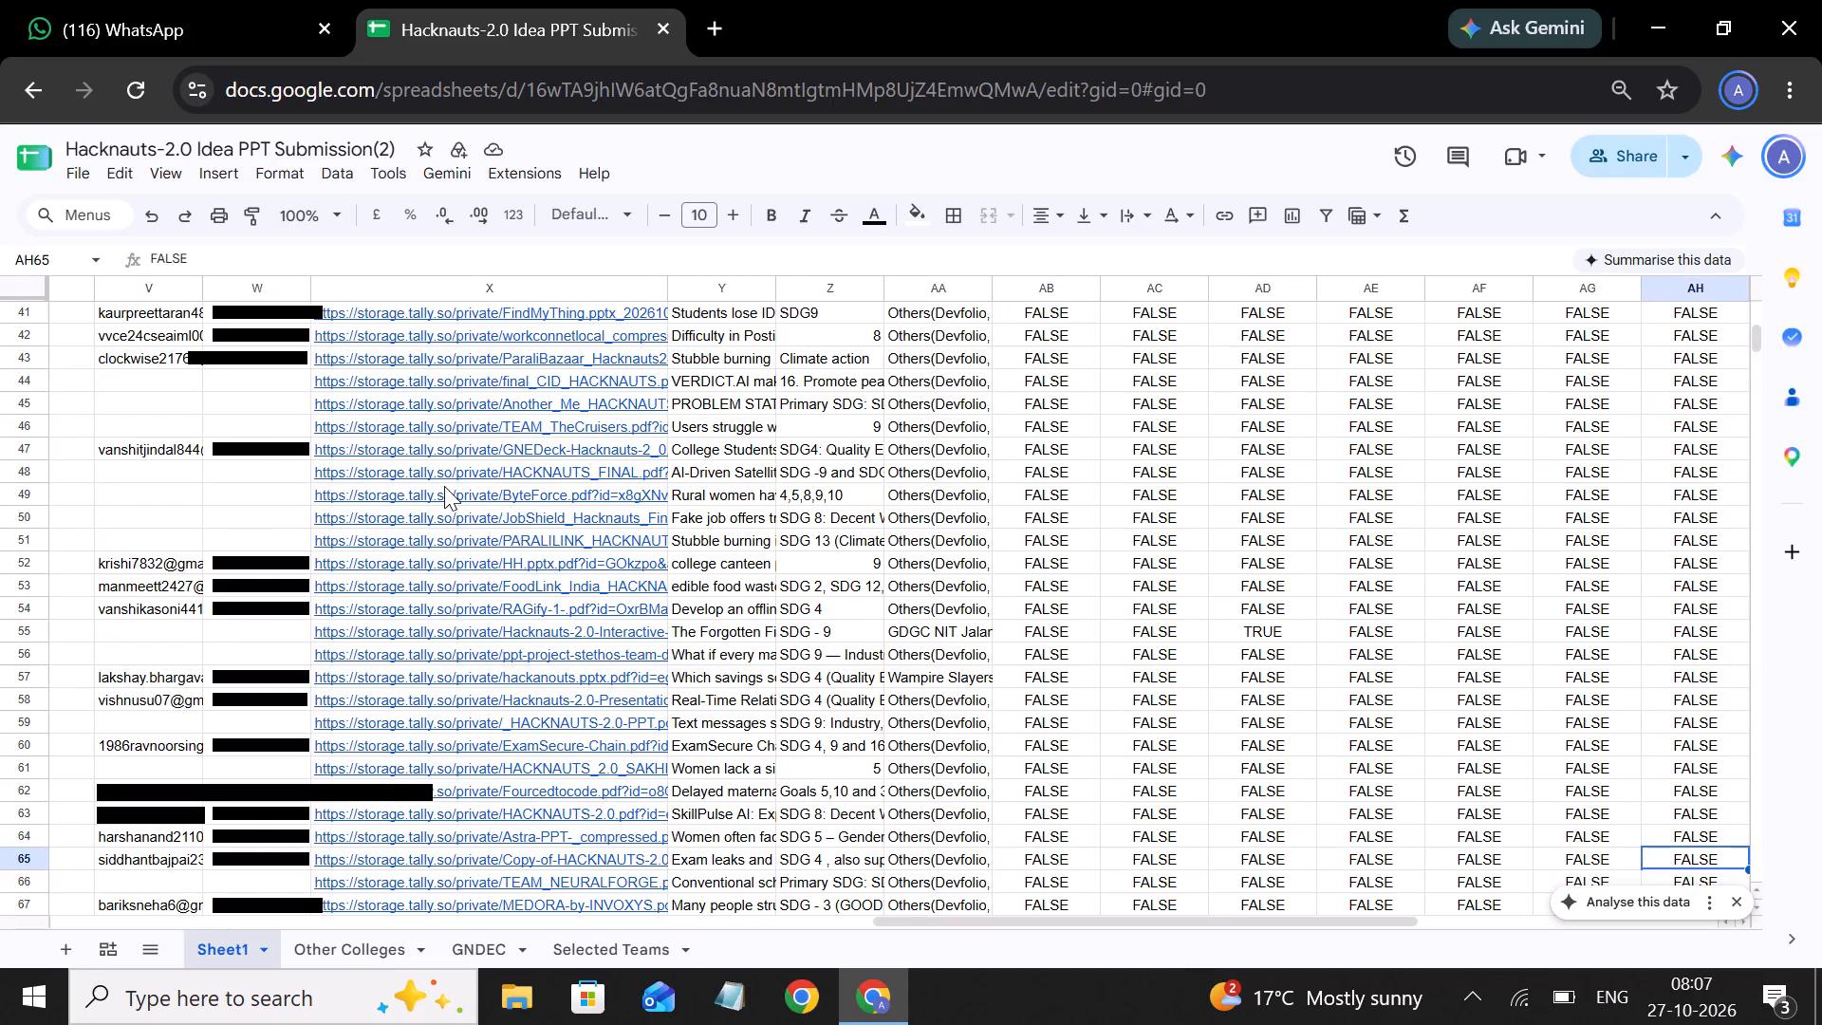
key("Right")
key("Right")
key("Right")
key("Right")
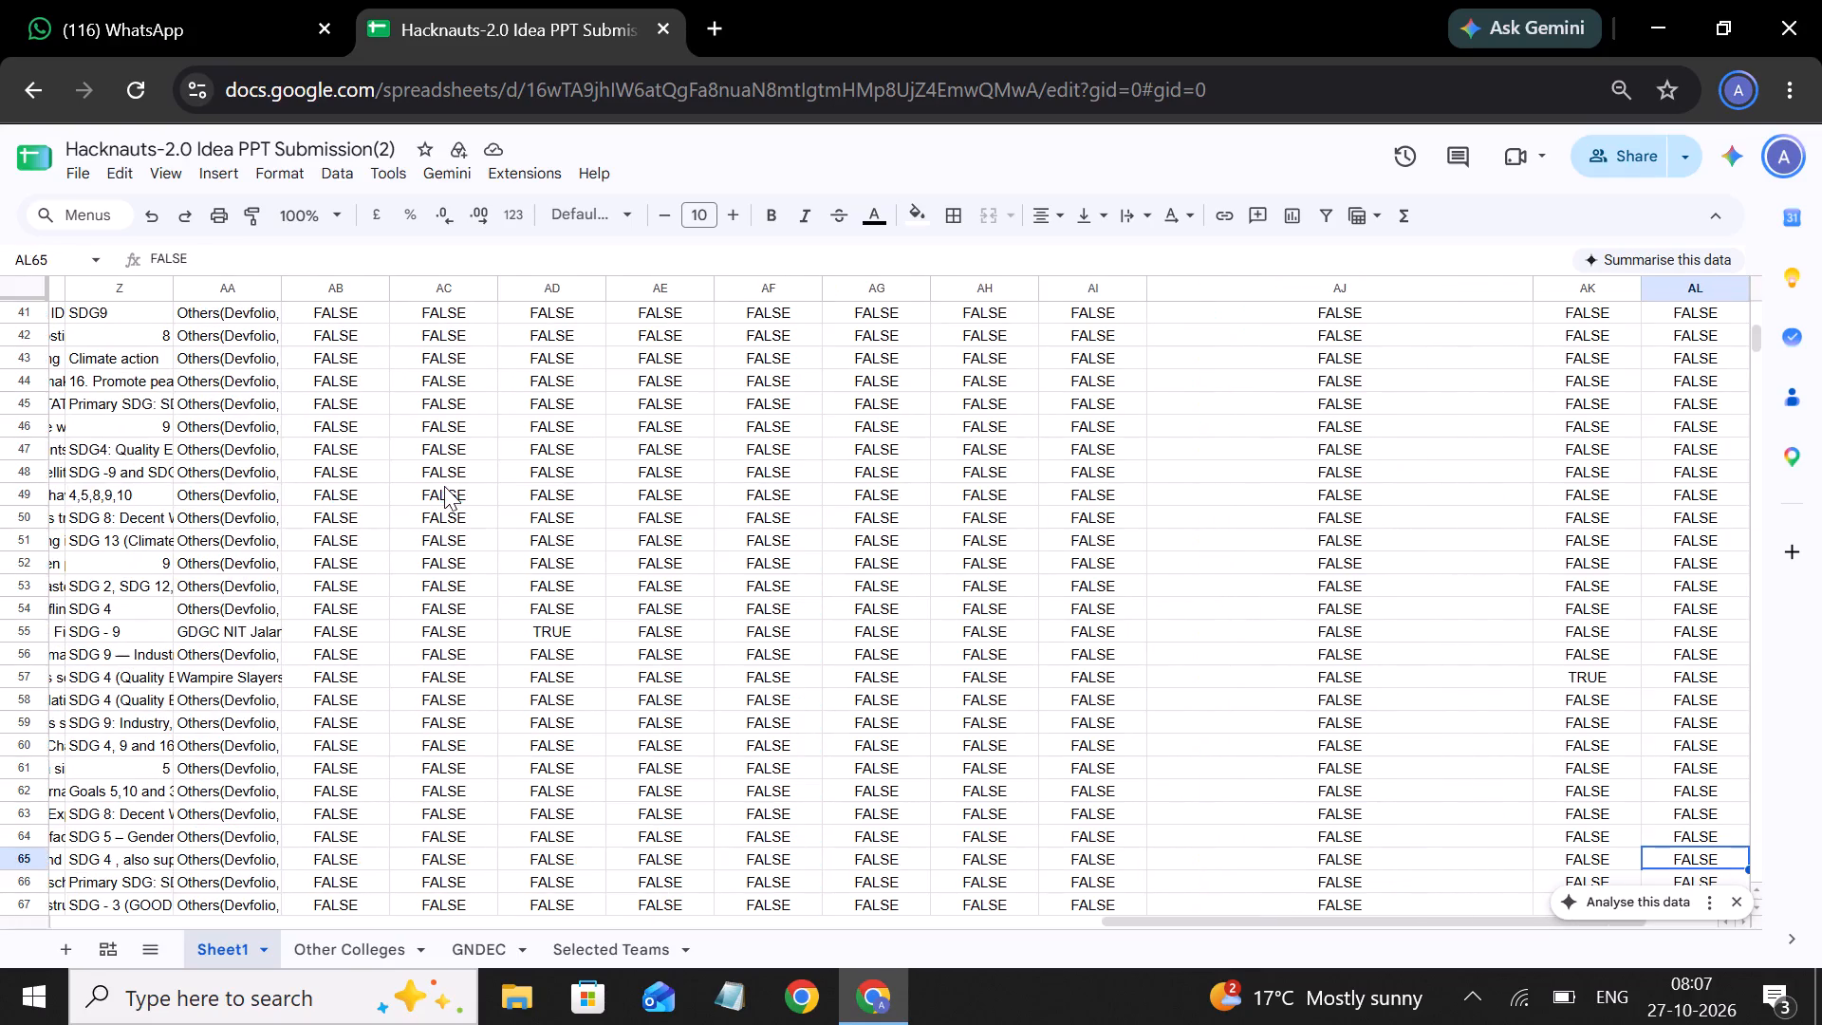
key("Right")
key("Right")
key("Right")
key("Left")
key("Left")
key("Left")
key("Left")
key("Left")
key("Left")
key("Left")
key("Left")
key("Left")
key("Left")
key("Left")
key("Left")
key("Left")
key("Left")
key("Left")
key("Left")
key("Left")
key("Left")
key("Left")
key("Left")
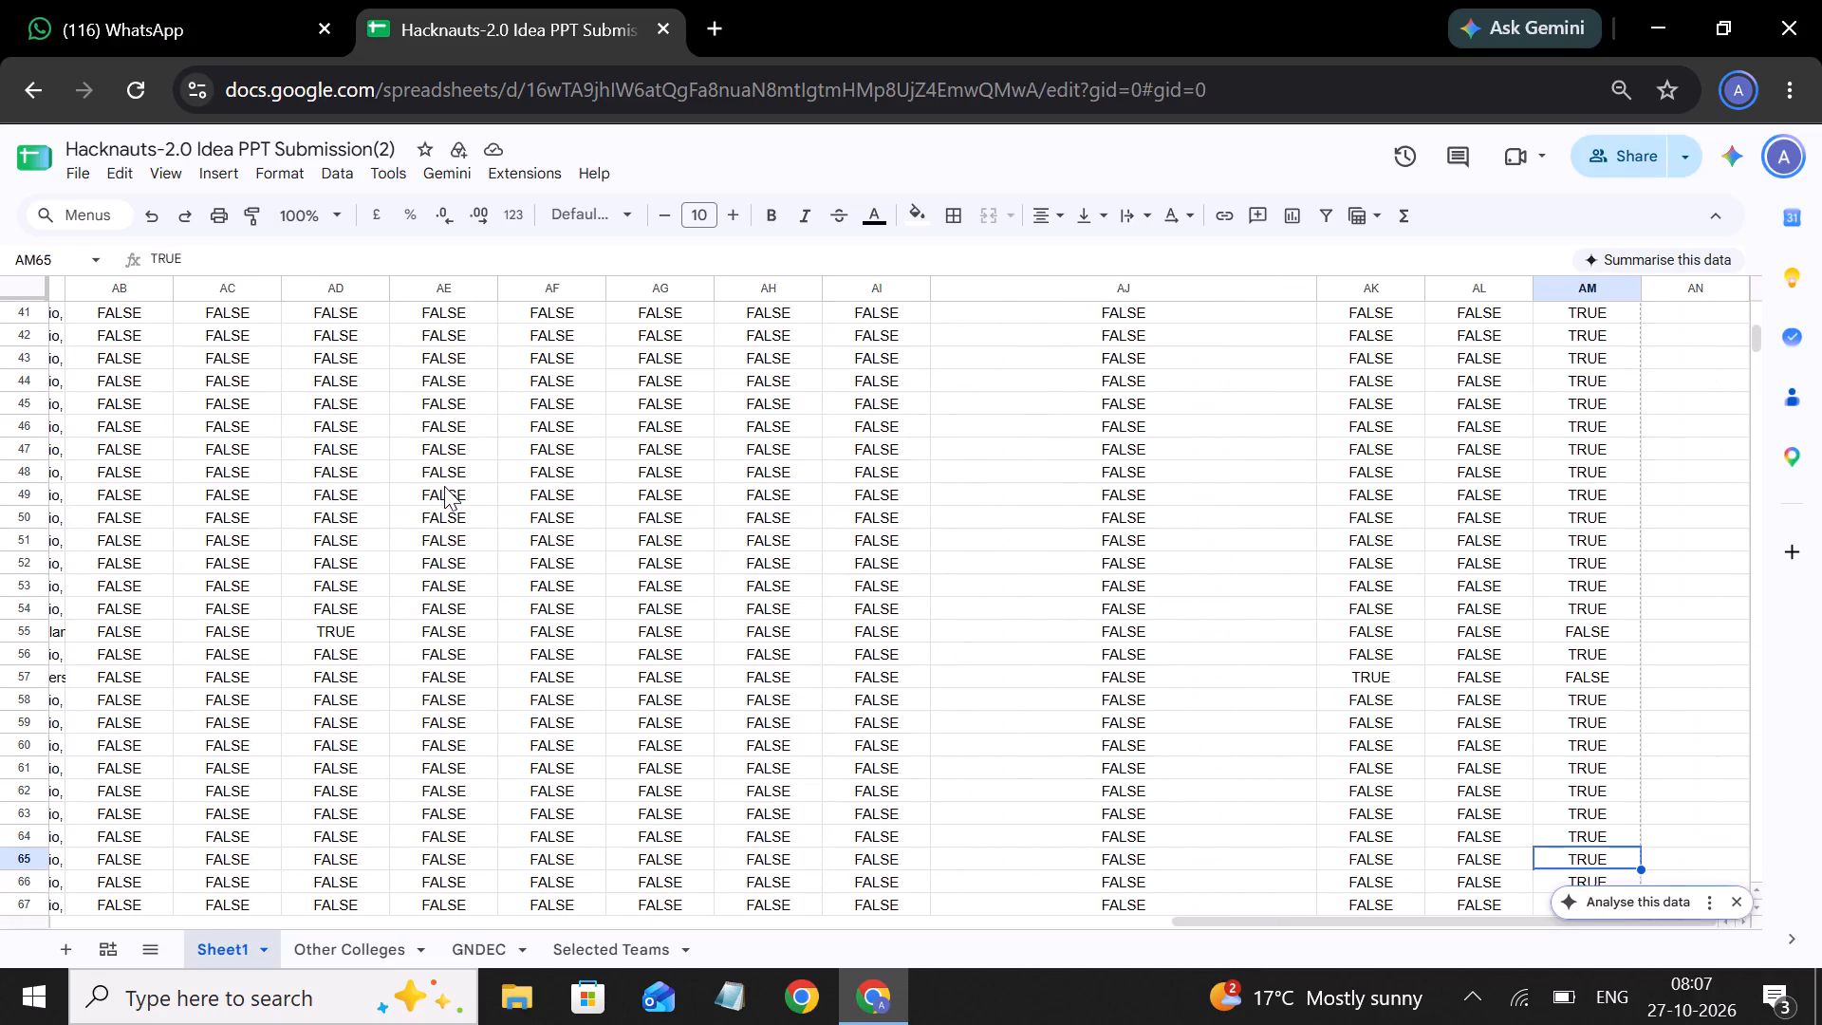
Return along row 65 to column A and read down the remaining Sheet1 submissions to the end of the data.
key("Left")
key("Left")
key("Left")
key("Left")
key("Left")
key("Left")
key("Left")
key("Left")
key("Left")
key("Left")
key("Left")
key("Left")
key("Left")
key("Left")
key("Left")
key("Left")
key("Left")
key("Left")
key("Left")
key("Left")
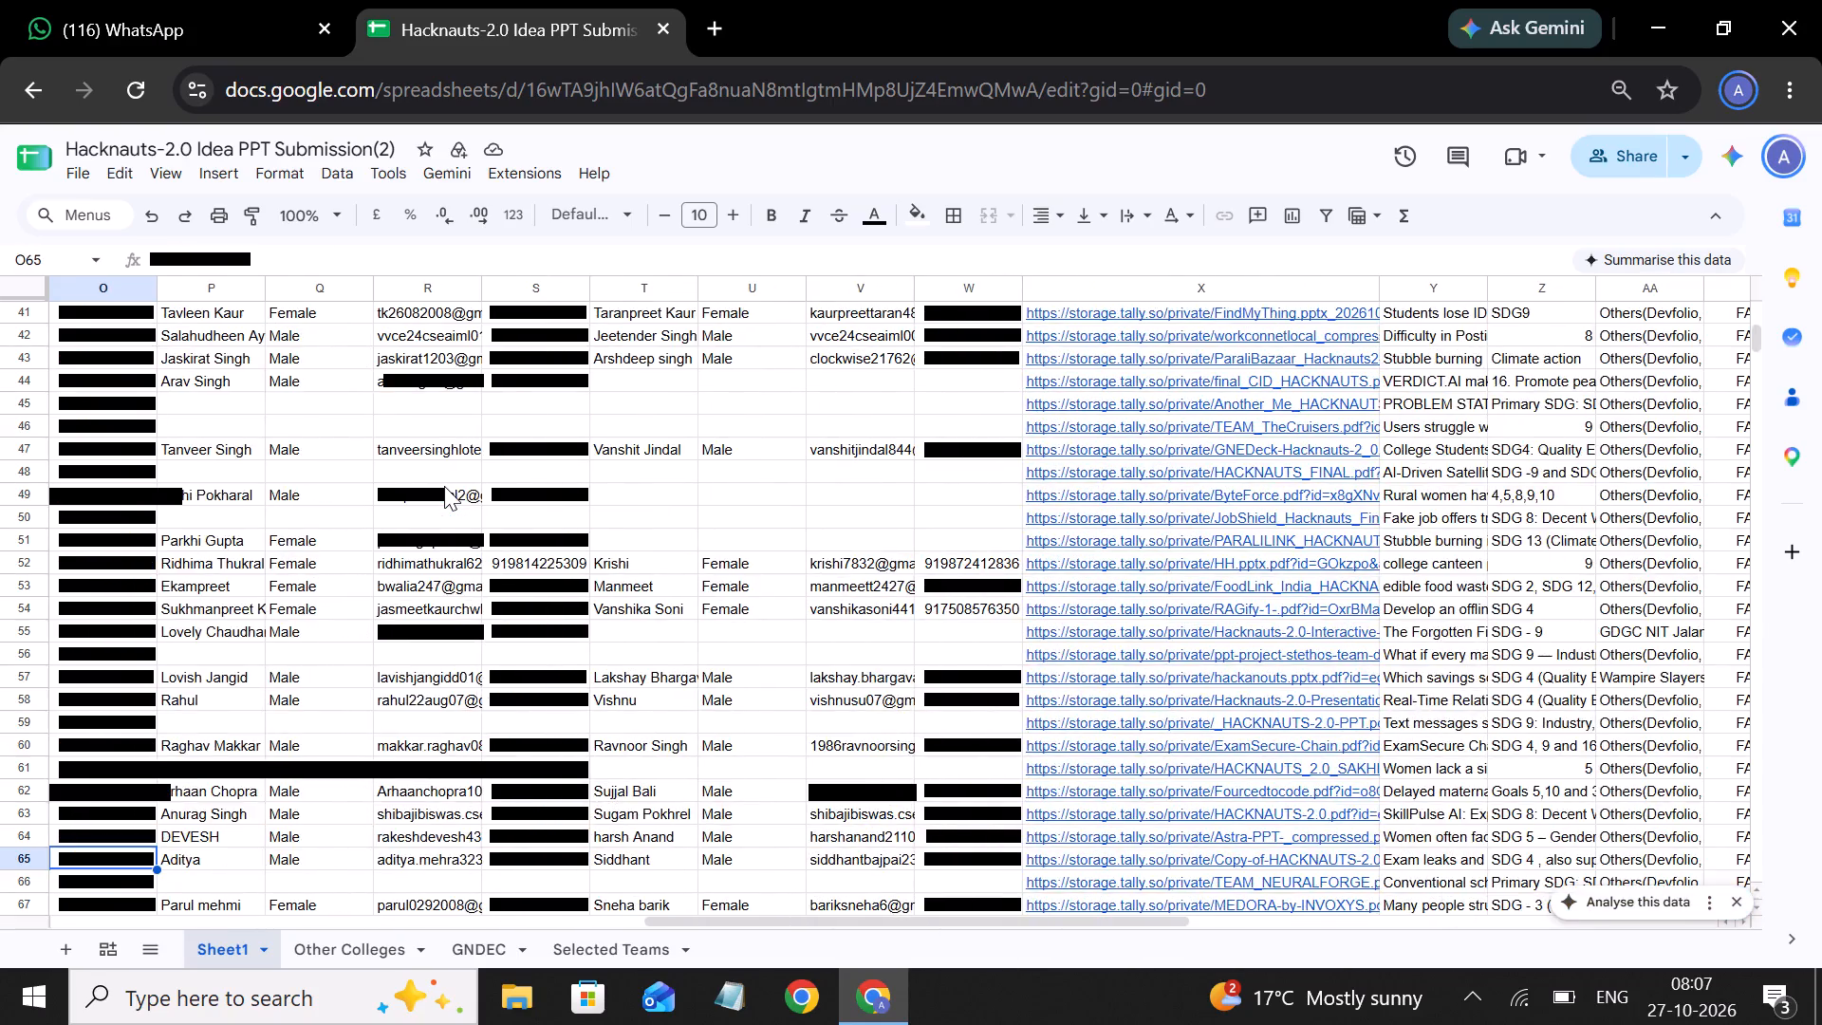
key("Down")
key("Down")
key("Down")
key("Down")
key("Down")
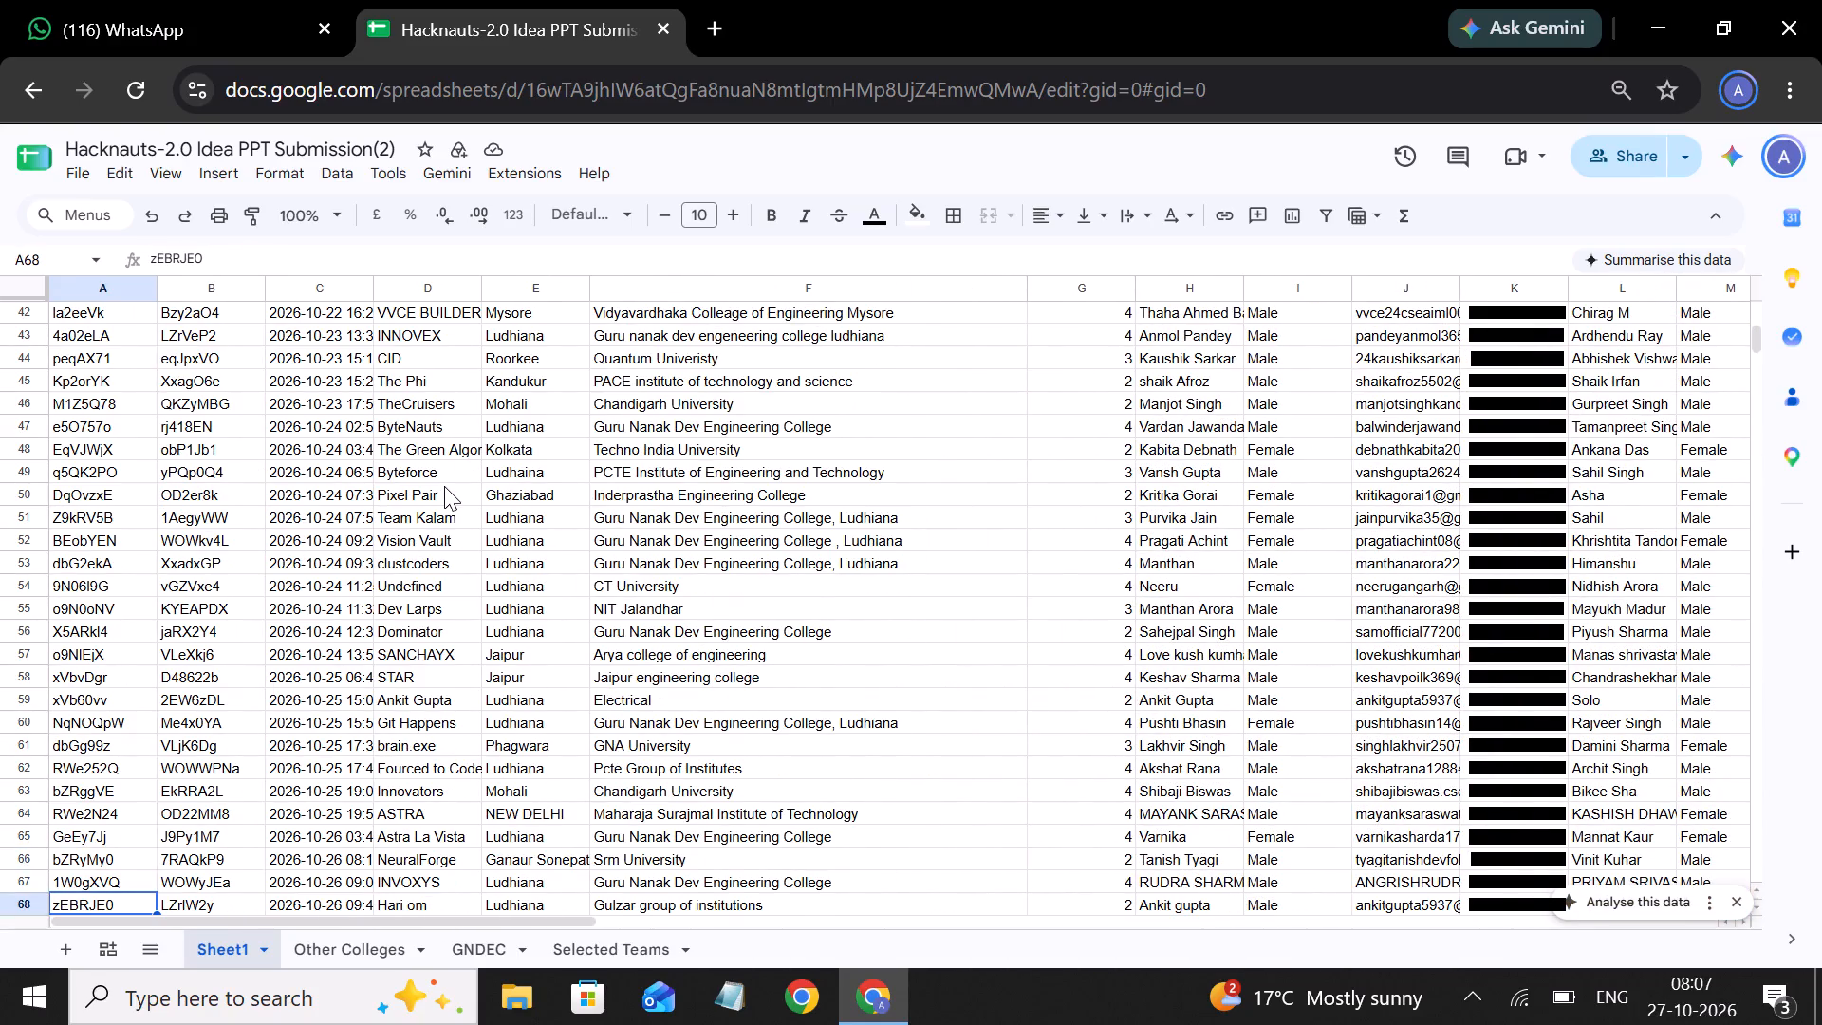
key("Down")
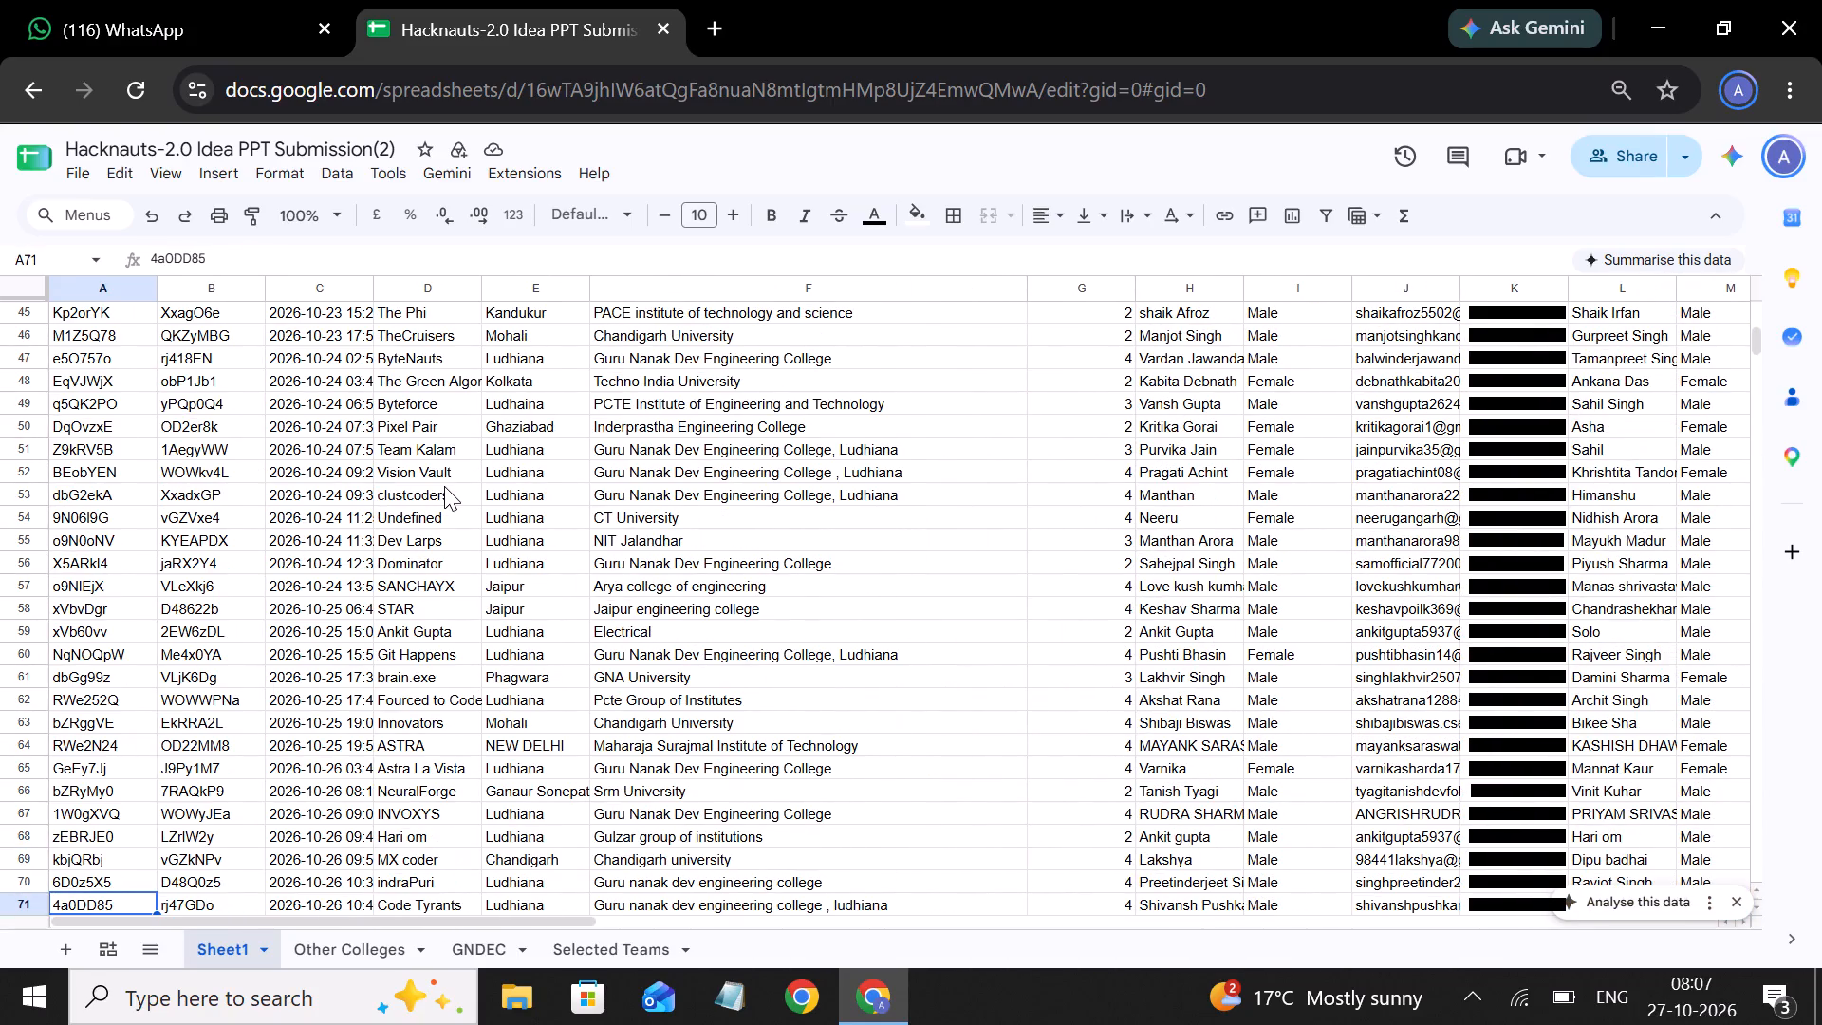
key("Down")
key("Down")
key("Down")
key("Down")
key("Down")
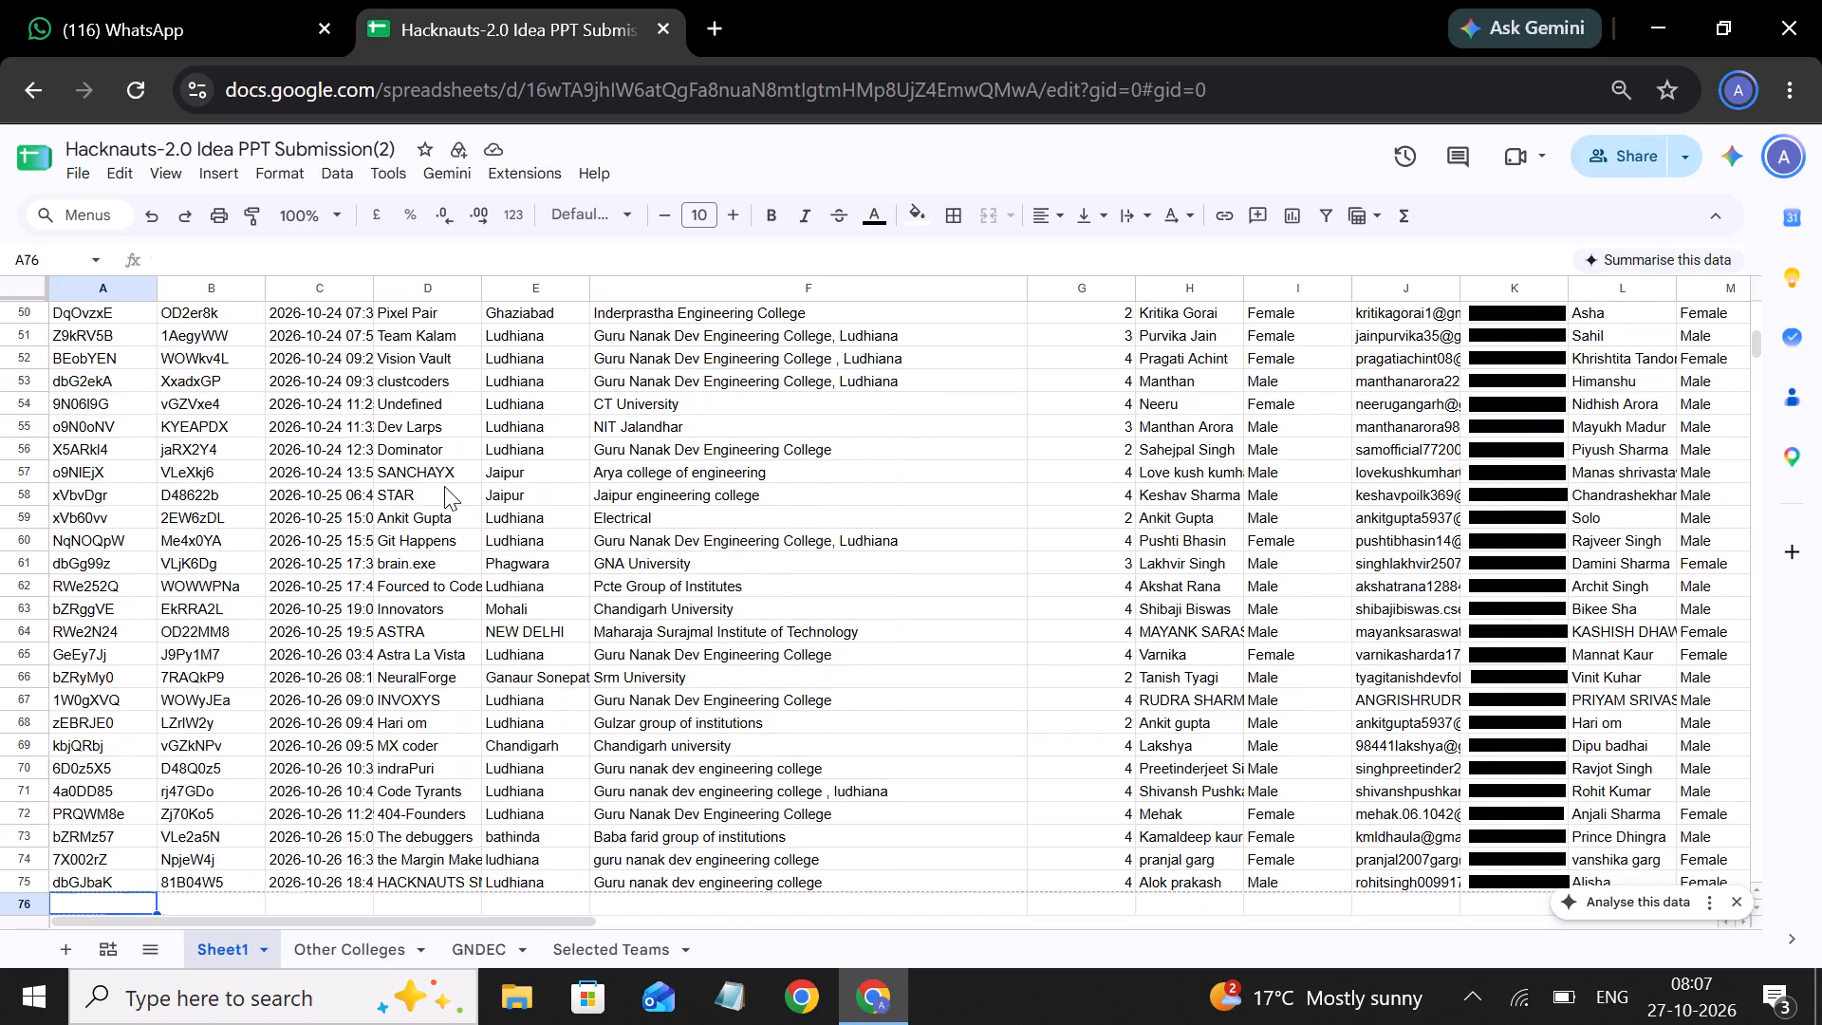
Check row 75's submission details for HACKNAUTS SMASHERS through column G, and review the column G values back up to row 70.
key("Up")
key("Right")
key("Right")
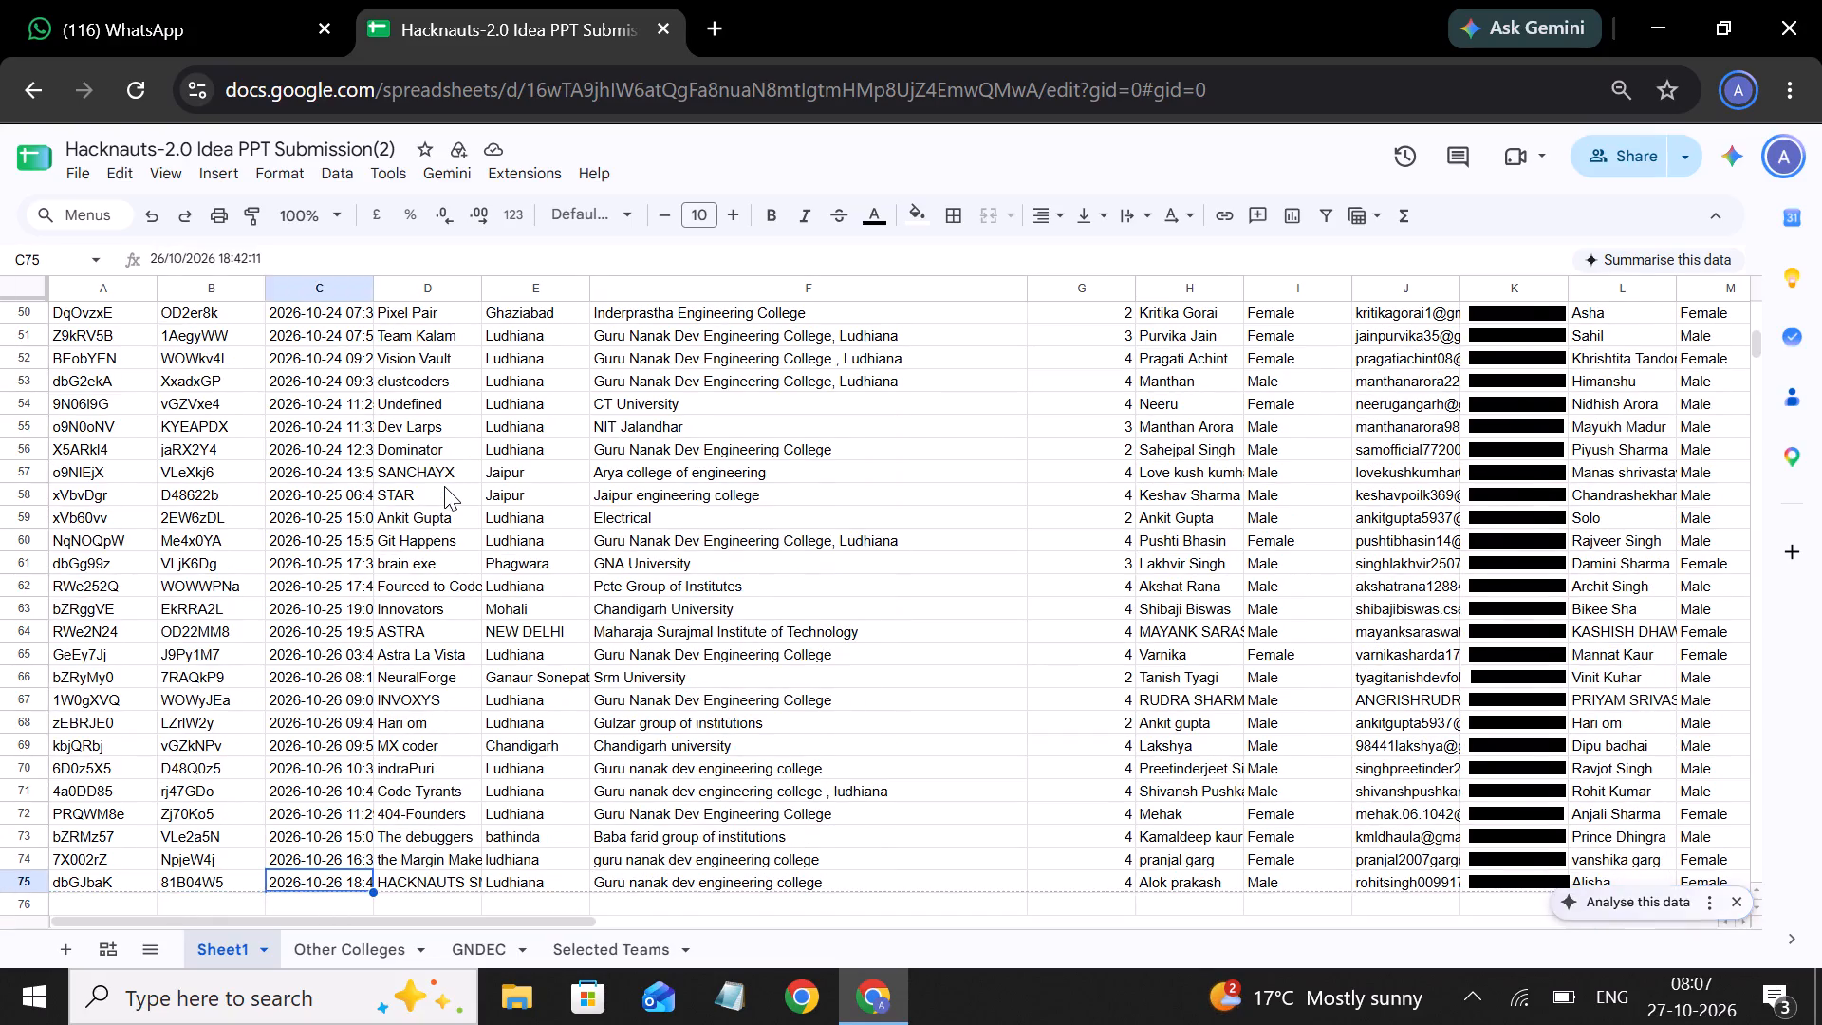
key("Right")
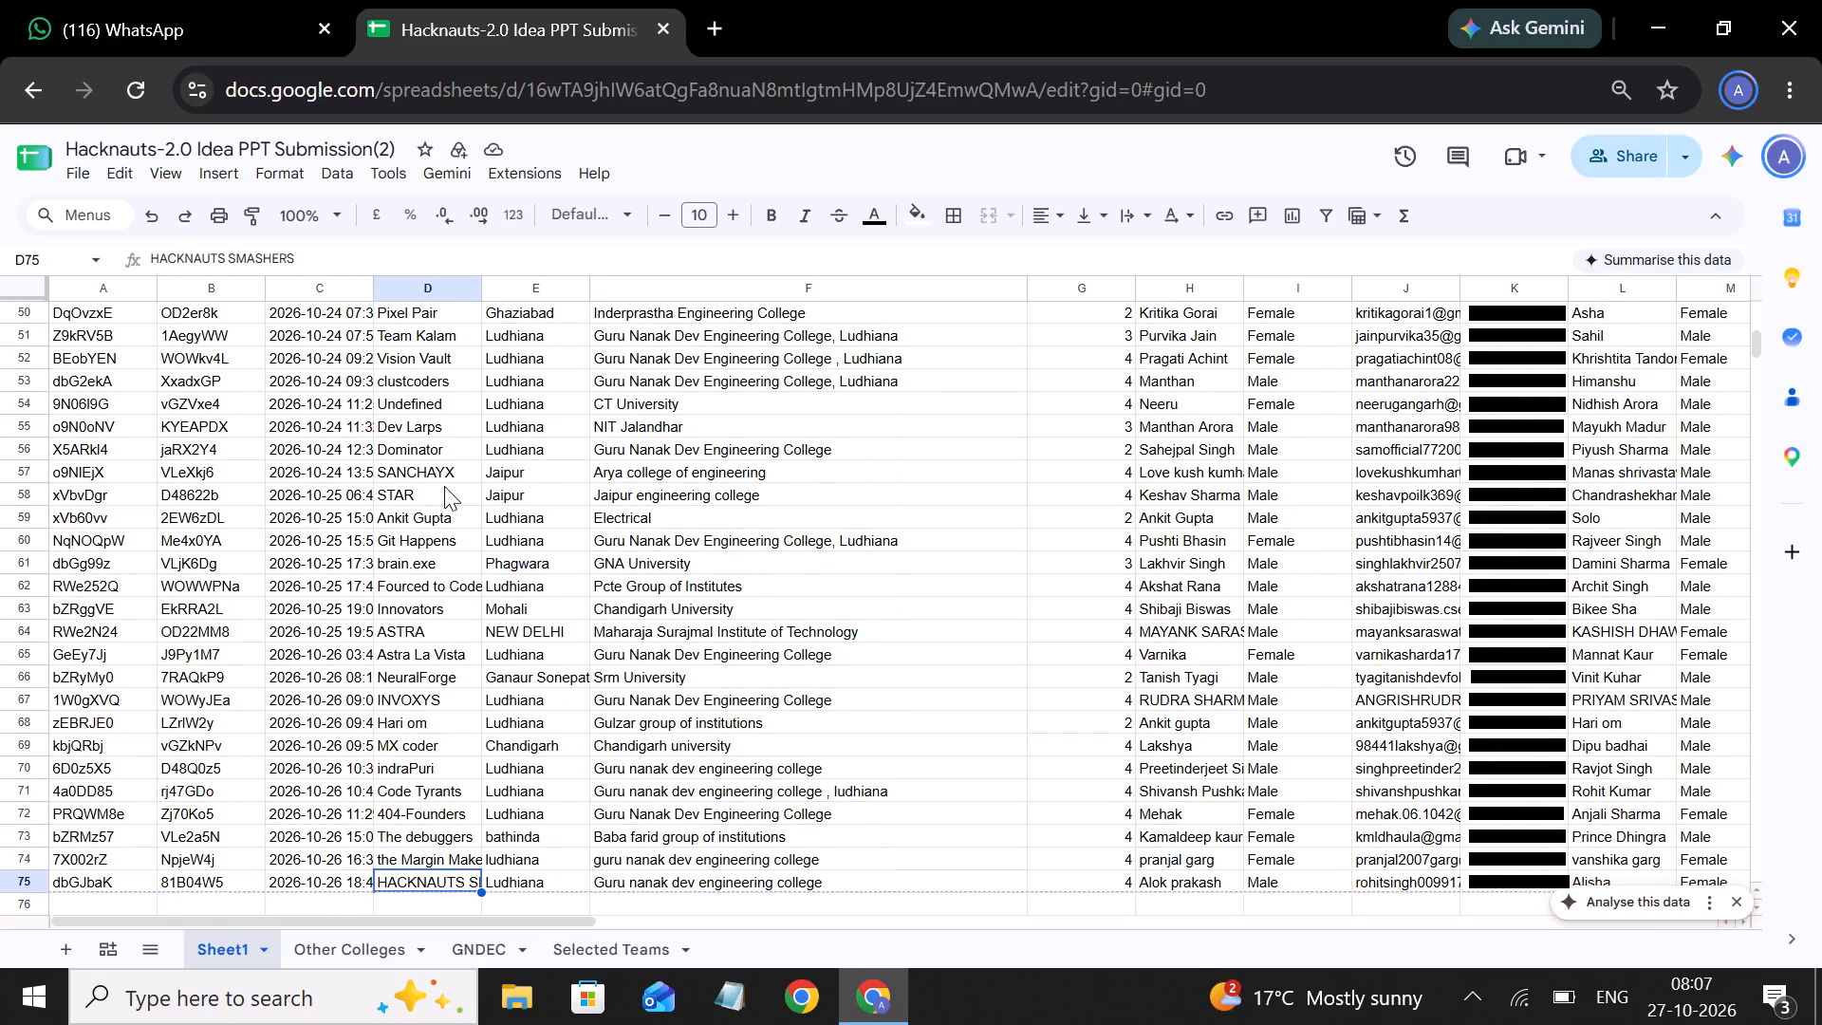
key("Right")
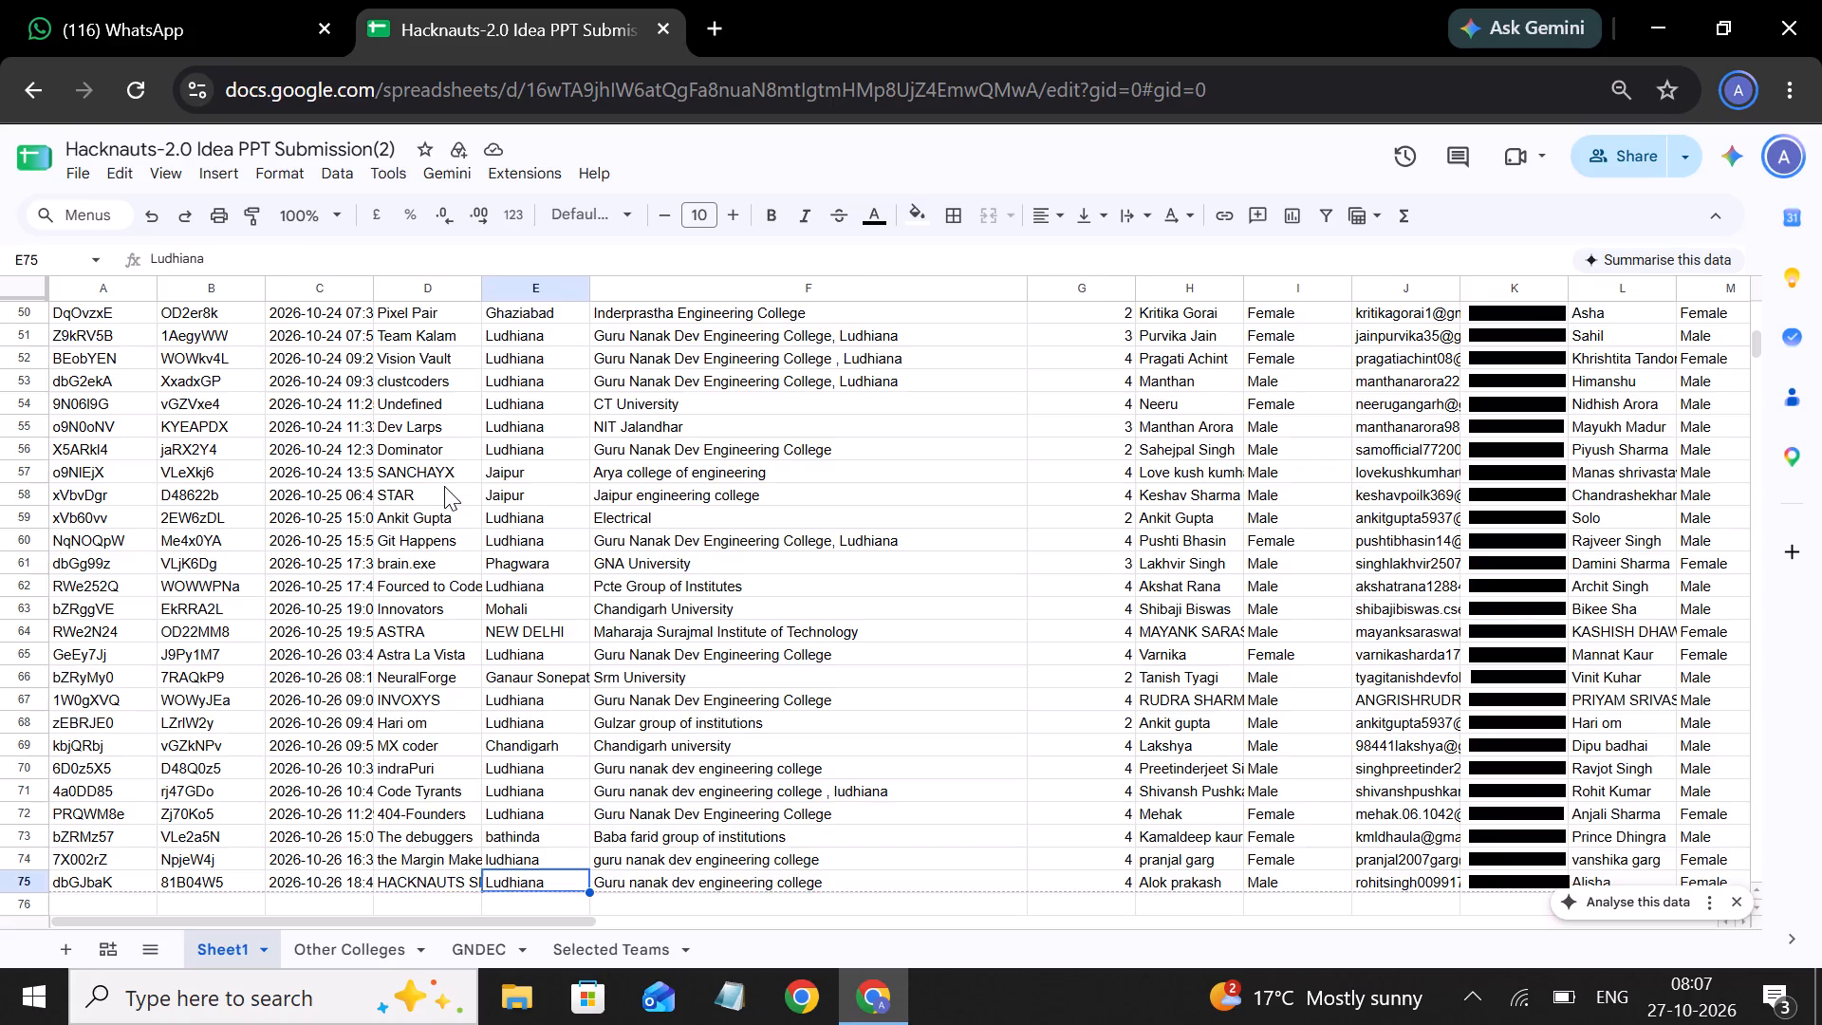
key("Right")
key("Right")
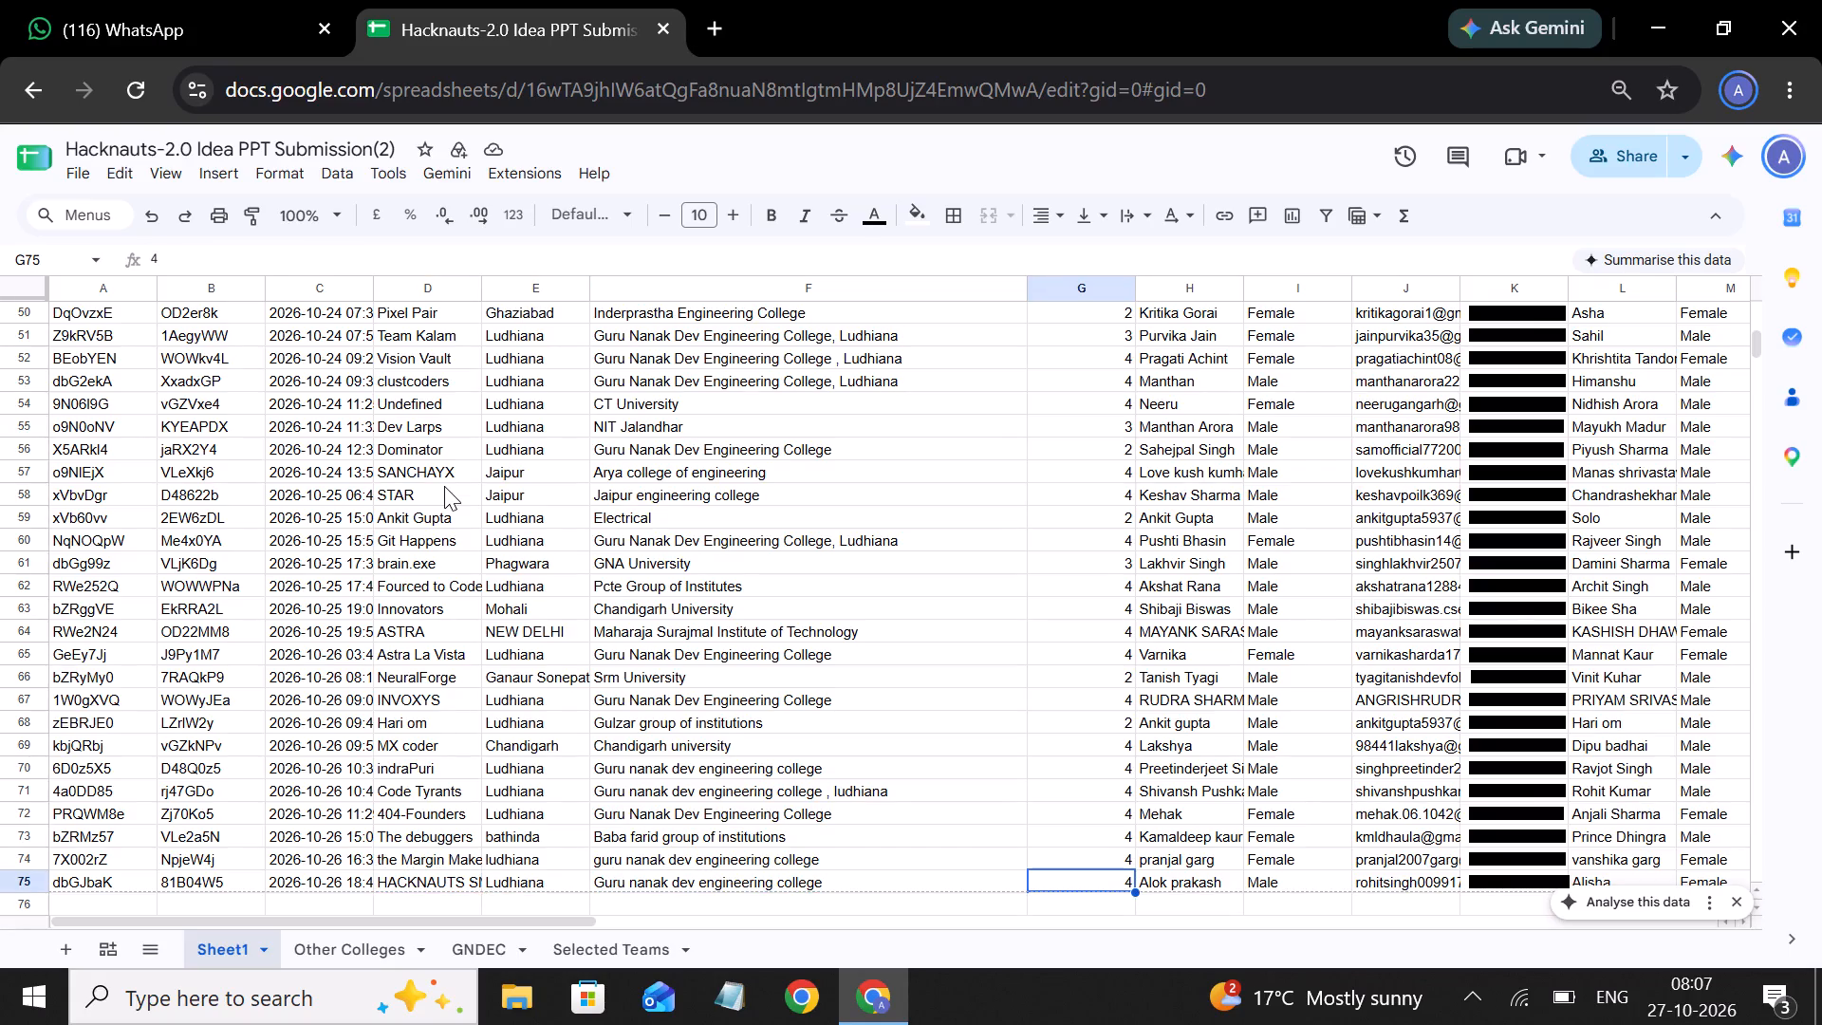
key("Up")
key("Up")
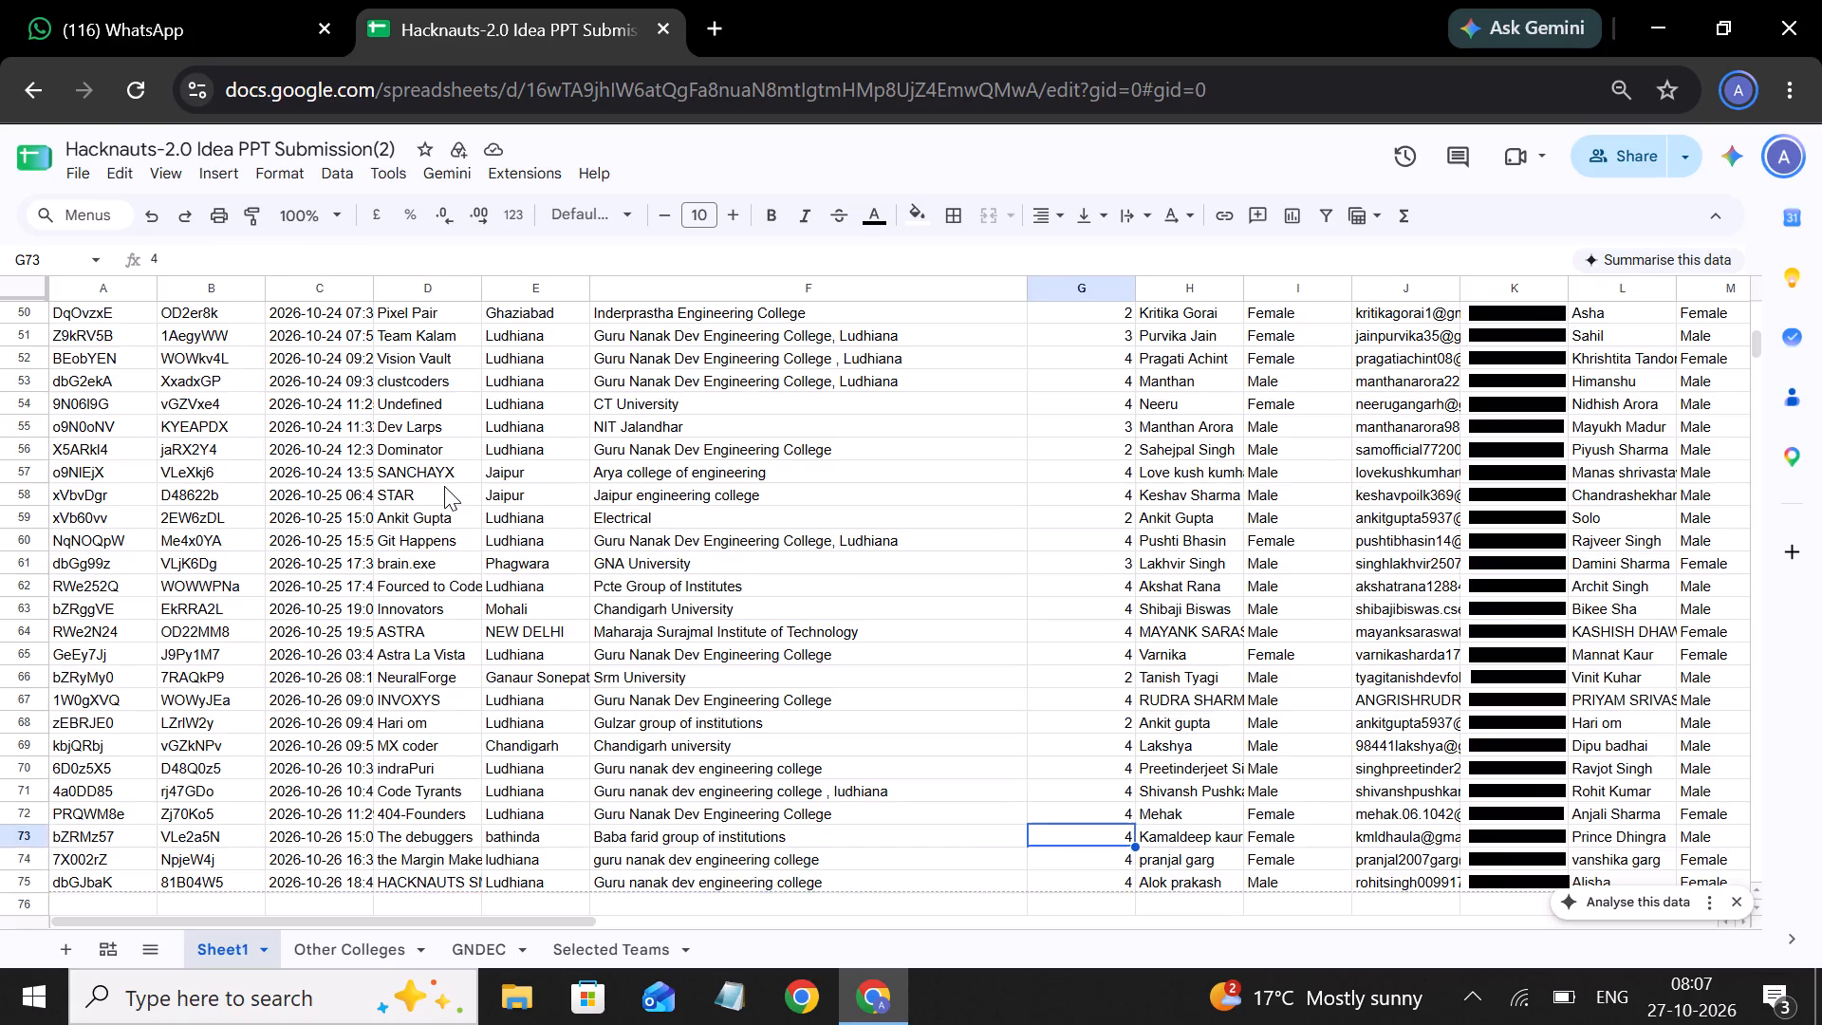
key("Up")
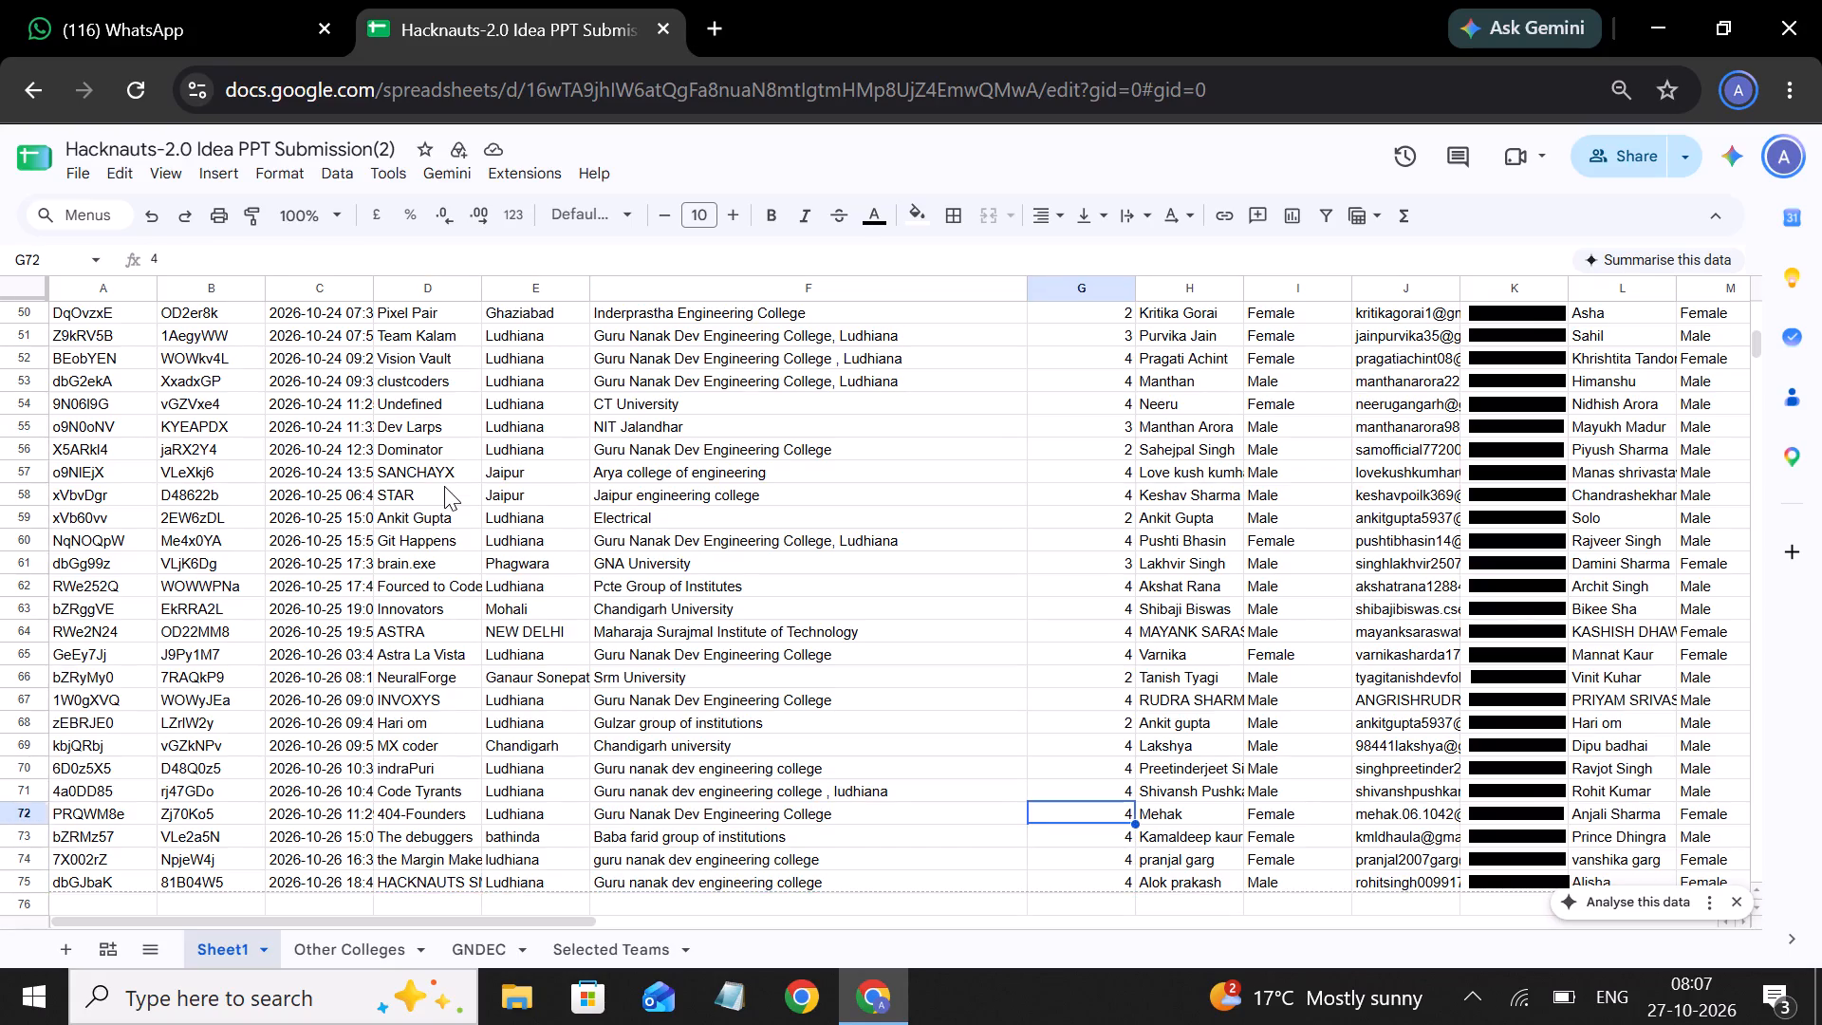
key("Up")
key("Up")
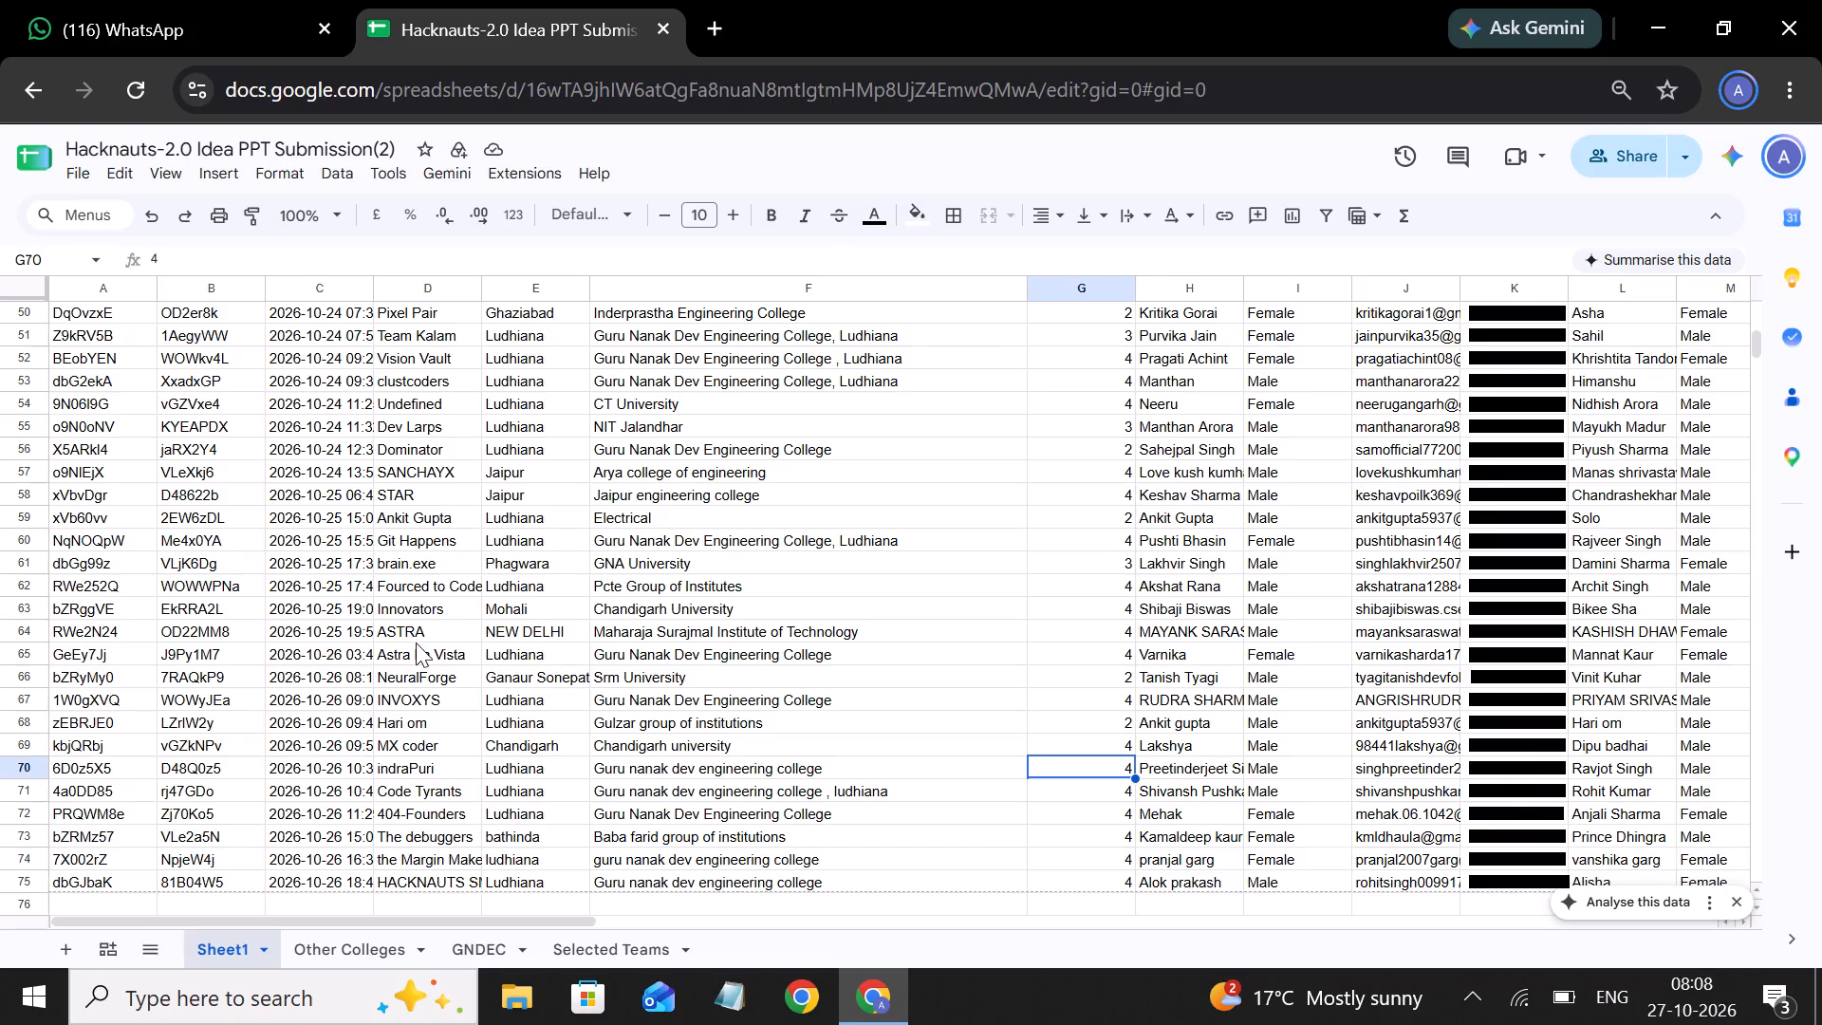
On the Other Colleges sheet, examine the judges' Presentation, Feasibility and Innovation scores and the averages across all team columns.
left_click(324, 951)
scroll(807, 641, "left", 3)
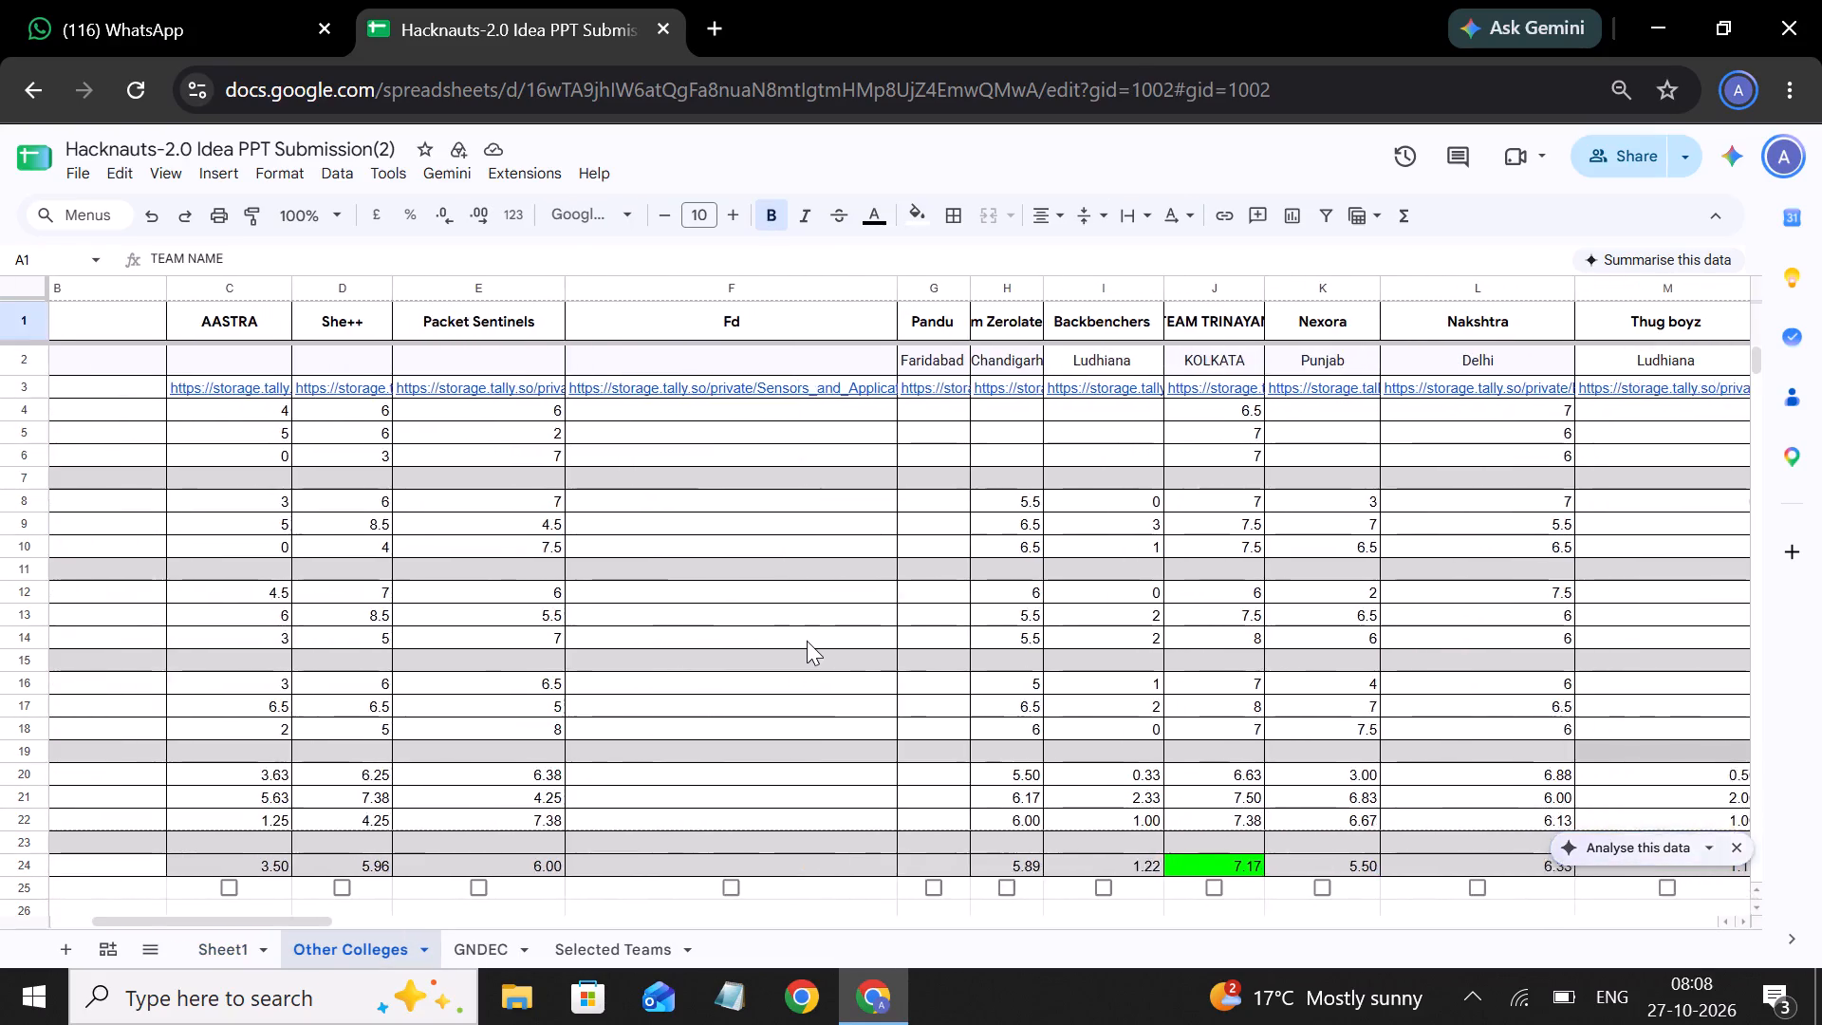
scroll(807, 641, "left", 9)
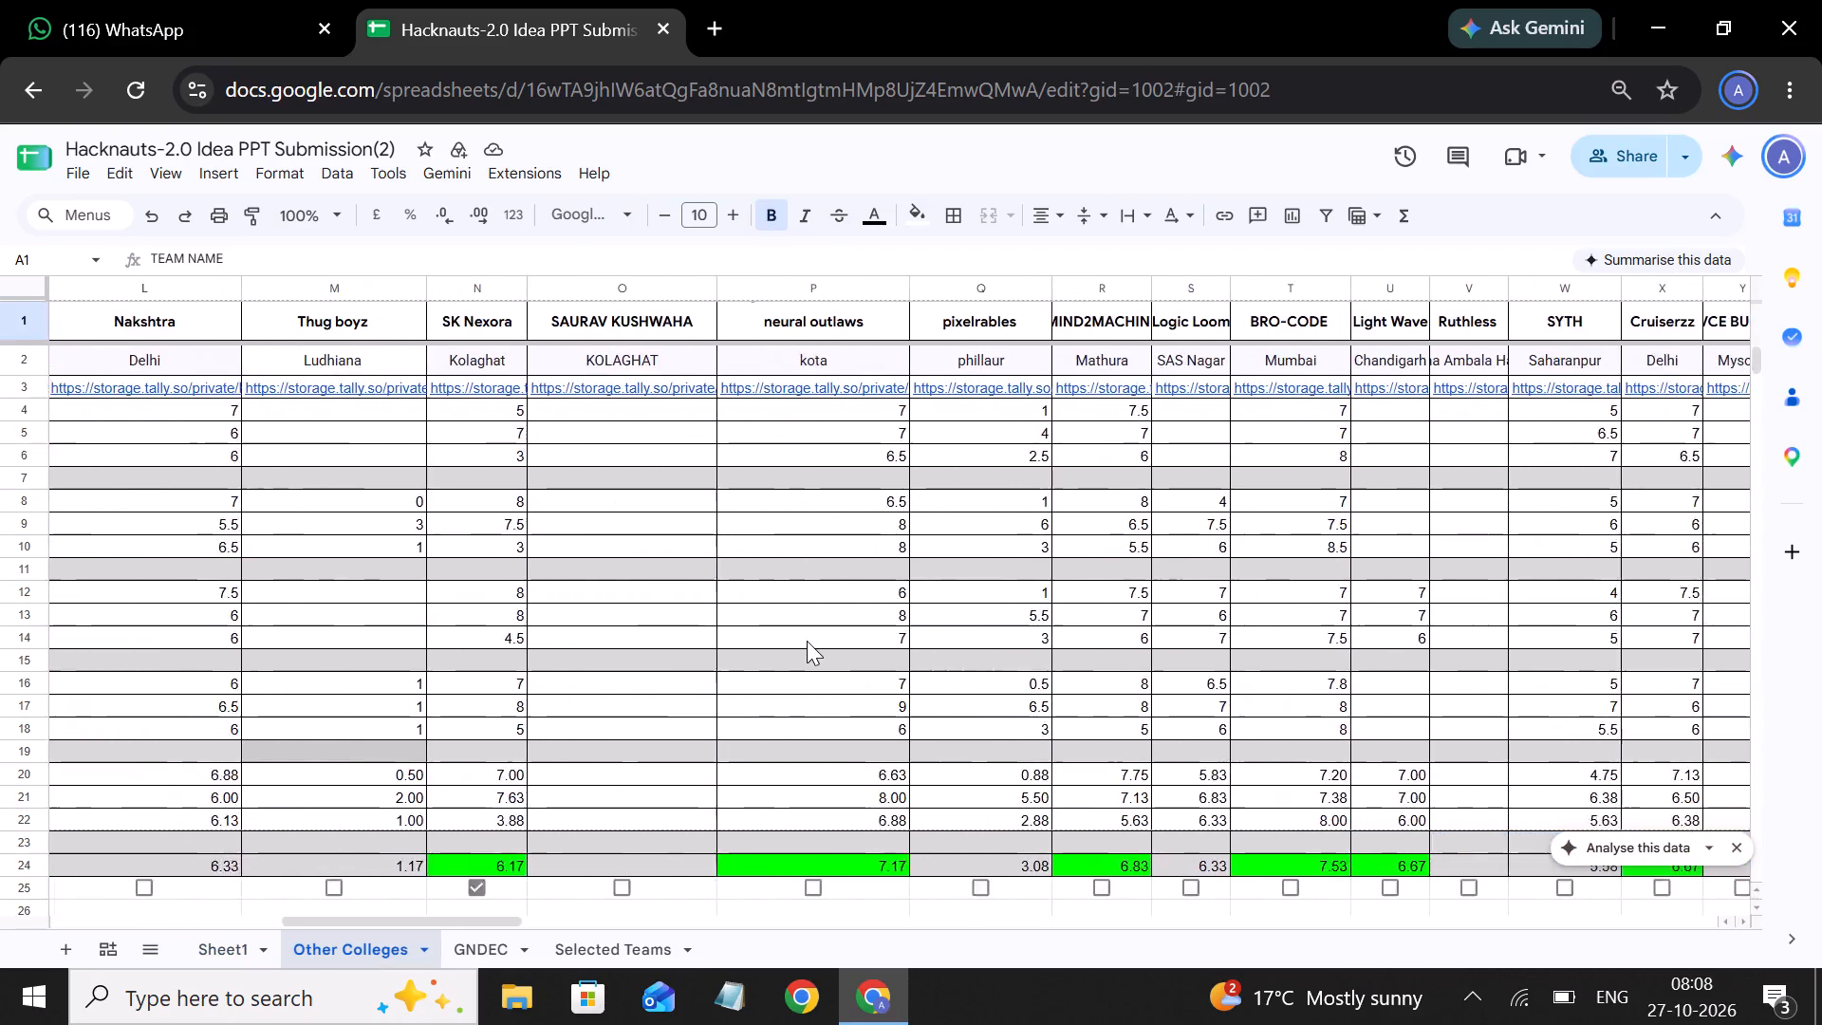
scroll(807, 641, "left", 9)
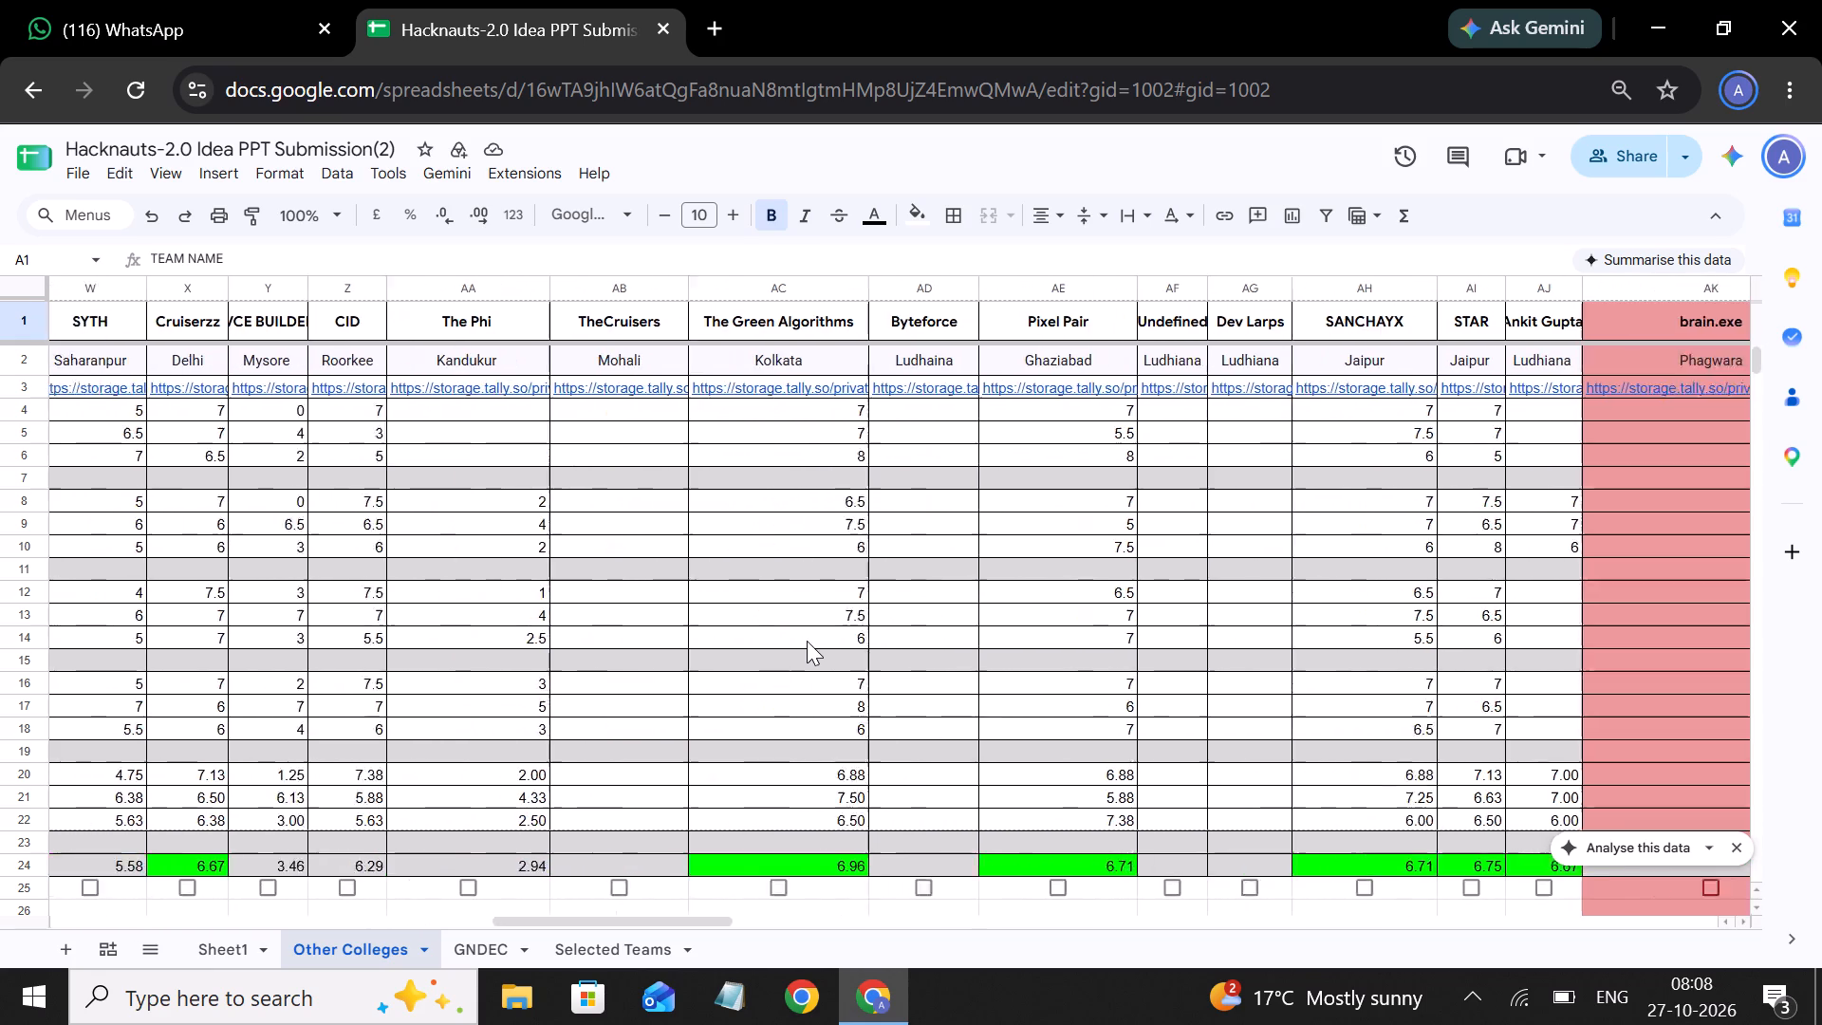
scroll(807, 641, "left", 5)
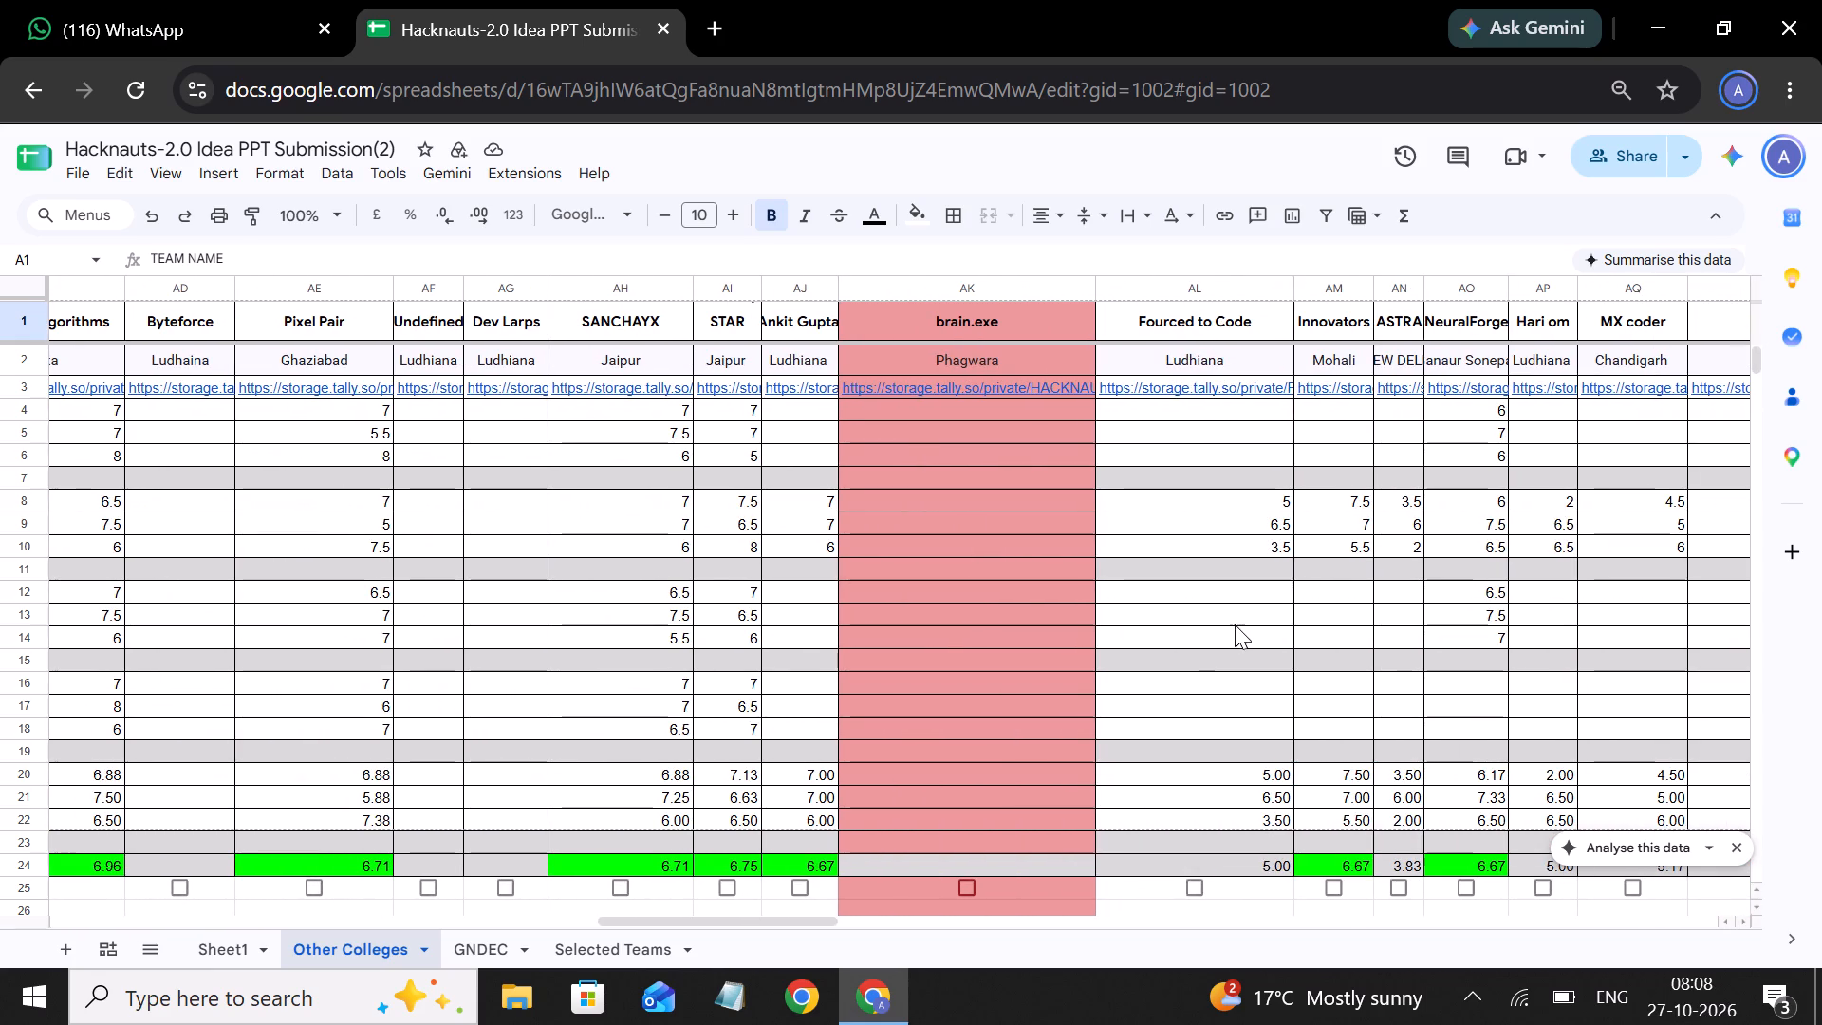
scroll(1235, 624, "left", 8)
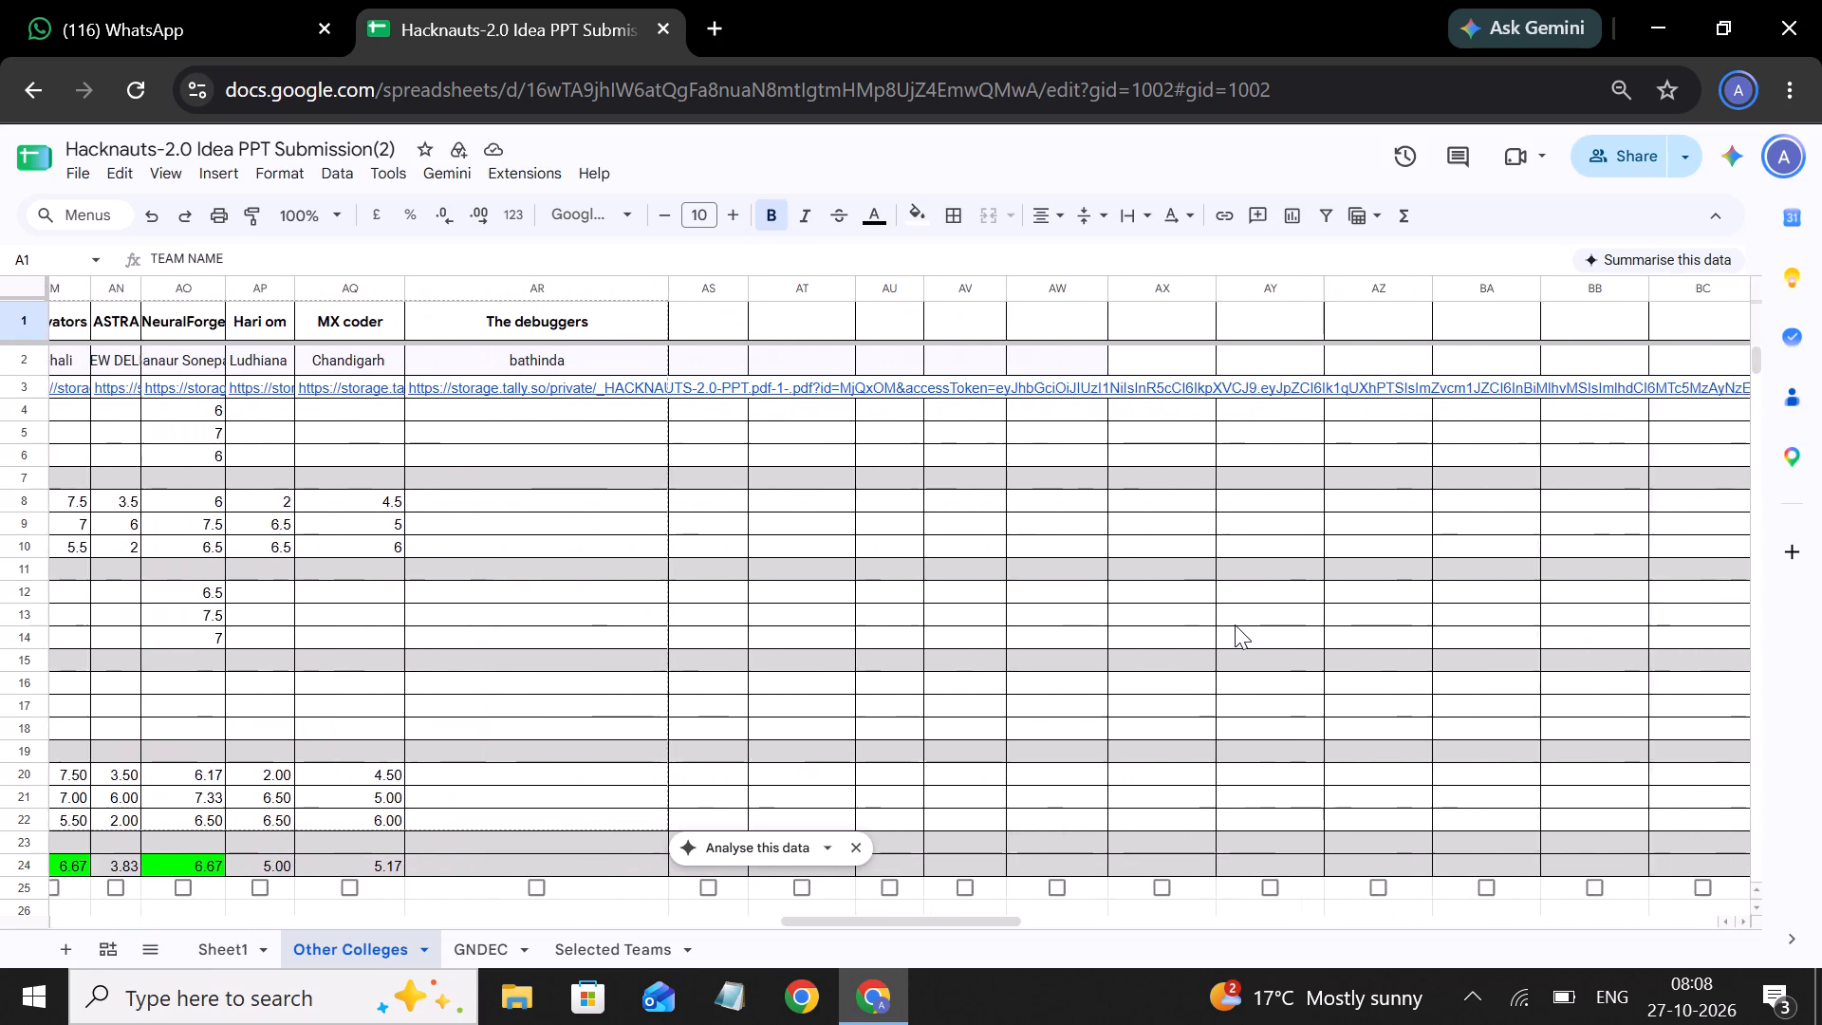
scroll(1235, 624, "left", 5)
scroll(1235, 624, "right", 8)
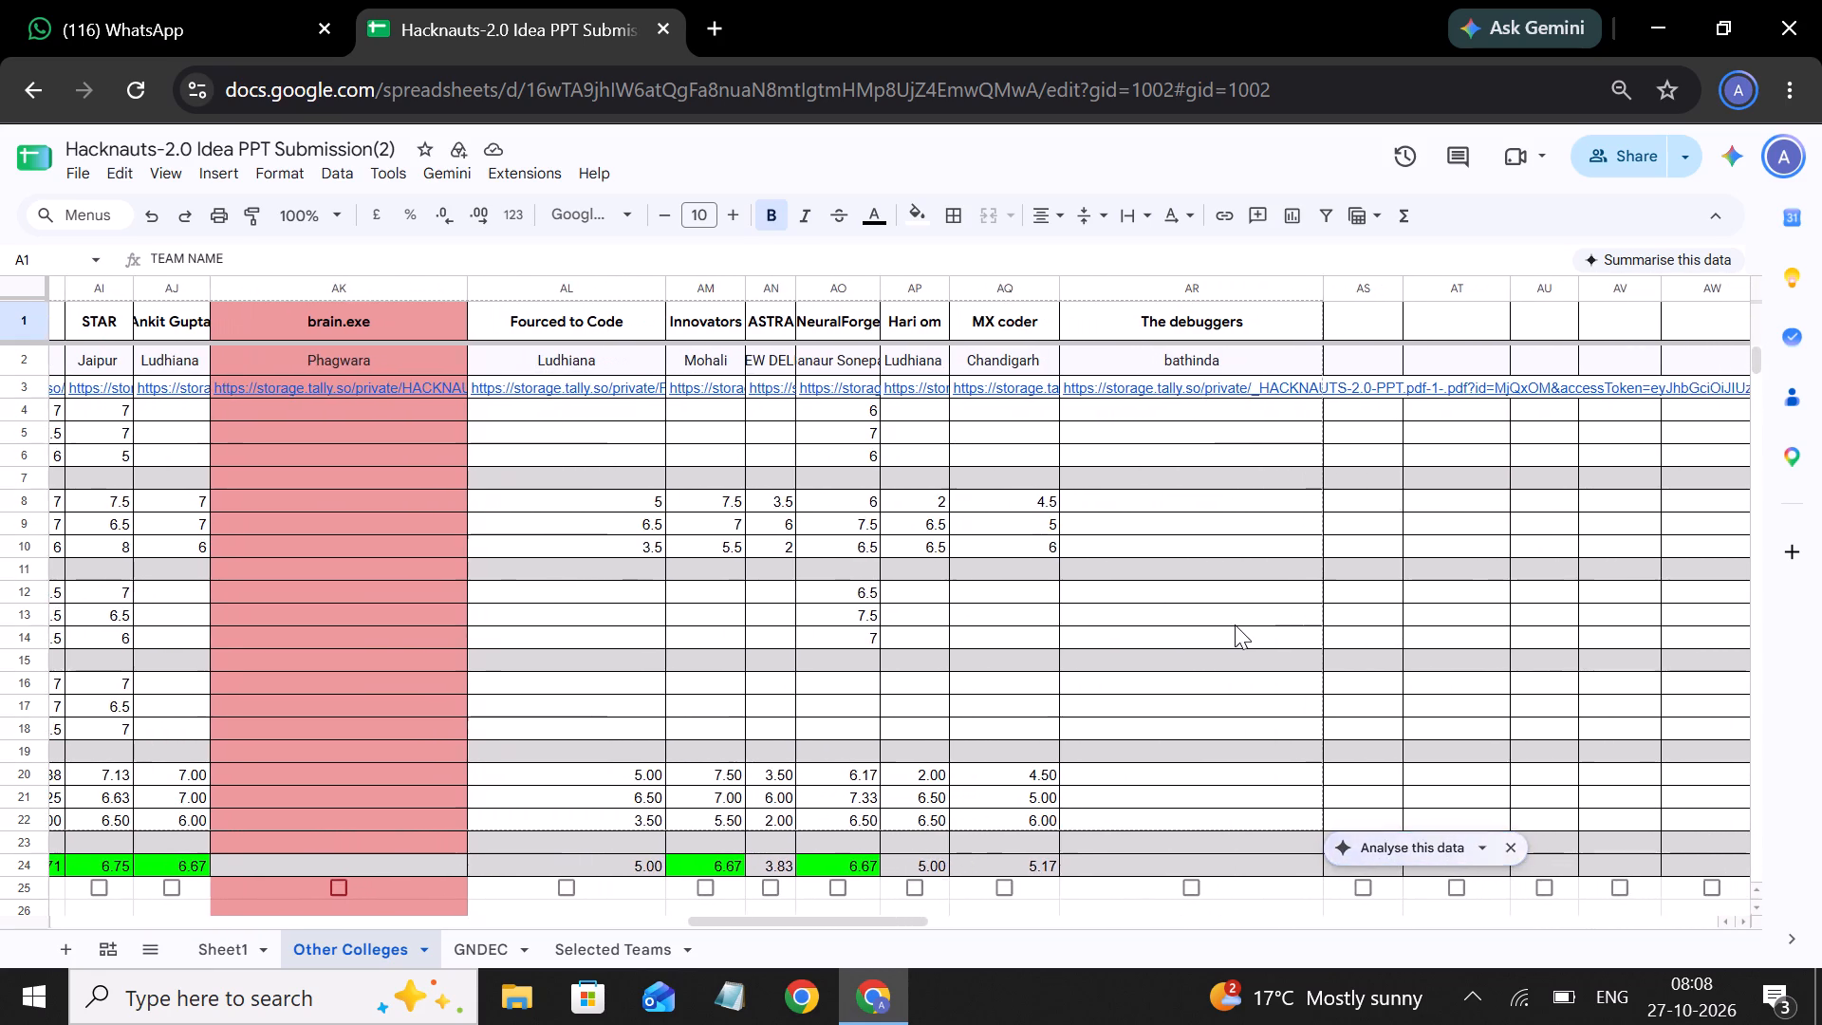
scroll(1235, 624, "right", 16)
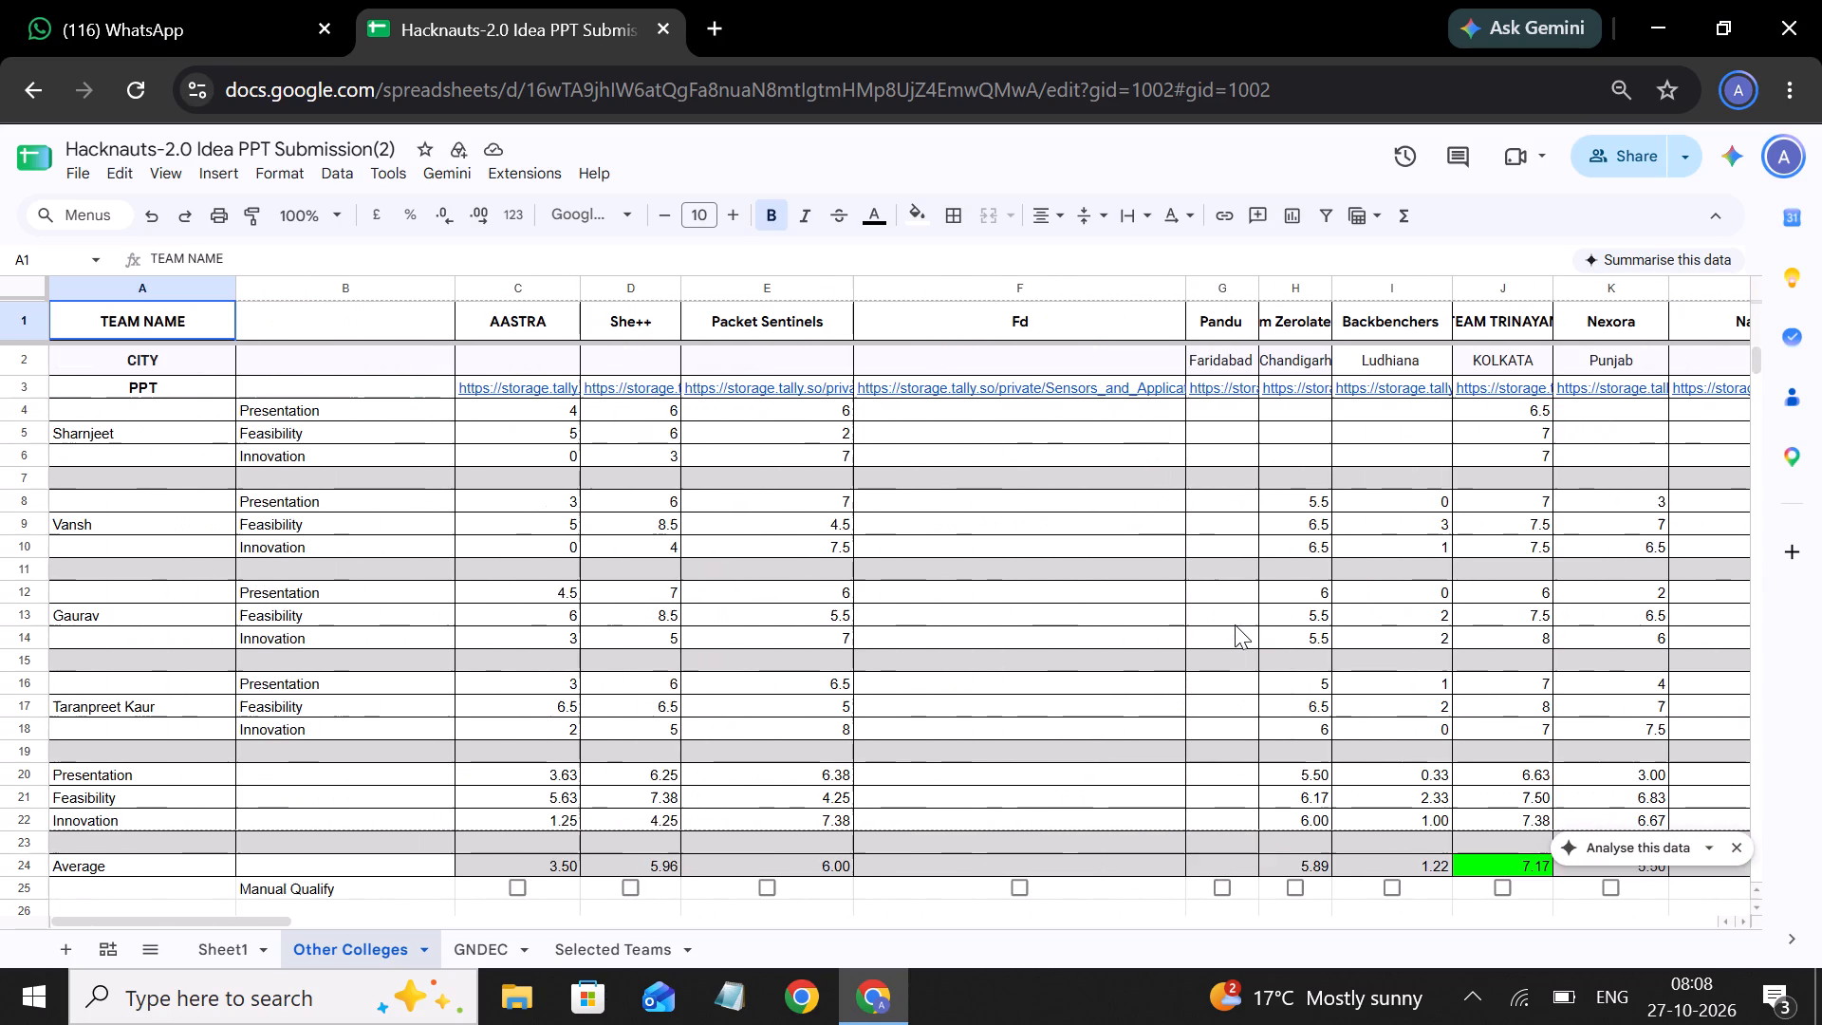
scroll(1028, 671, "left", 4)
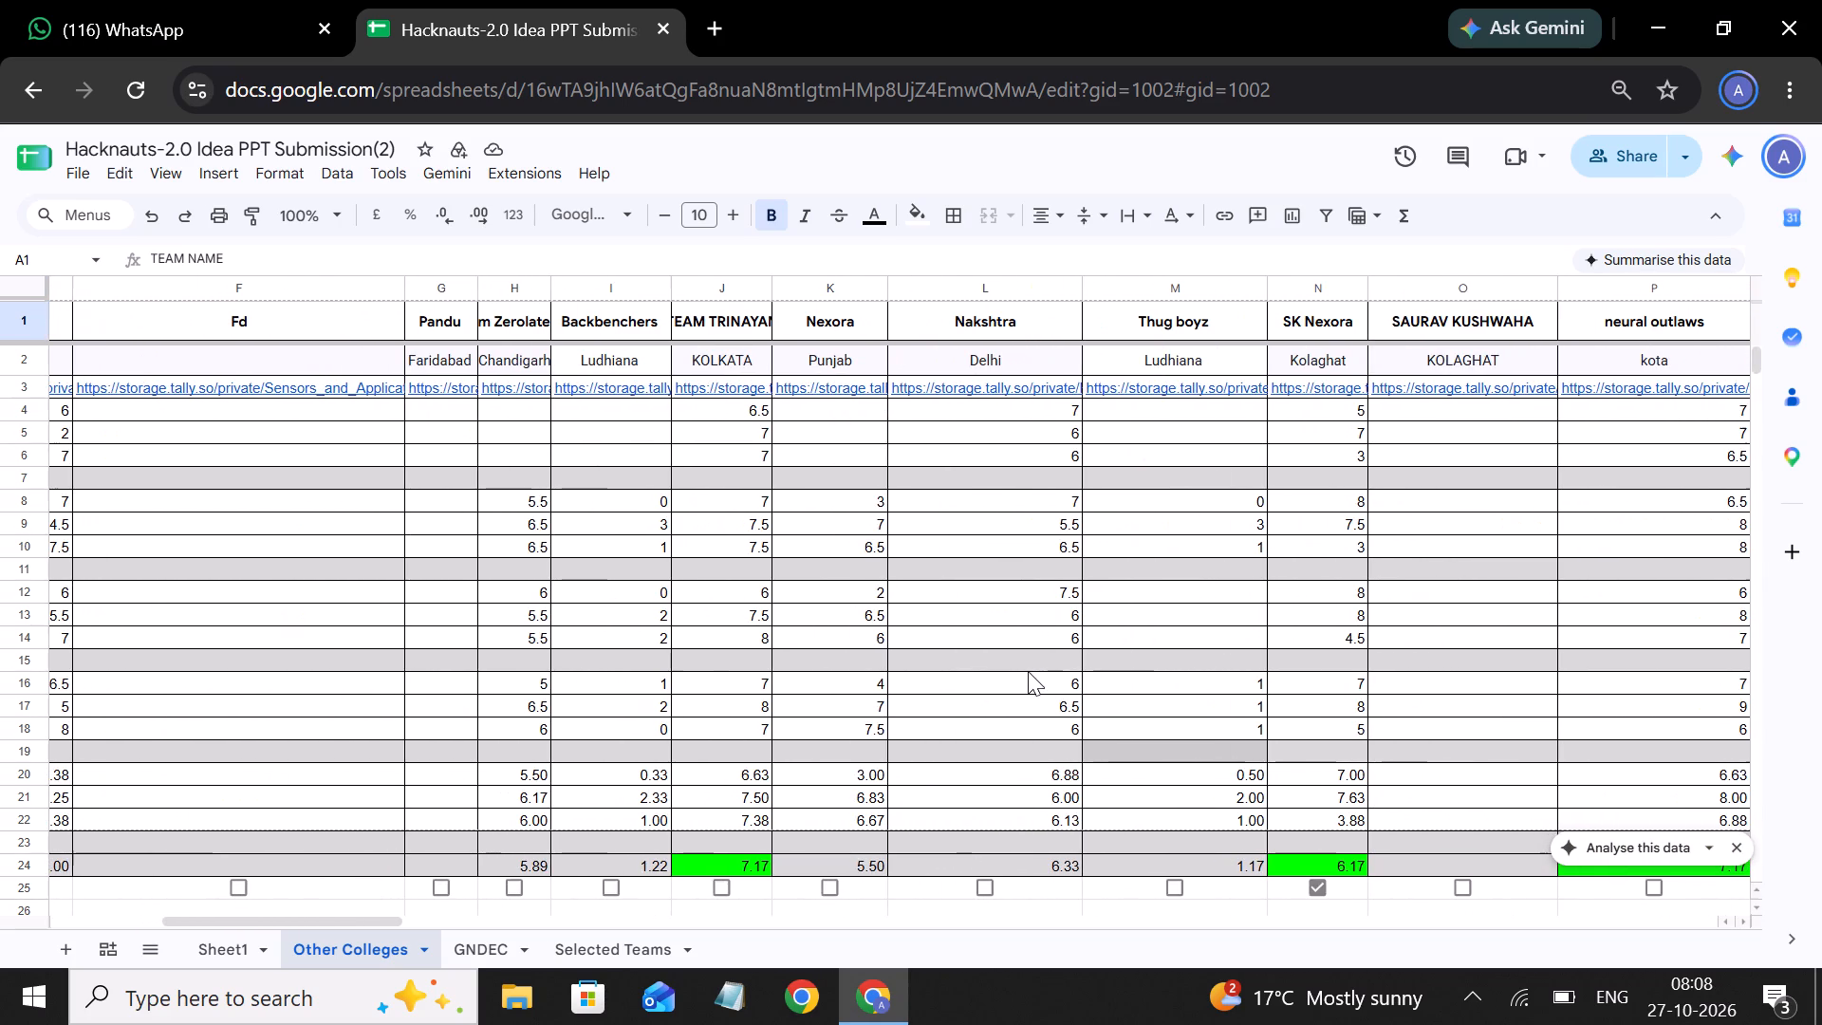
On the GNDEC sheet, examine the judges' scores, averages and Manual Qualify row across the teams from Orbital Strike Force to HACKNAUTS SMASHERS.
left_click(466, 956)
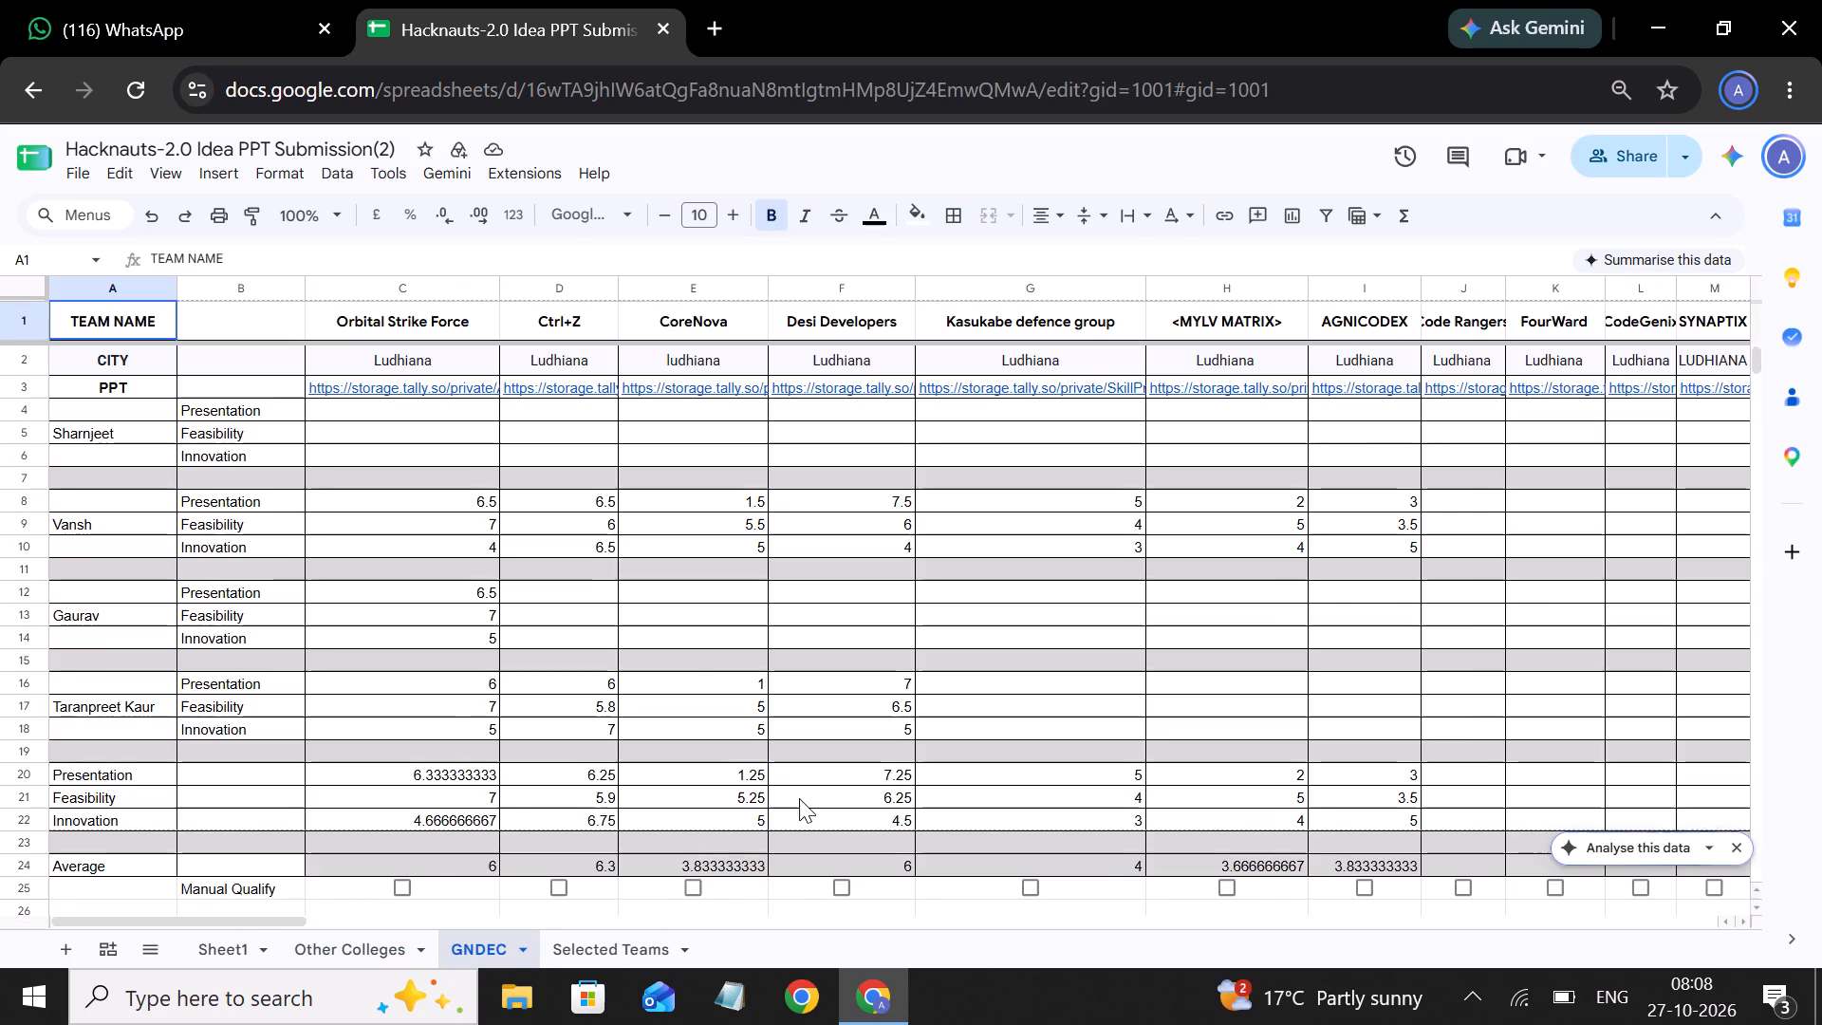
scroll(805, 798, "left", 2)
scroll(805, 798, "down", 1)
scroll(805, 798, "left", 3)
scroll(805, 798, "up", 1)
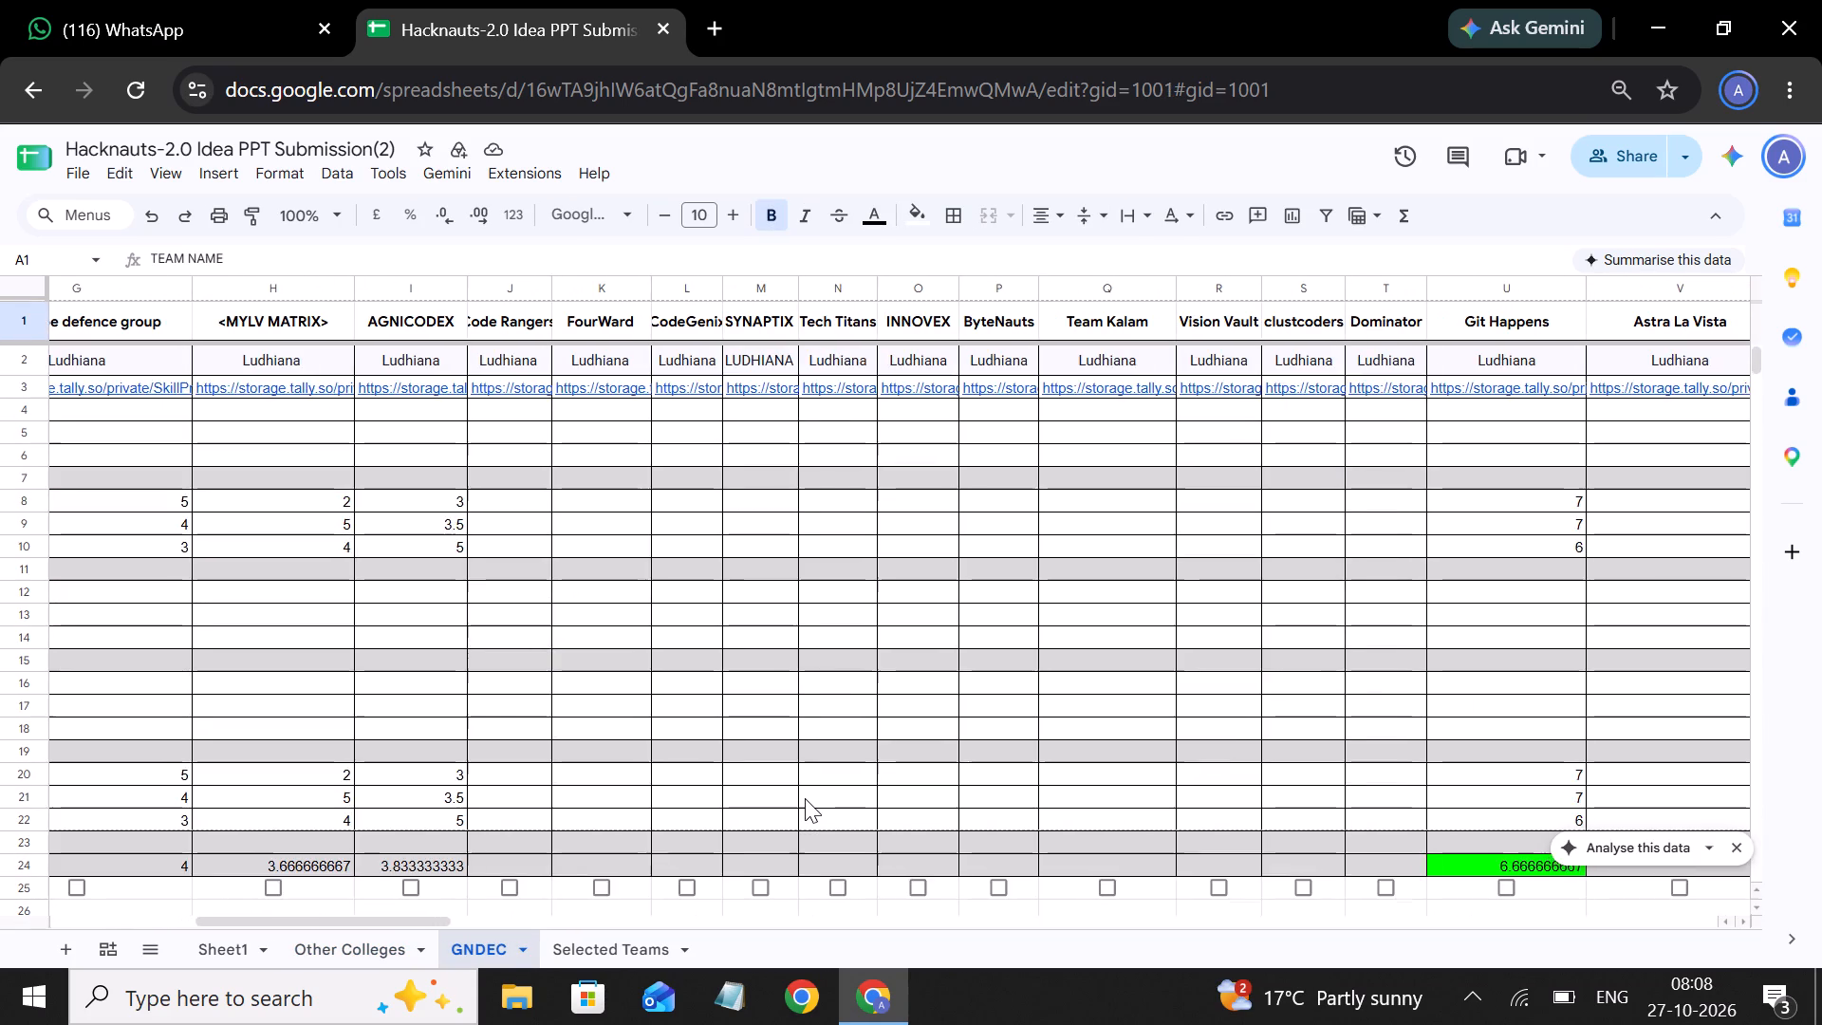
scroll(805, 798, "left", 2)
scroll(1331, 510, "left", 3)
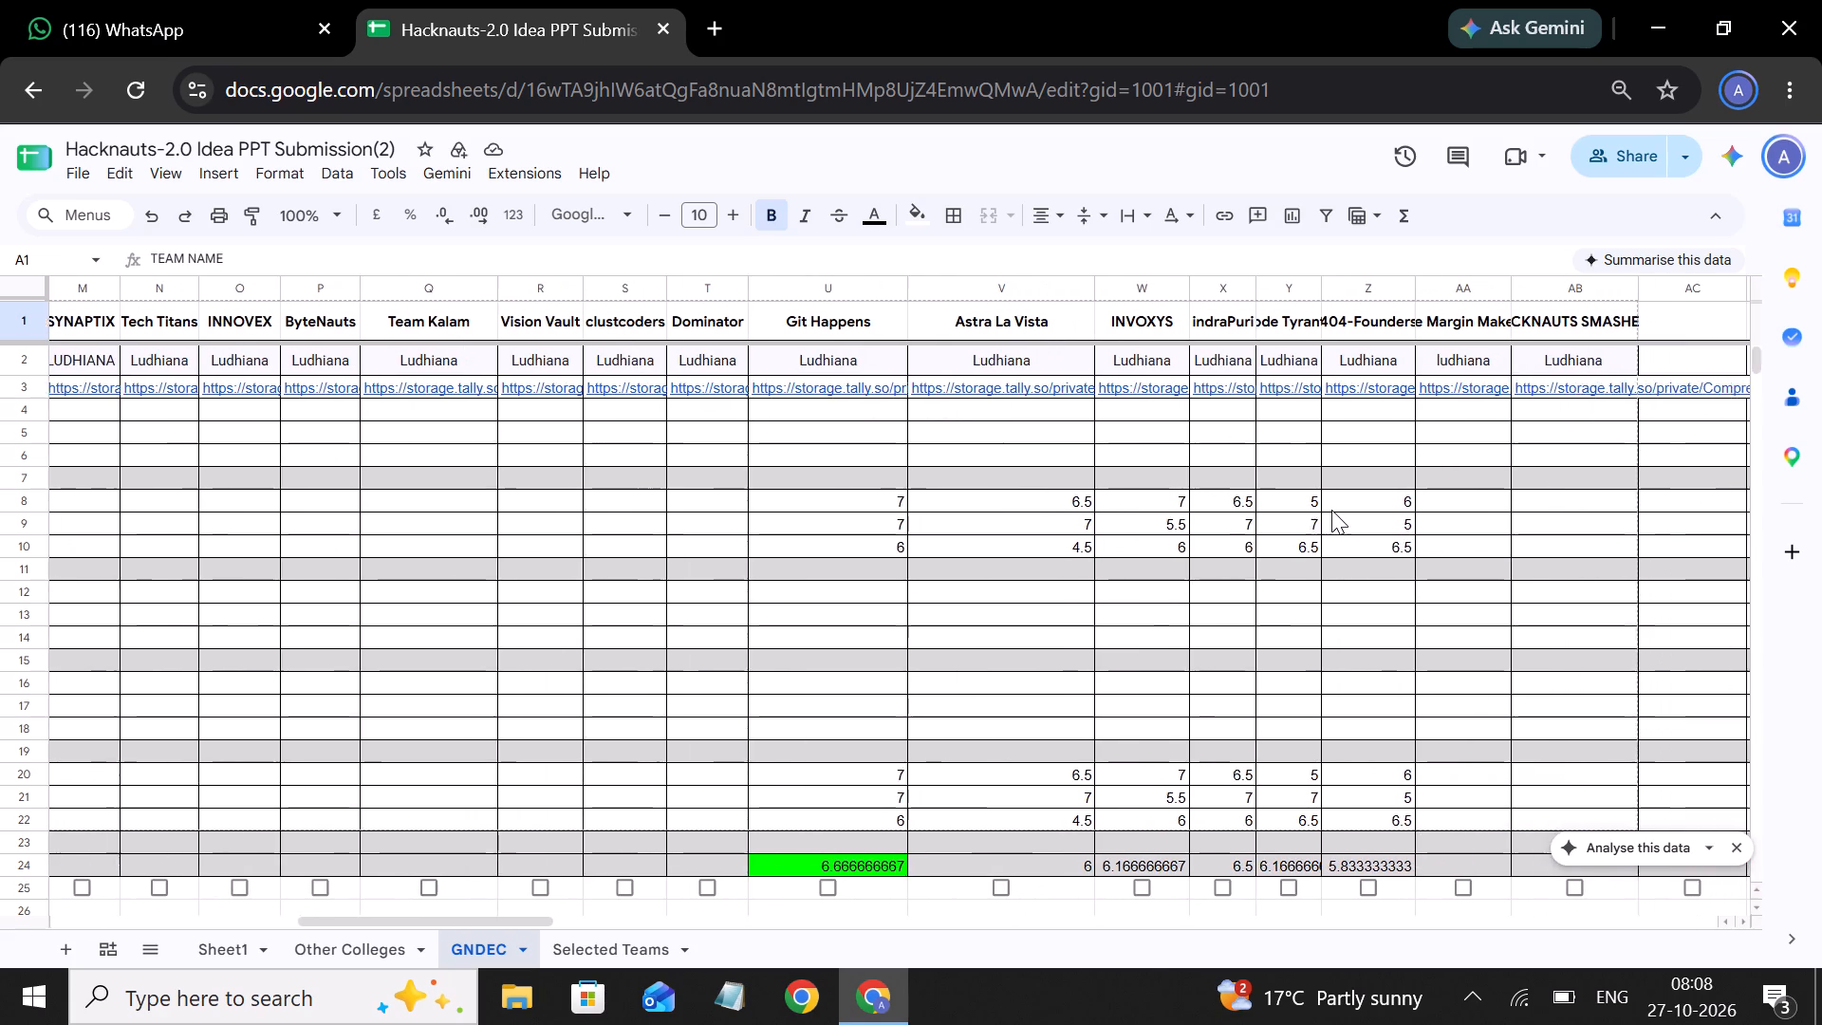
scroll(1331, 510, "left", 1)
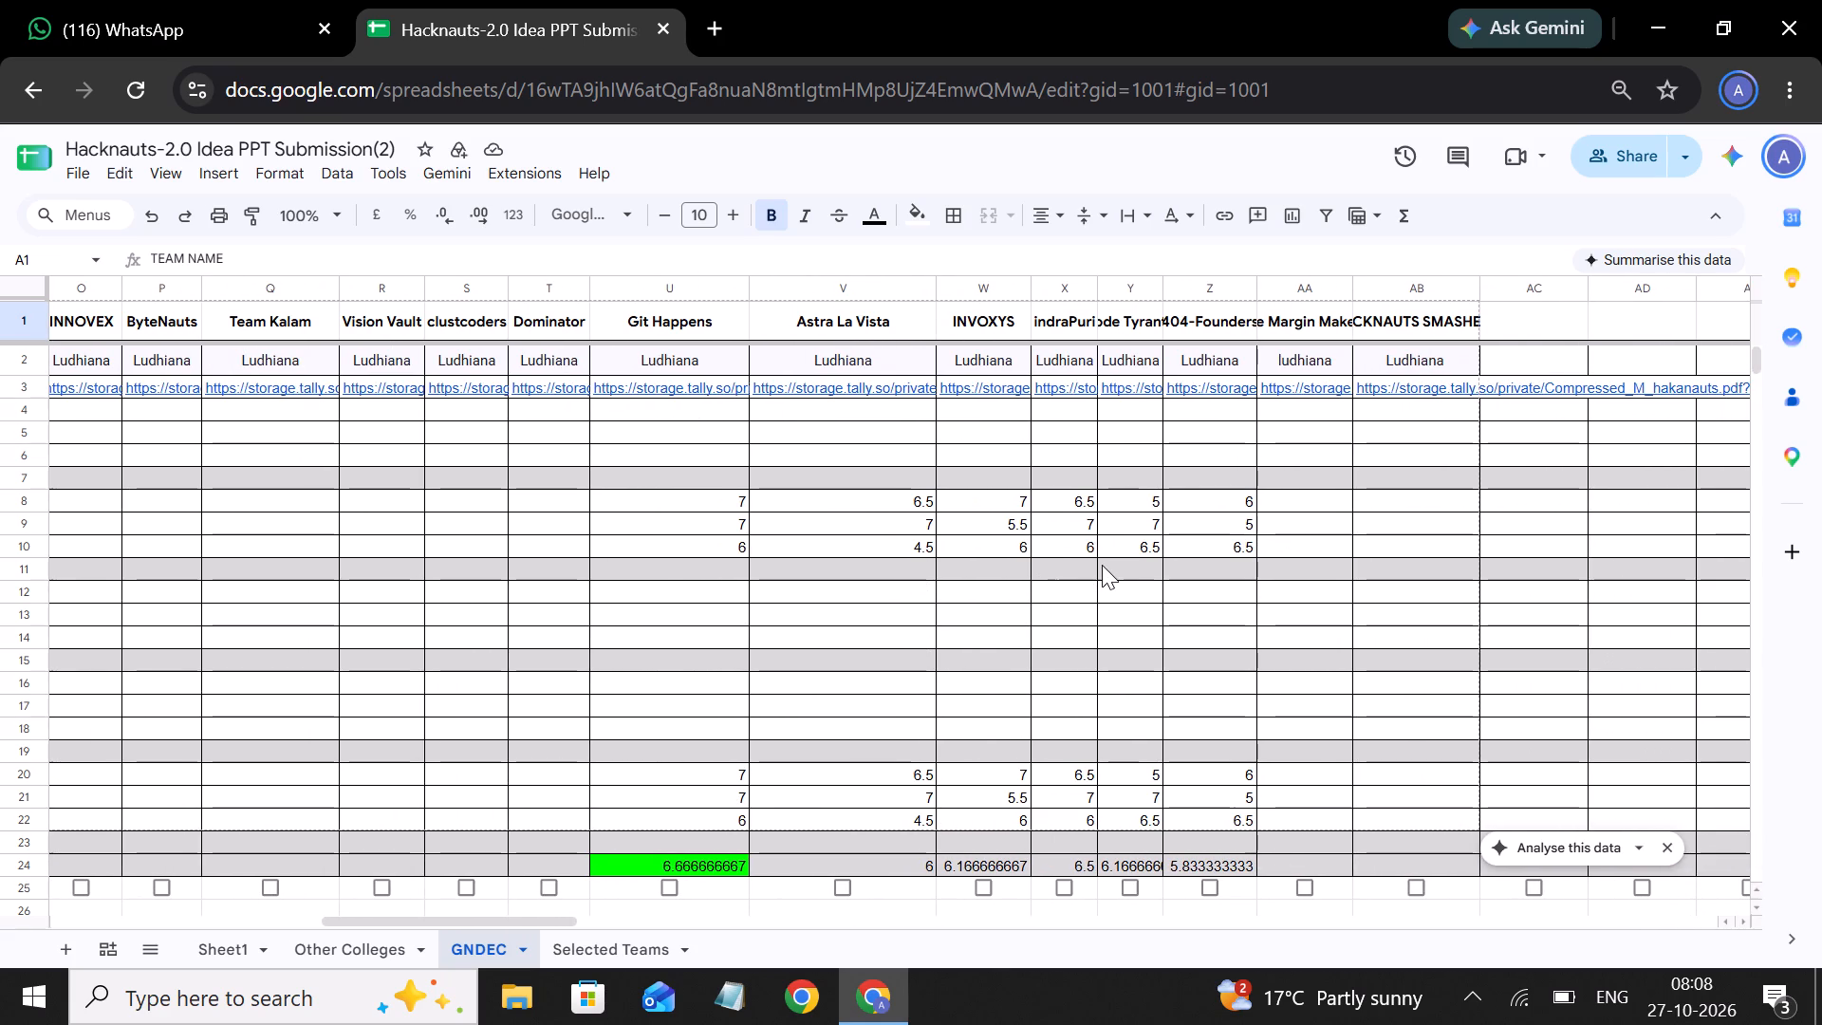
scroll(1102, 565, "right", 8)
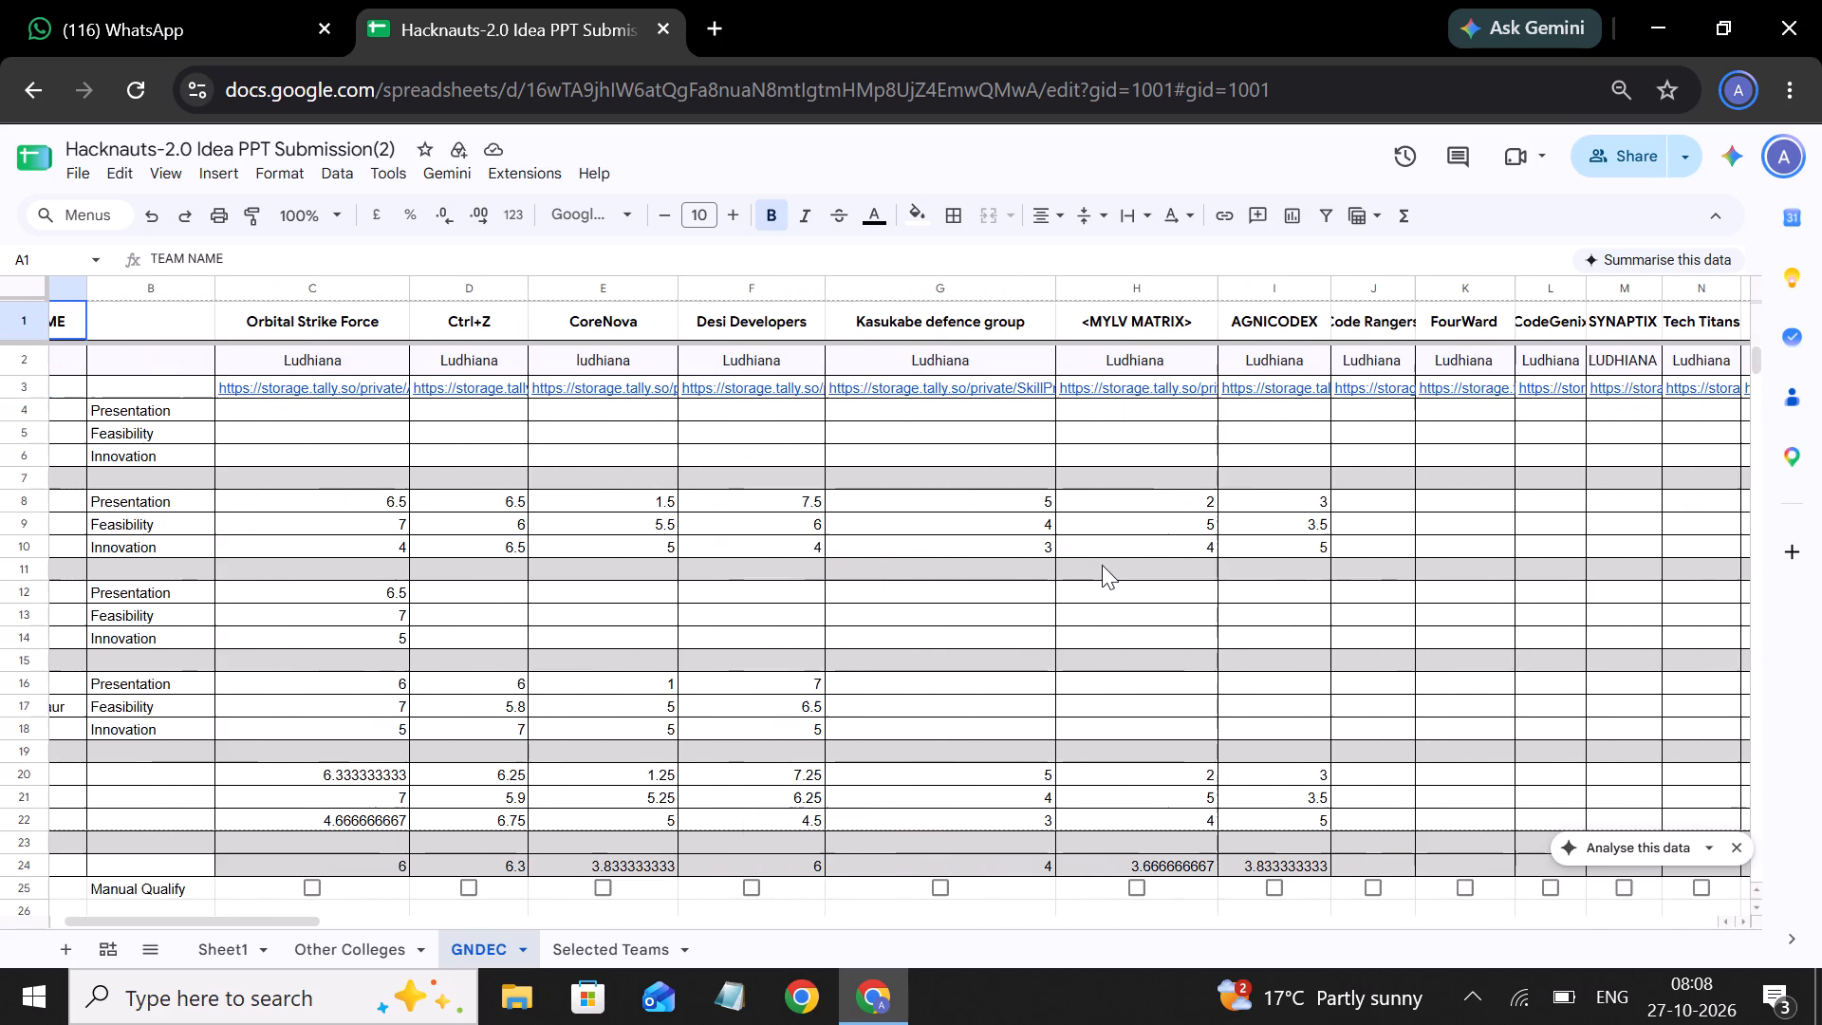
scroll(1102, 565, "left", 8)
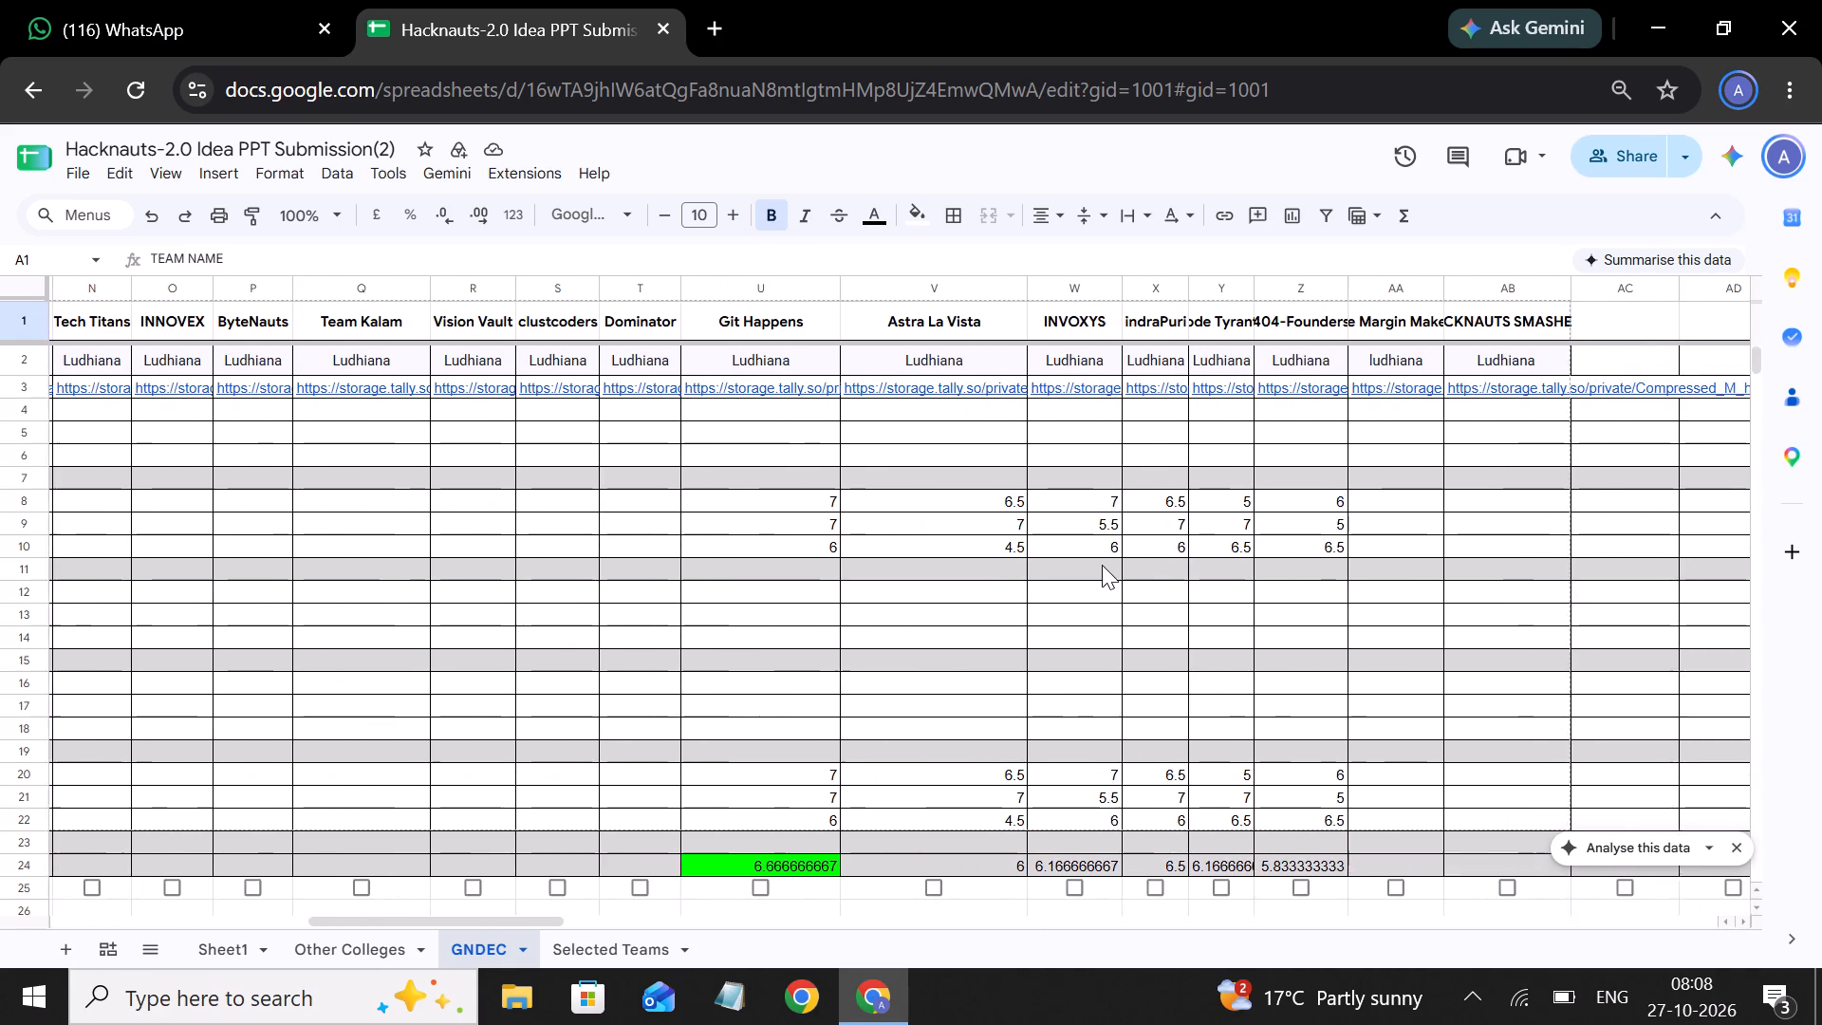
scroll(1102, 565, "left", 1)
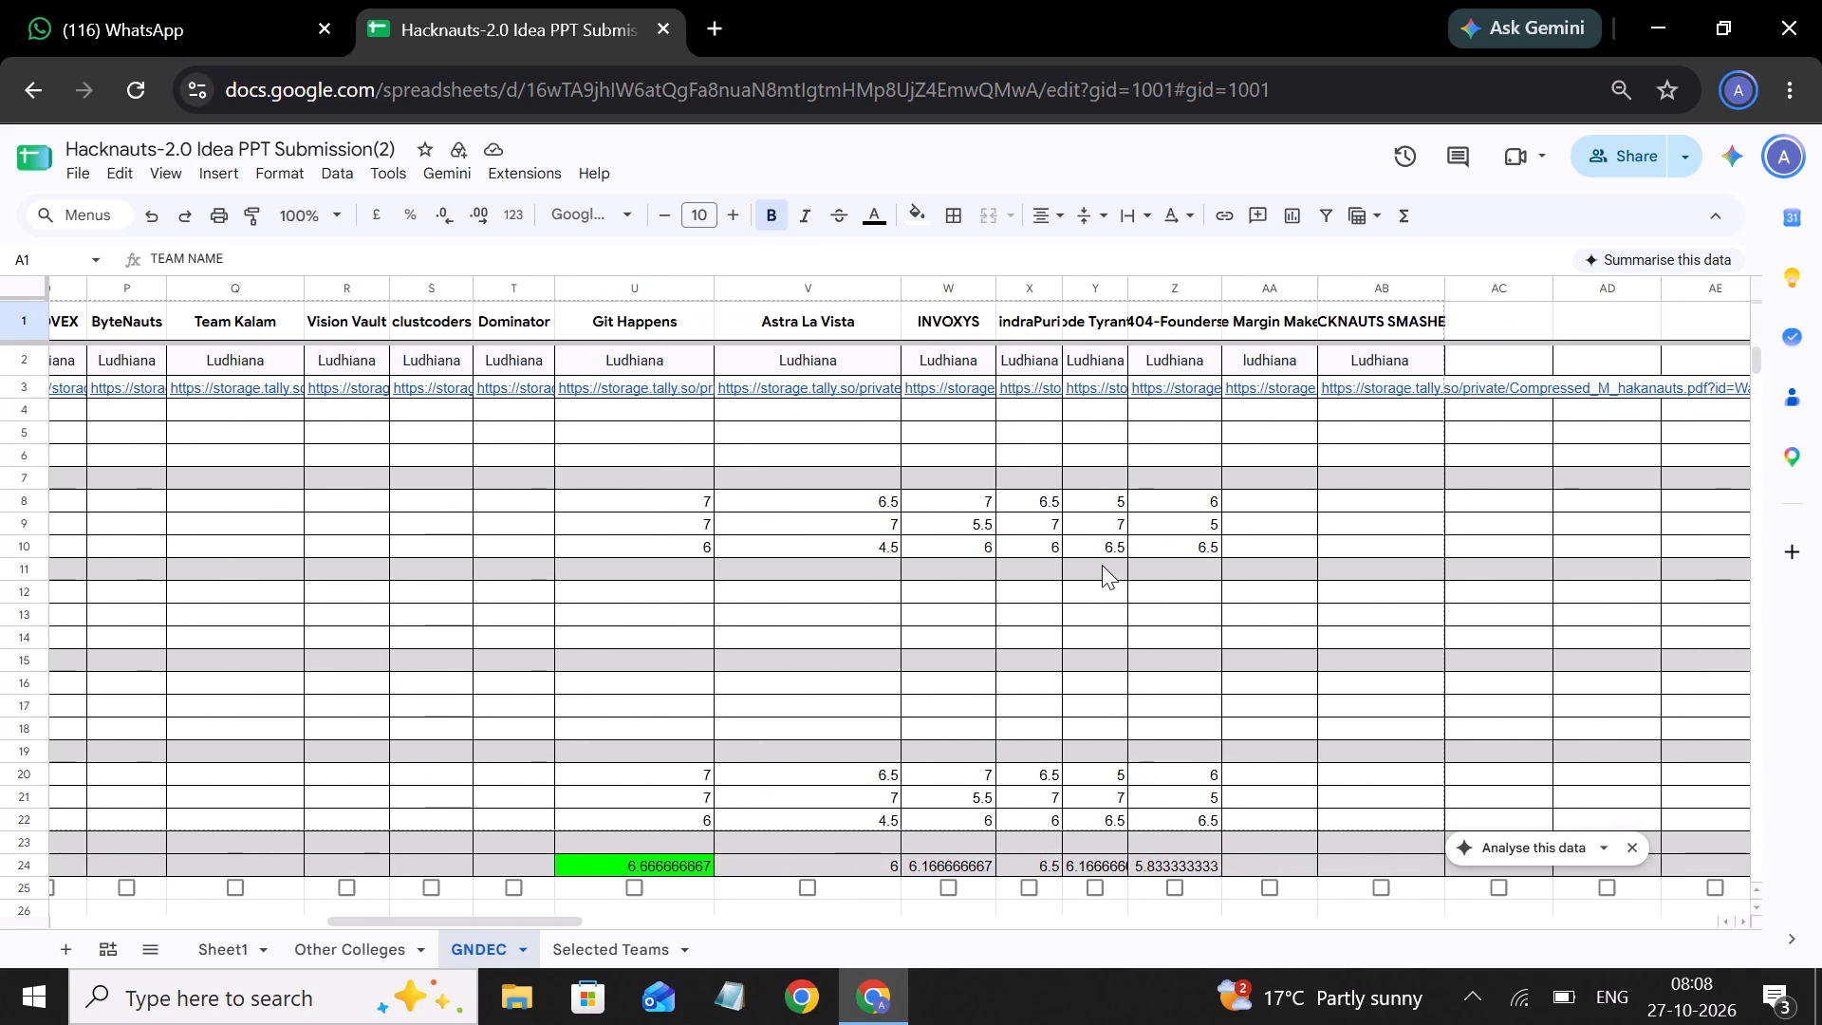
scroll(1187, 613, "left", 1)
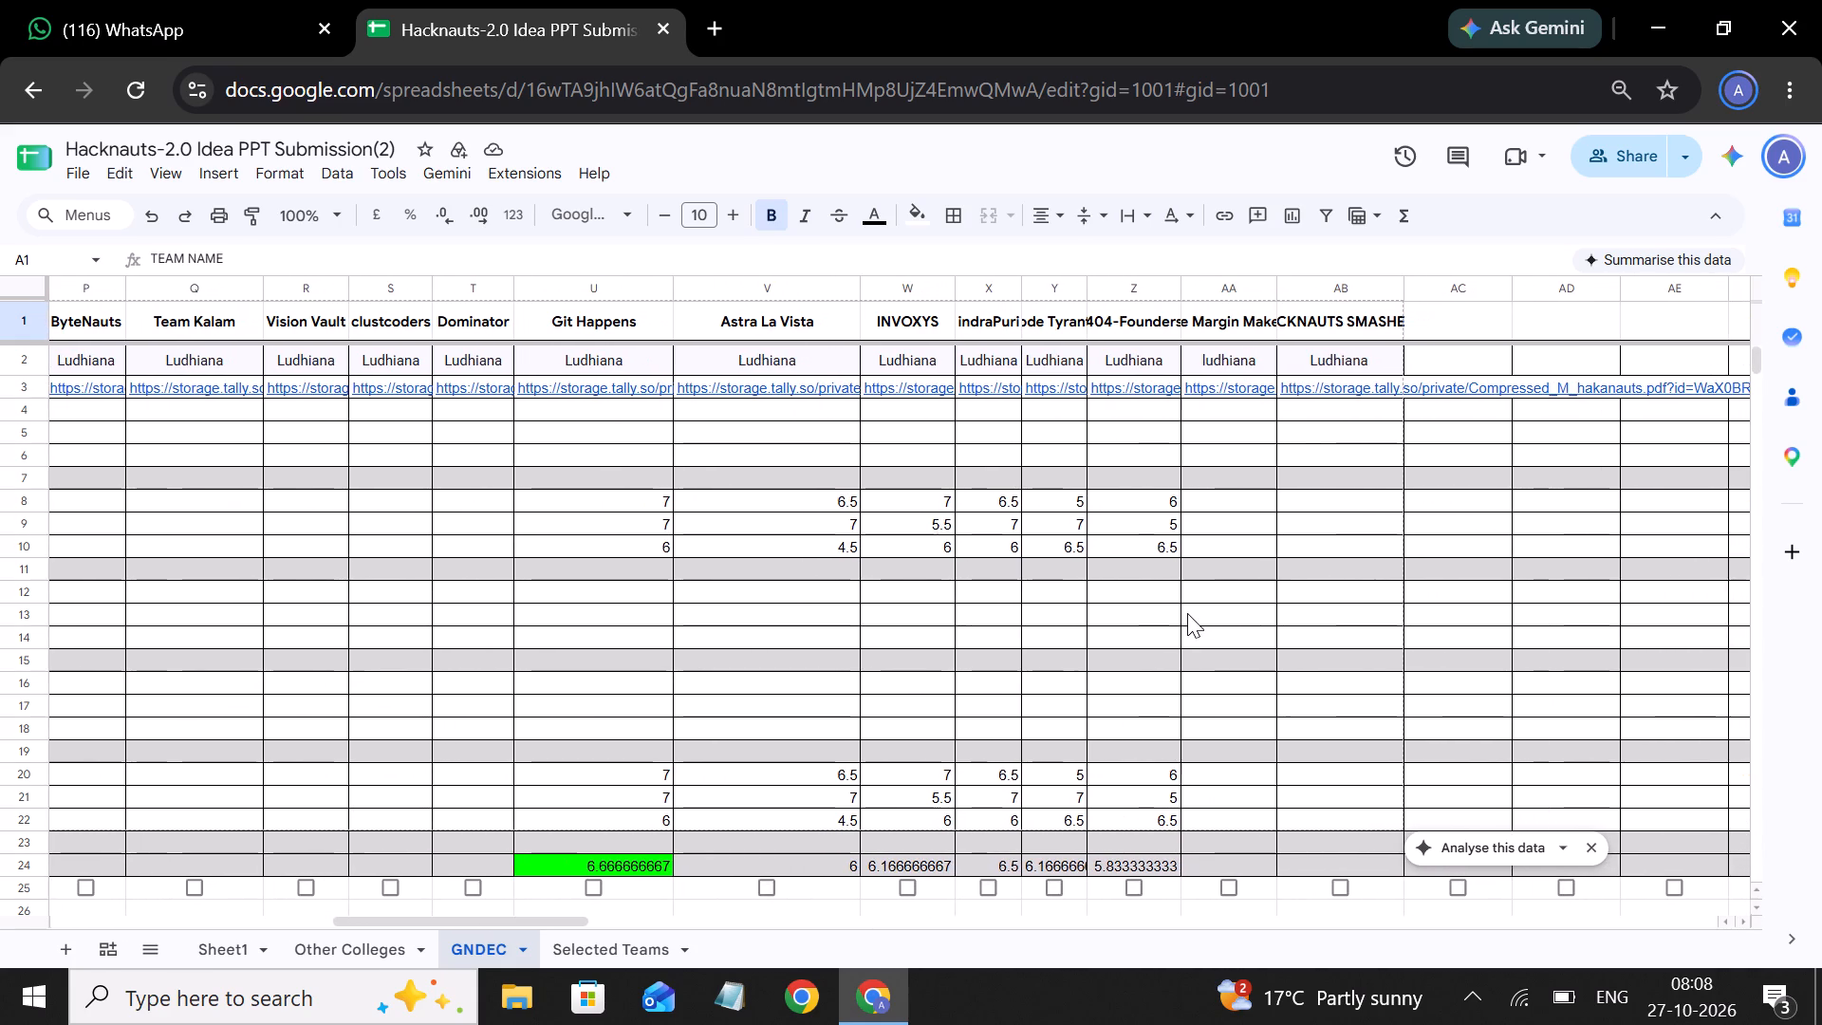
scroll(1187, 613, "left", 1)
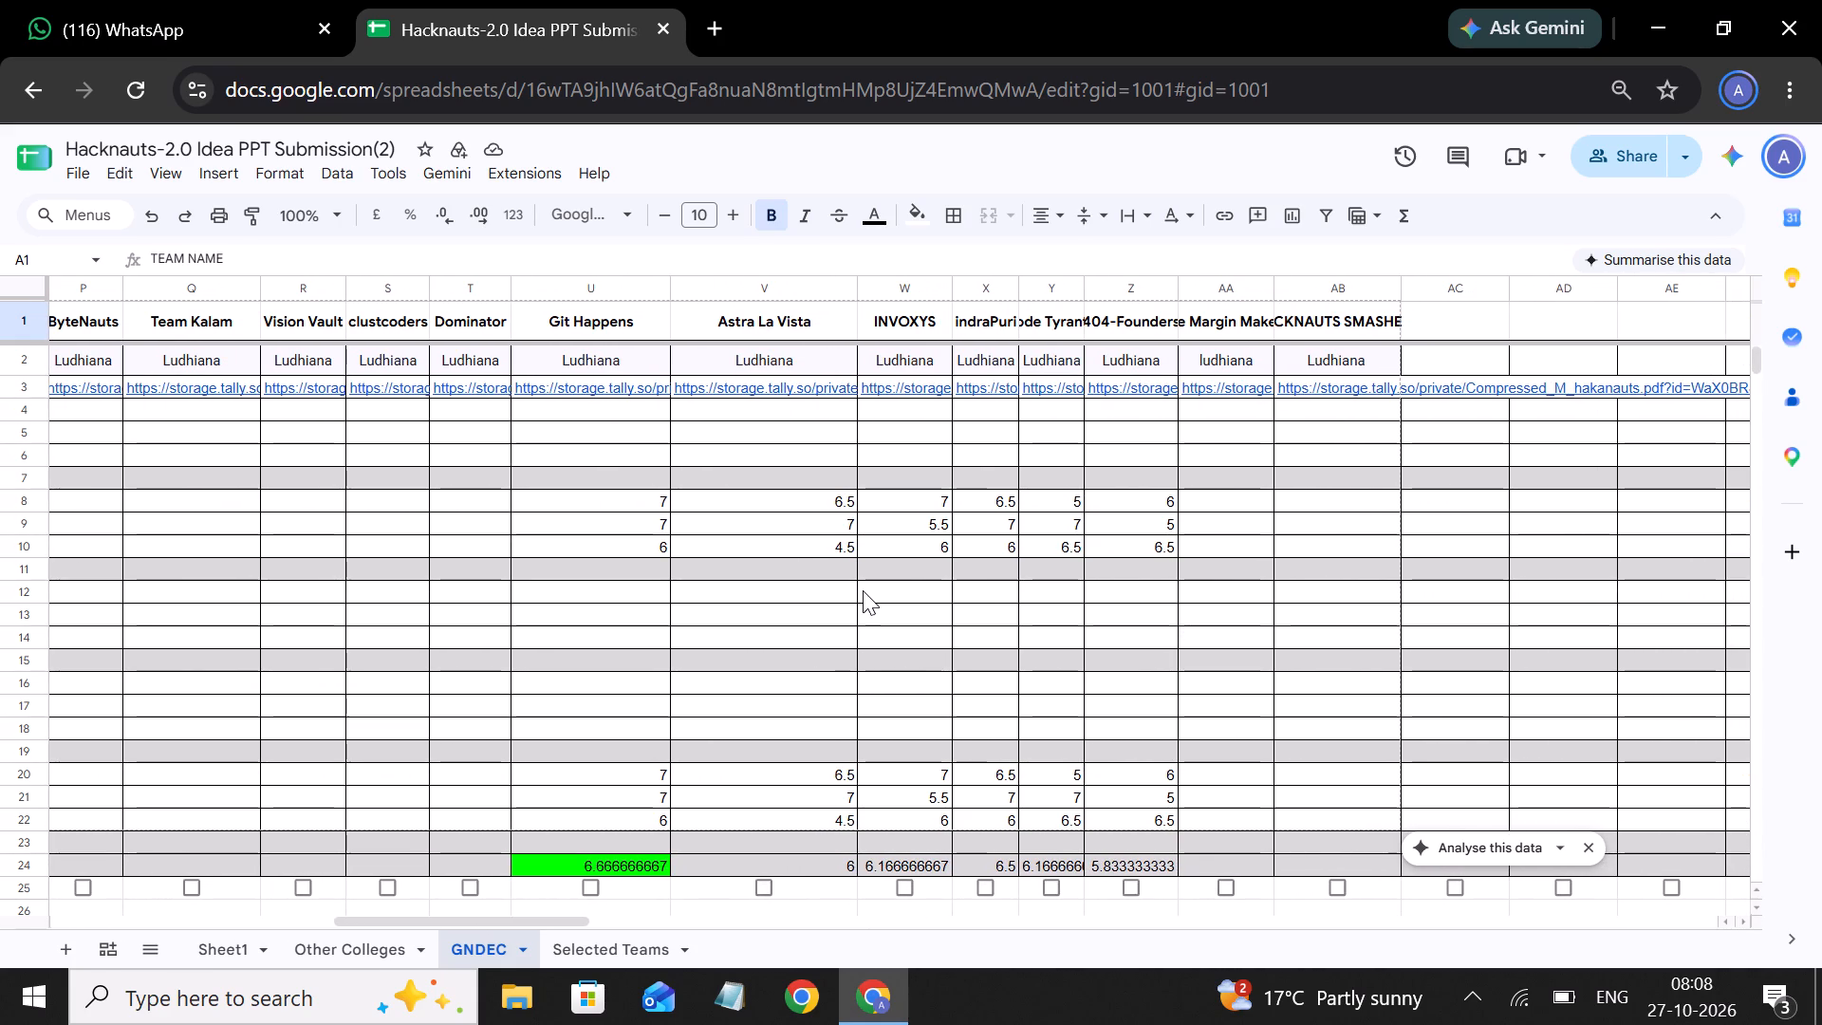
Look through the Selected Teams sheet's list of teams, cities, colleges and marks, with its Mailed and Messaged checkboxes.
left_click(581, 940)
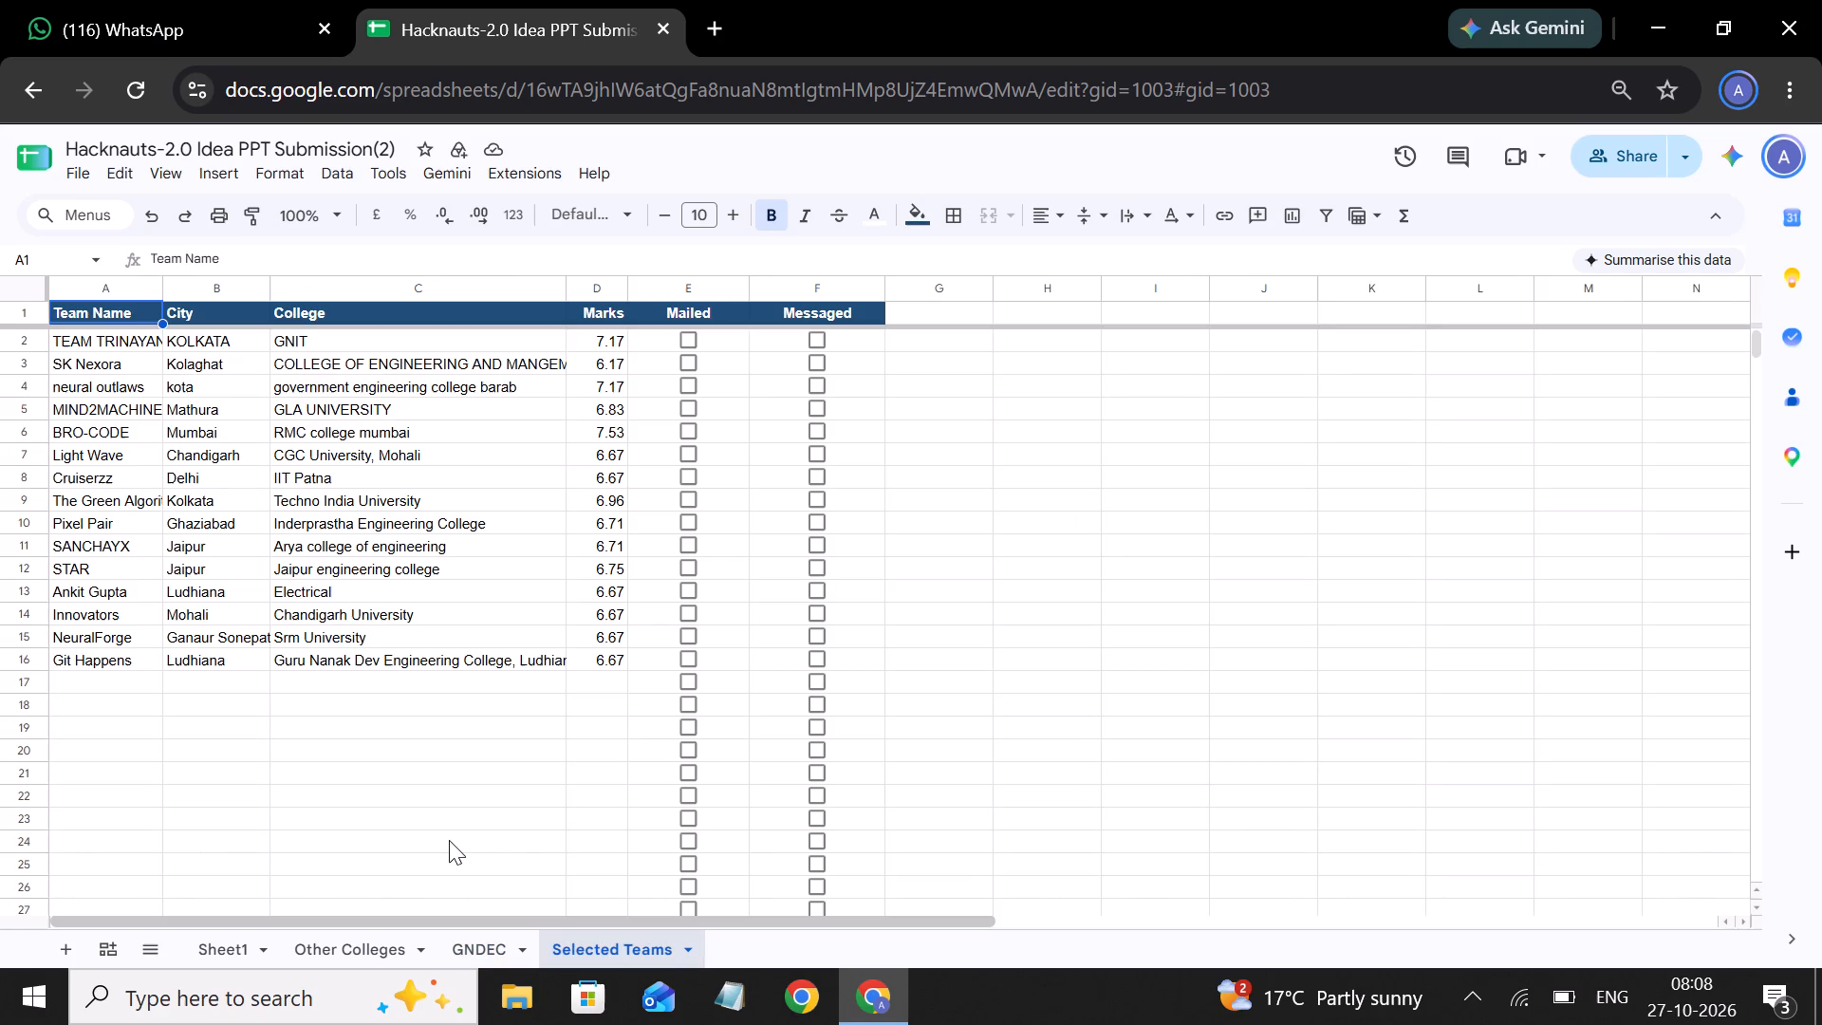
scroll(680, 679, "down", 6)
scroll(676, 703, "up", 6)
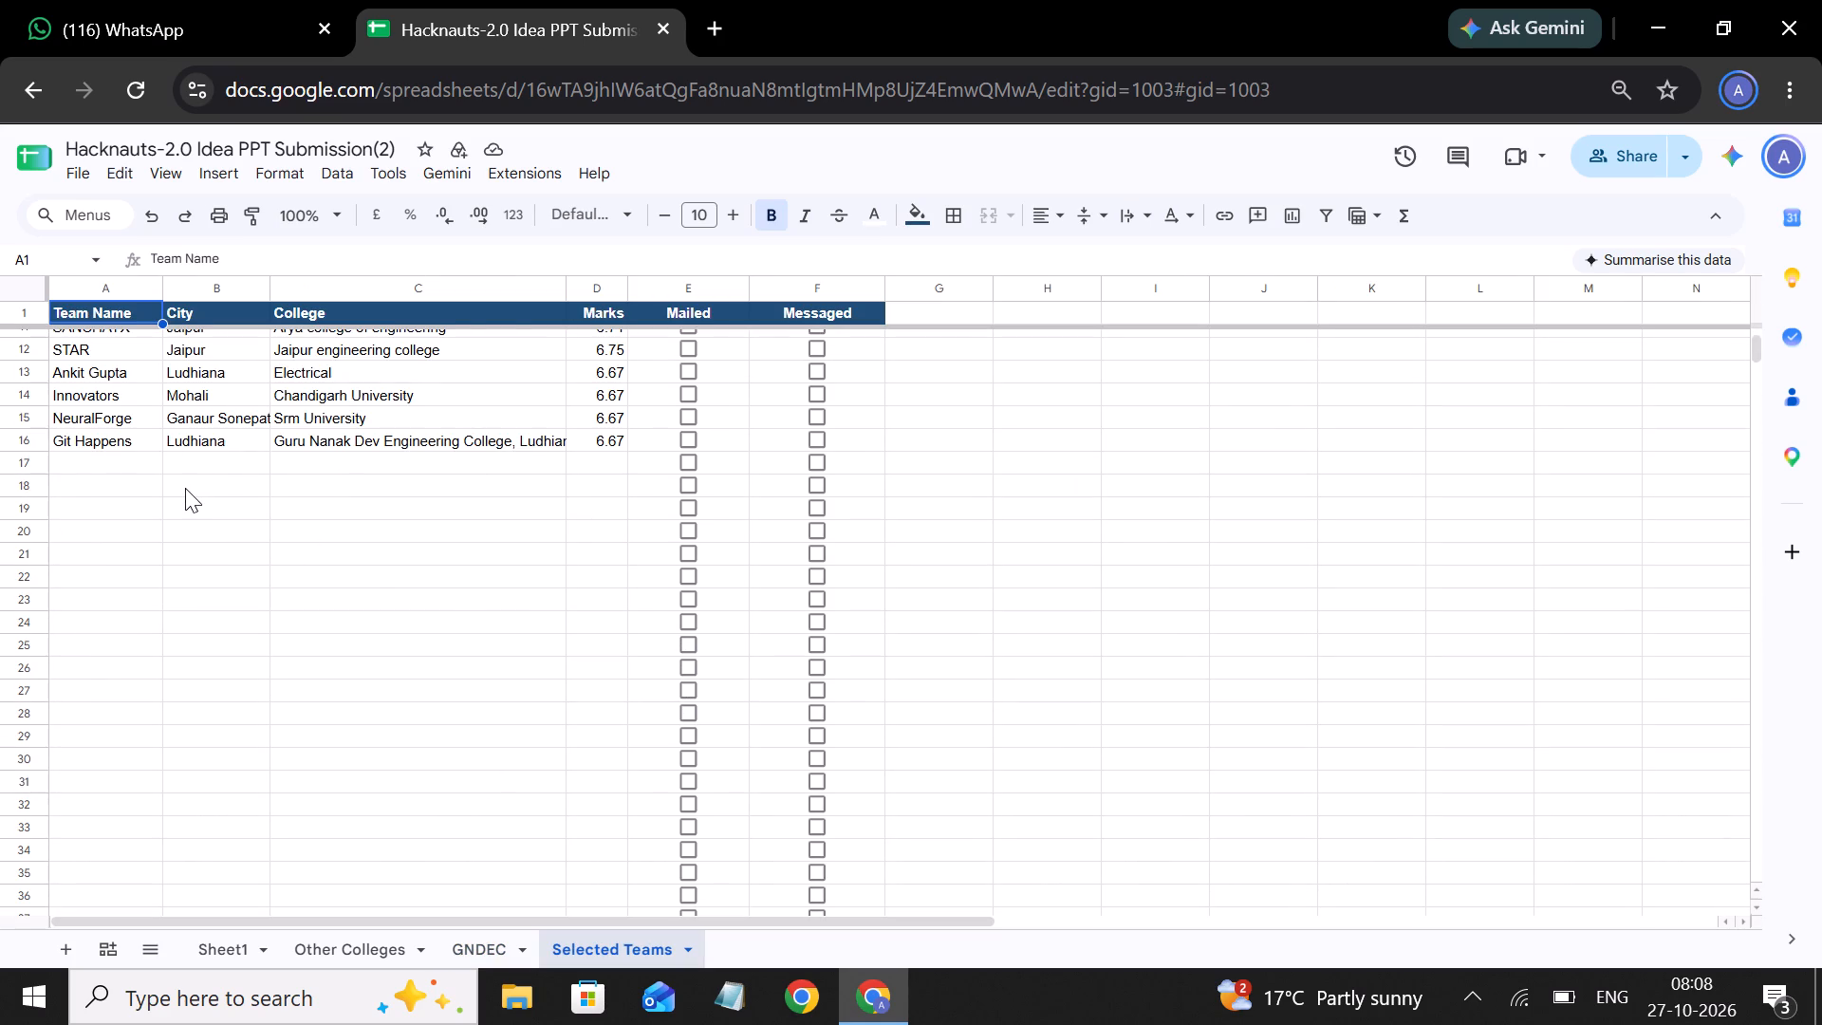
Open the "selection messages" spreadsheet from the recent files in Google Sheets, in a new browser tab.
left_click(716, 23)
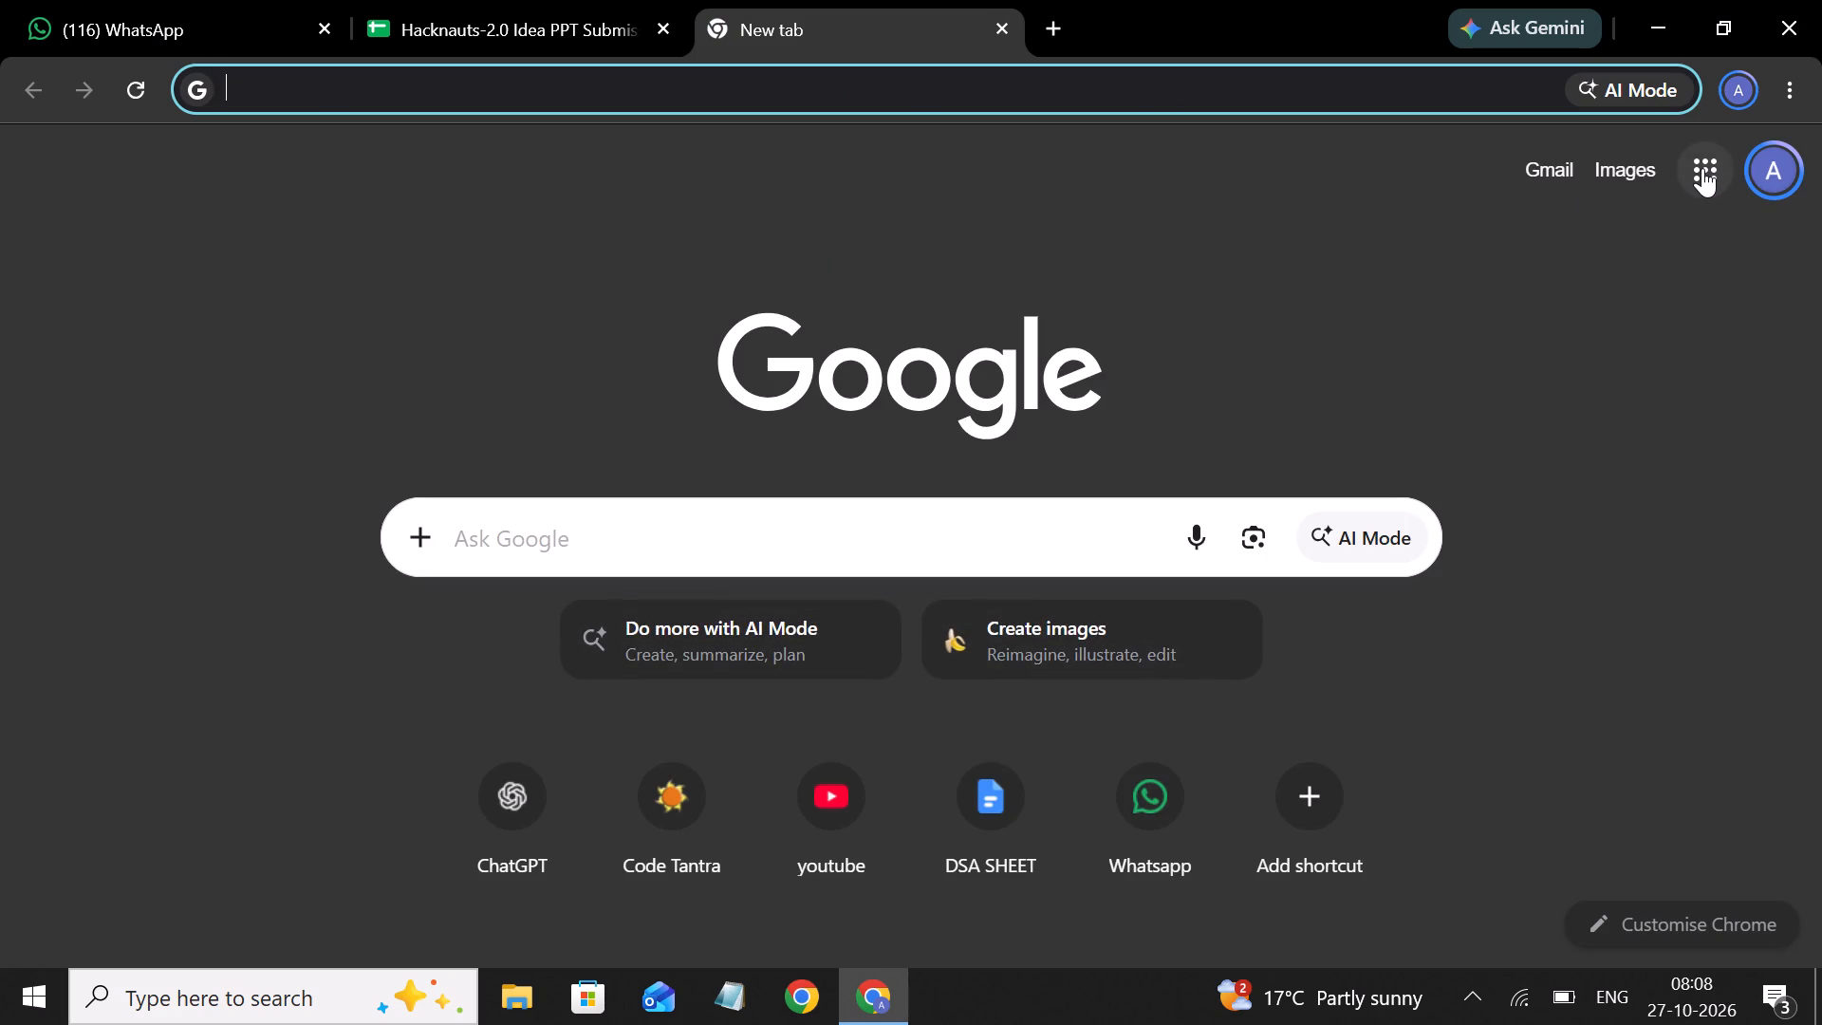
left_click(1702, 168)
scroll(1488, 490, "down", 3)
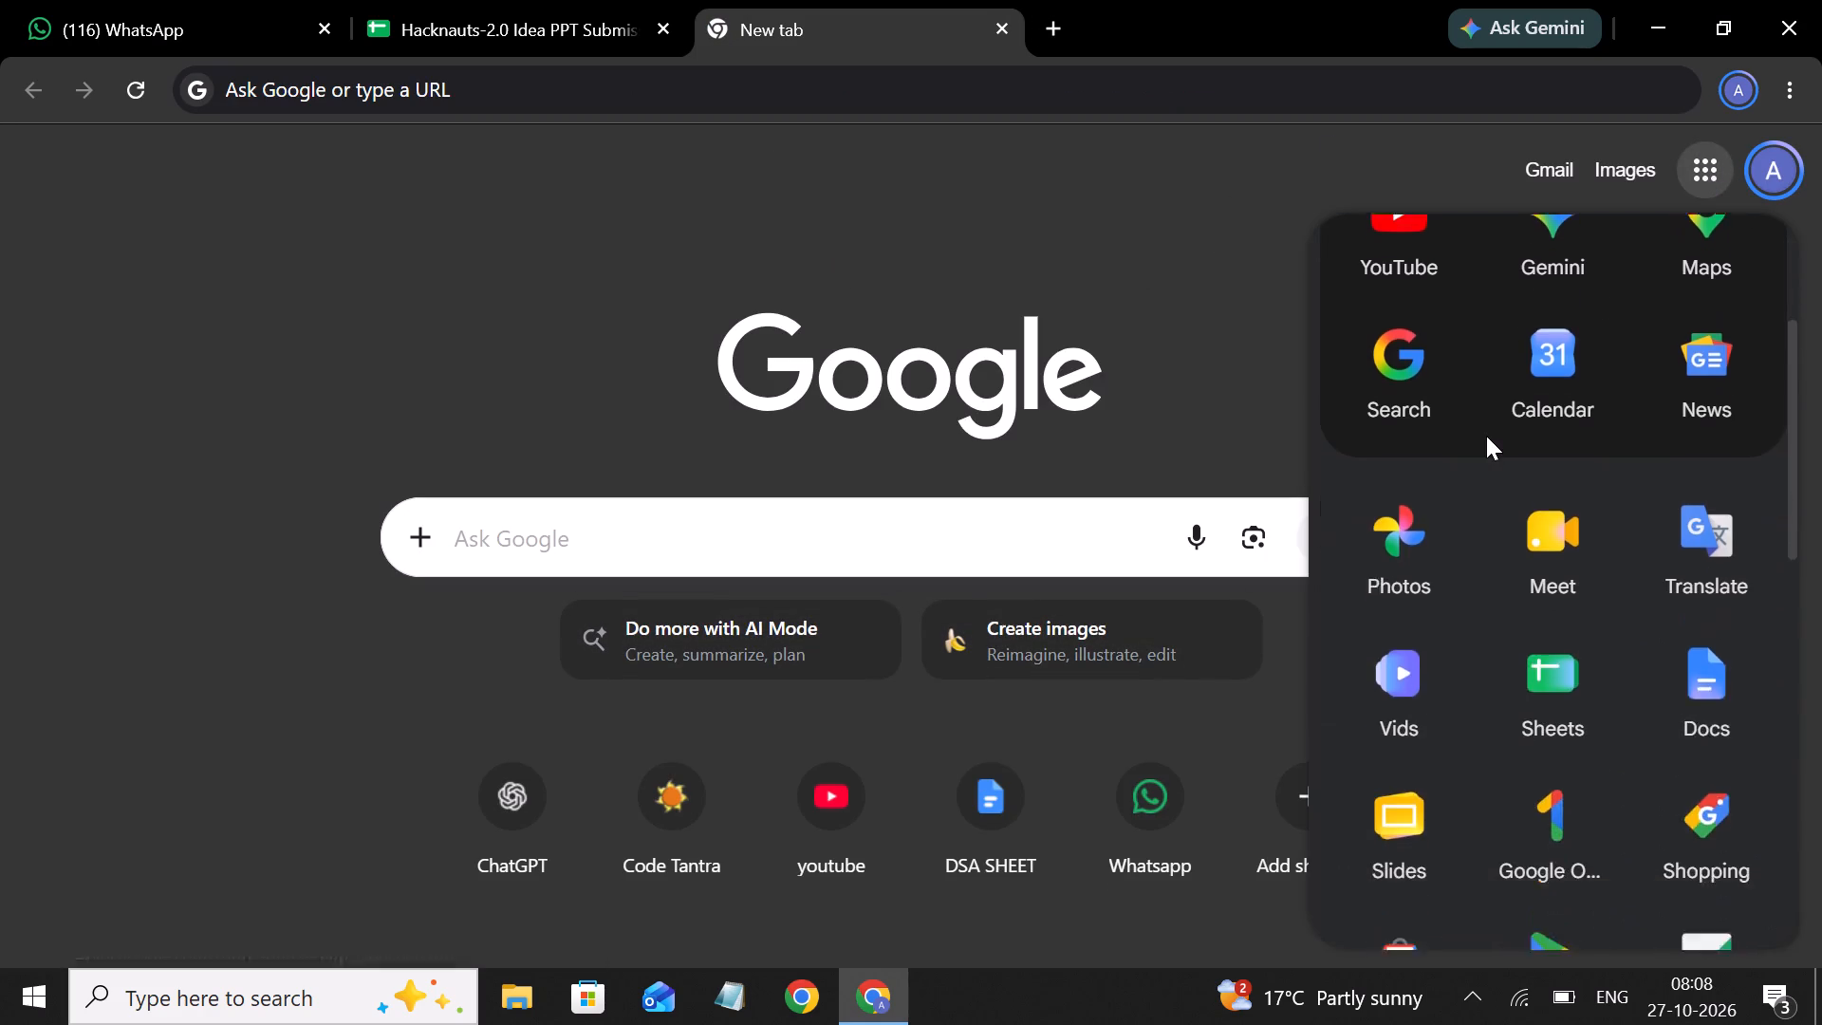
scroll(1486, 436, "down", 1)
left_click(1543, 447)
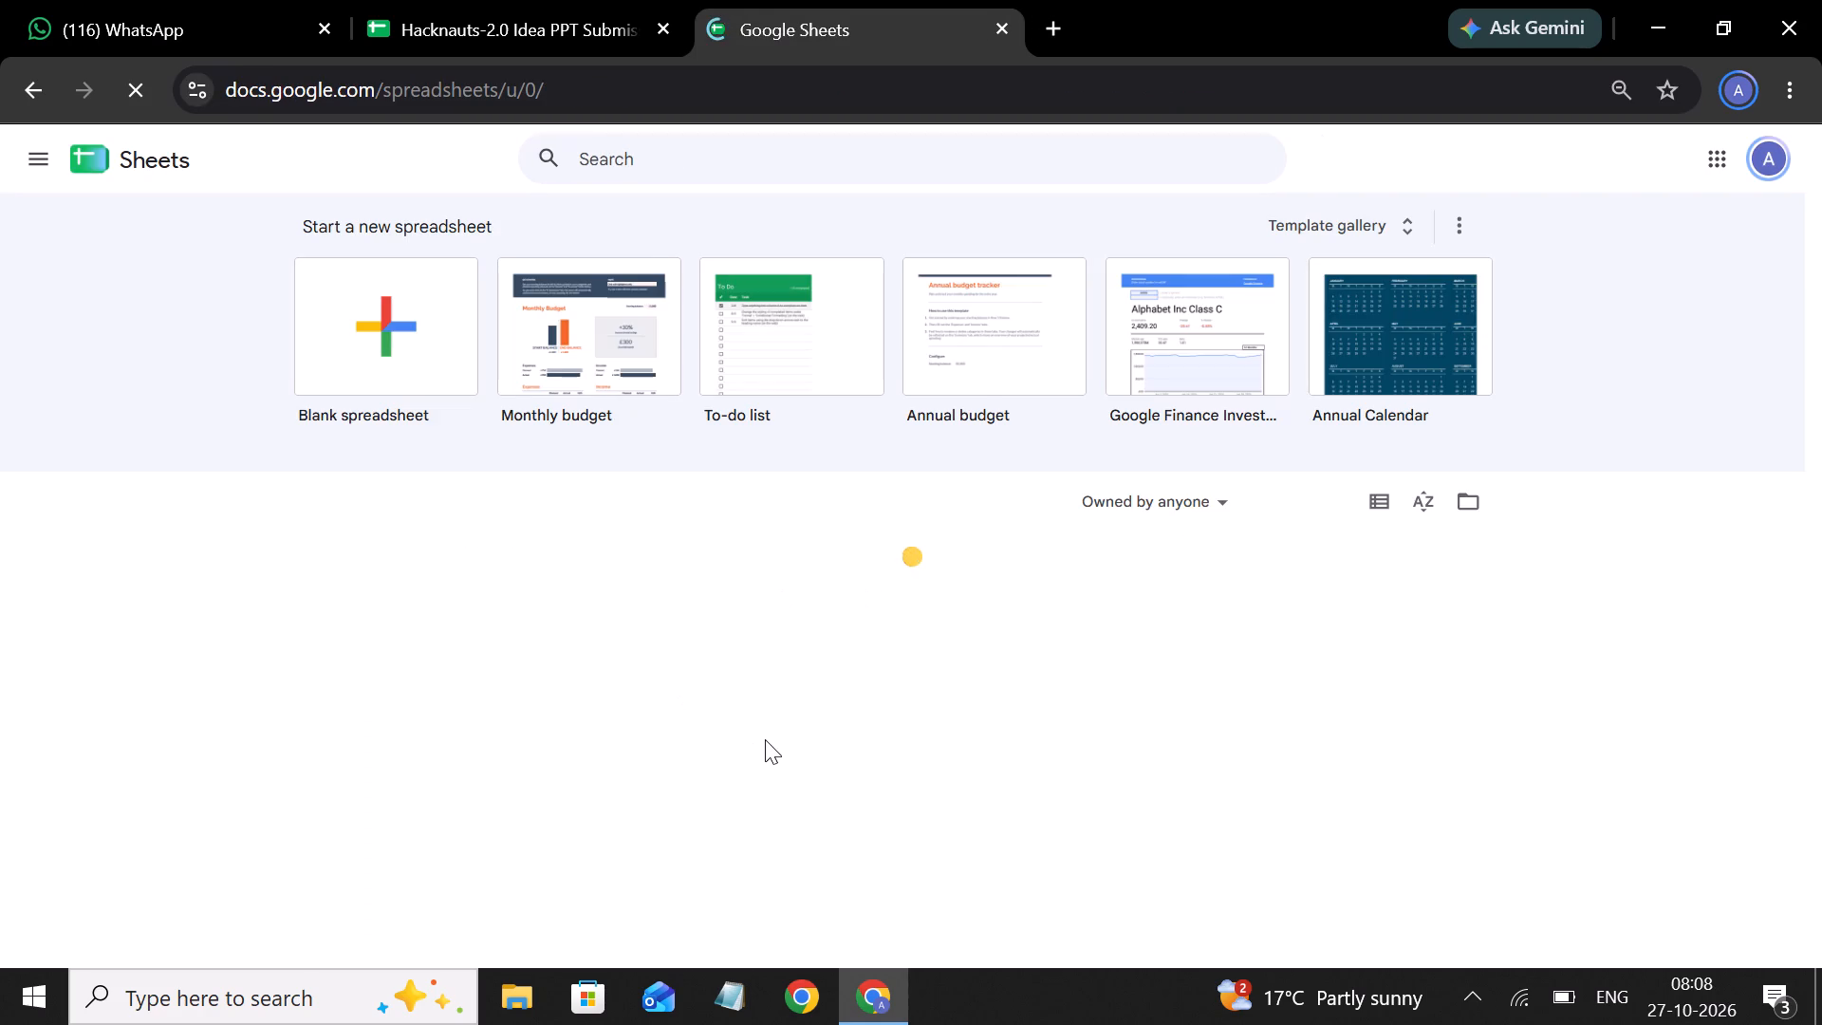
scroll(765, 739, "down", 2)
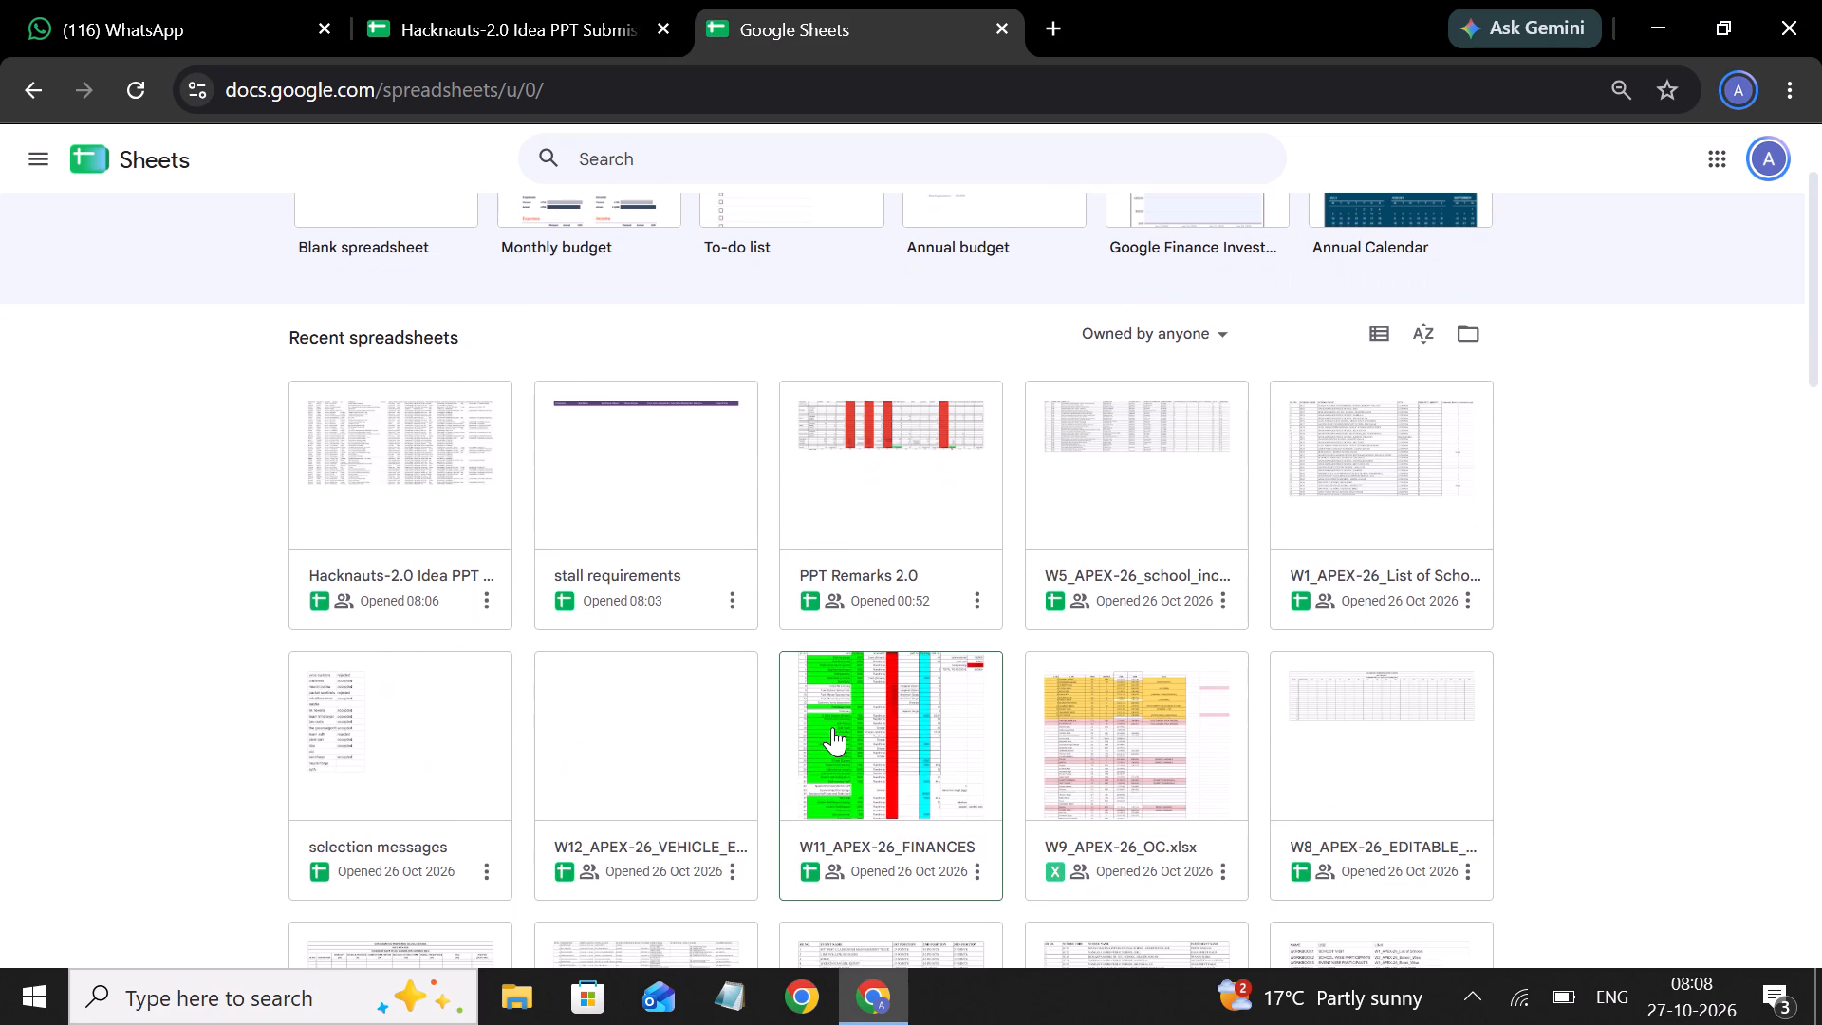
scroll(832, 727, "down", 1)
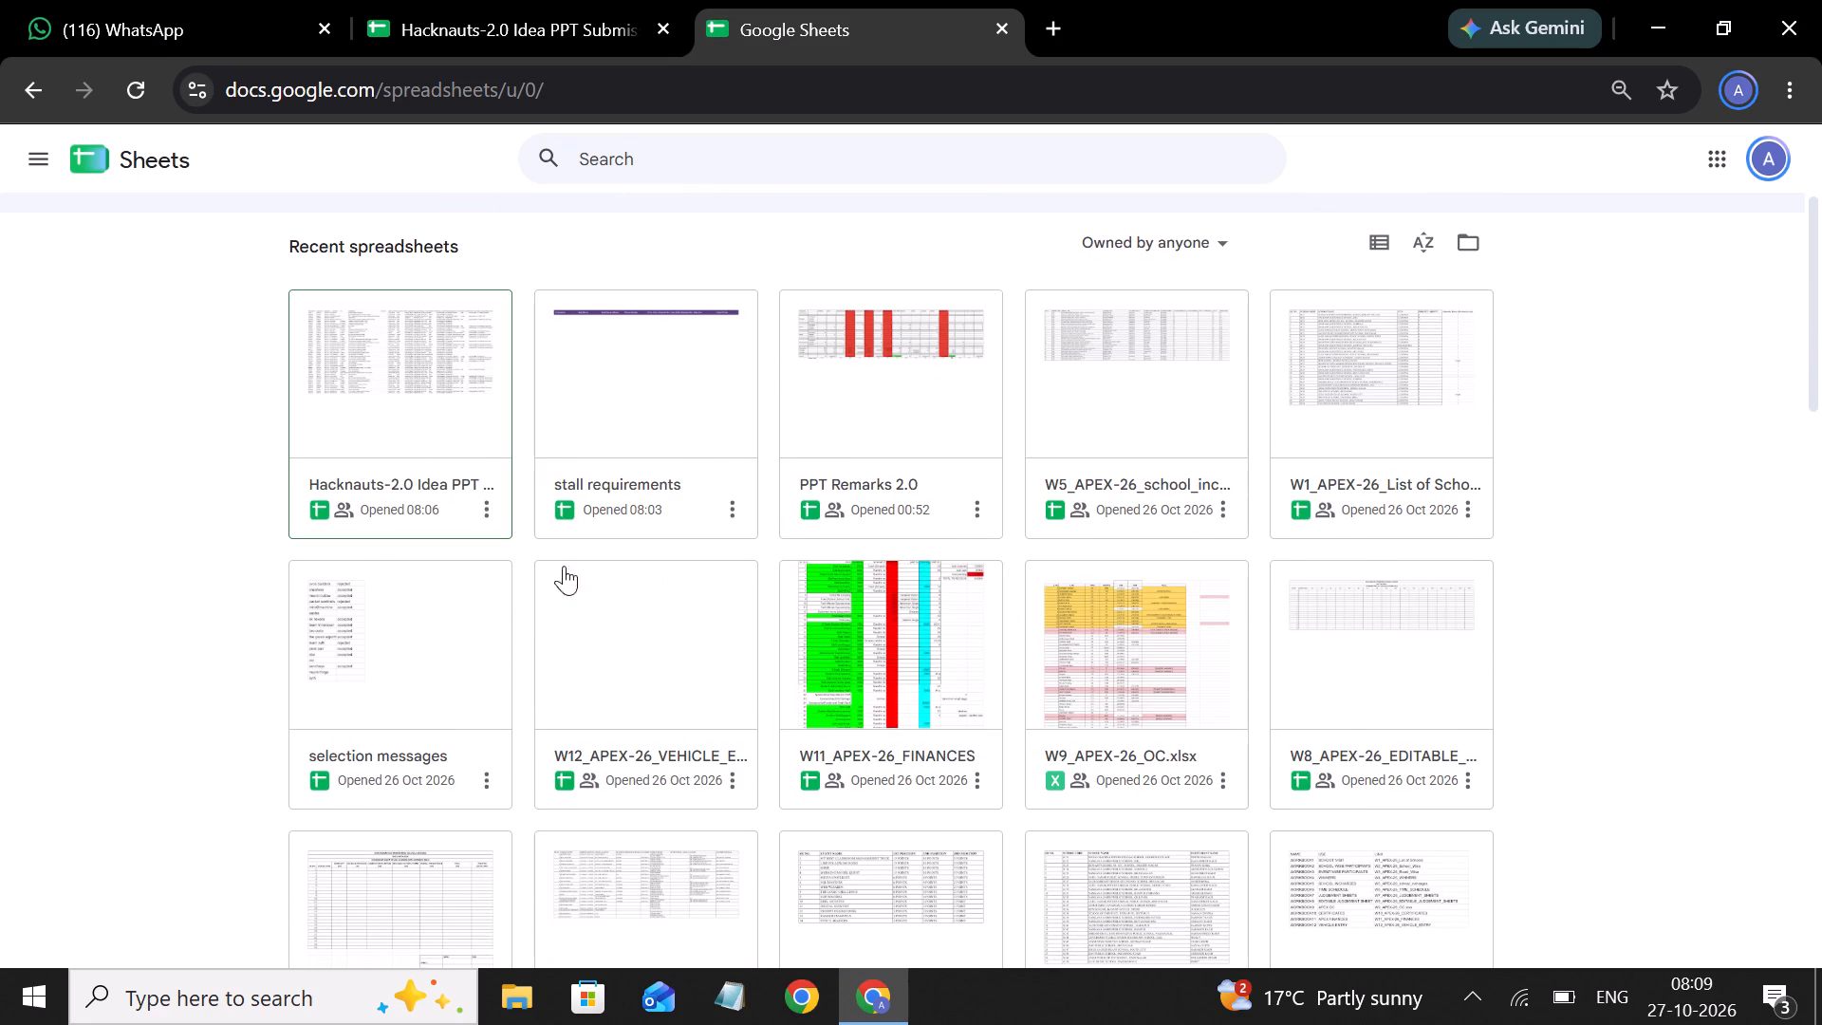
left_click(449, 642)
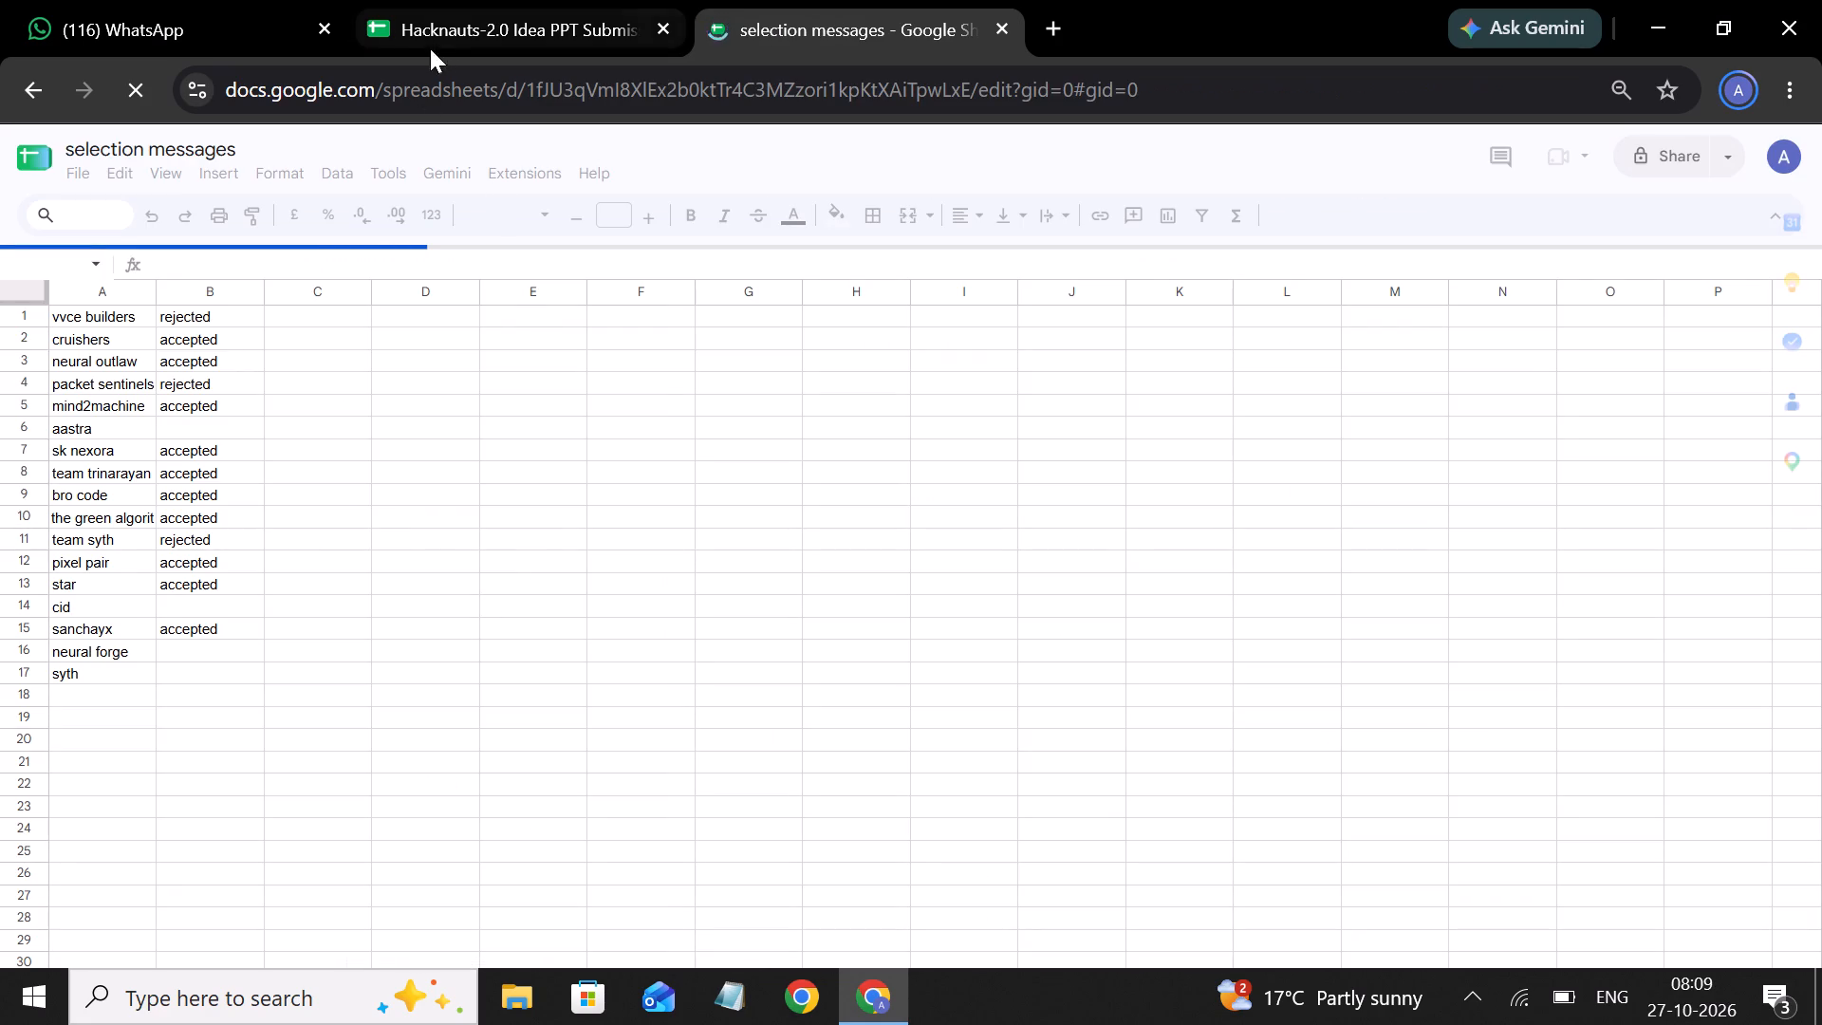
Using the accepted entries in selection messages, tick Messaged for Cruiserzz, neural outlaws and MIND2MACHINE on the Selected Teams sheet.
left_click(512, 12)
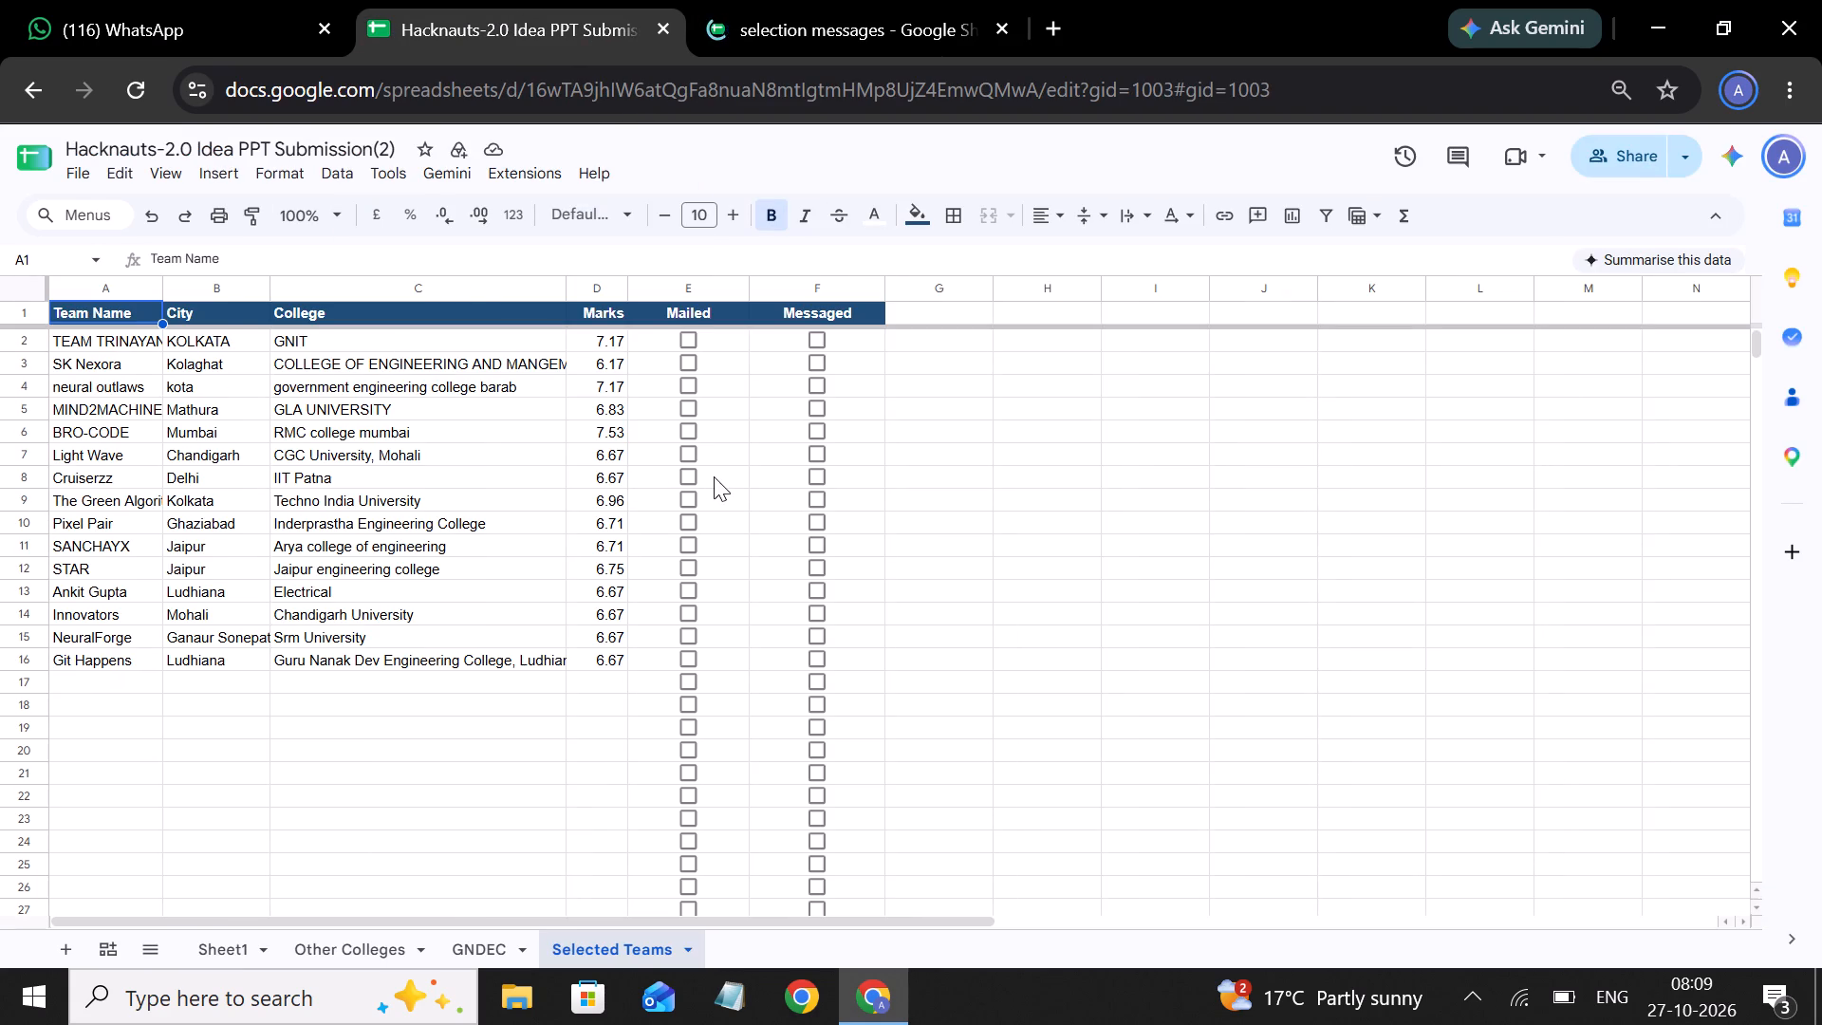
left_click(816, 476)
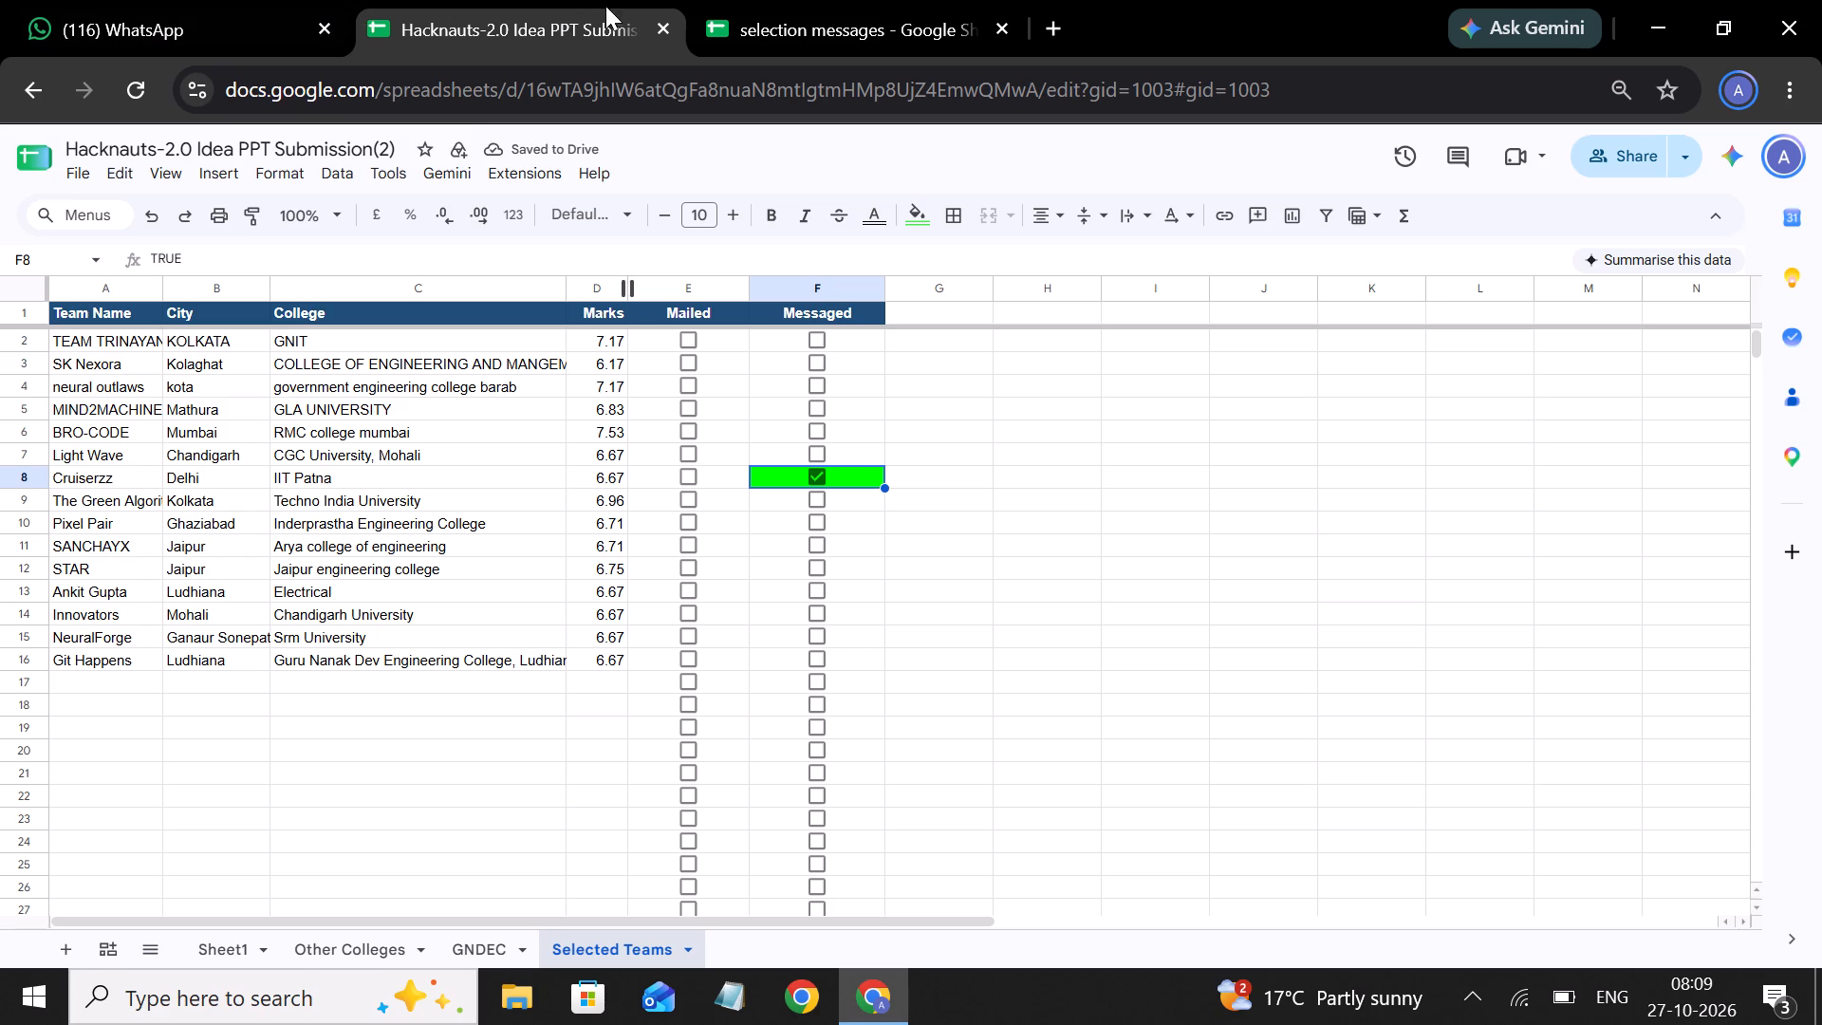
left_click(843, 27)
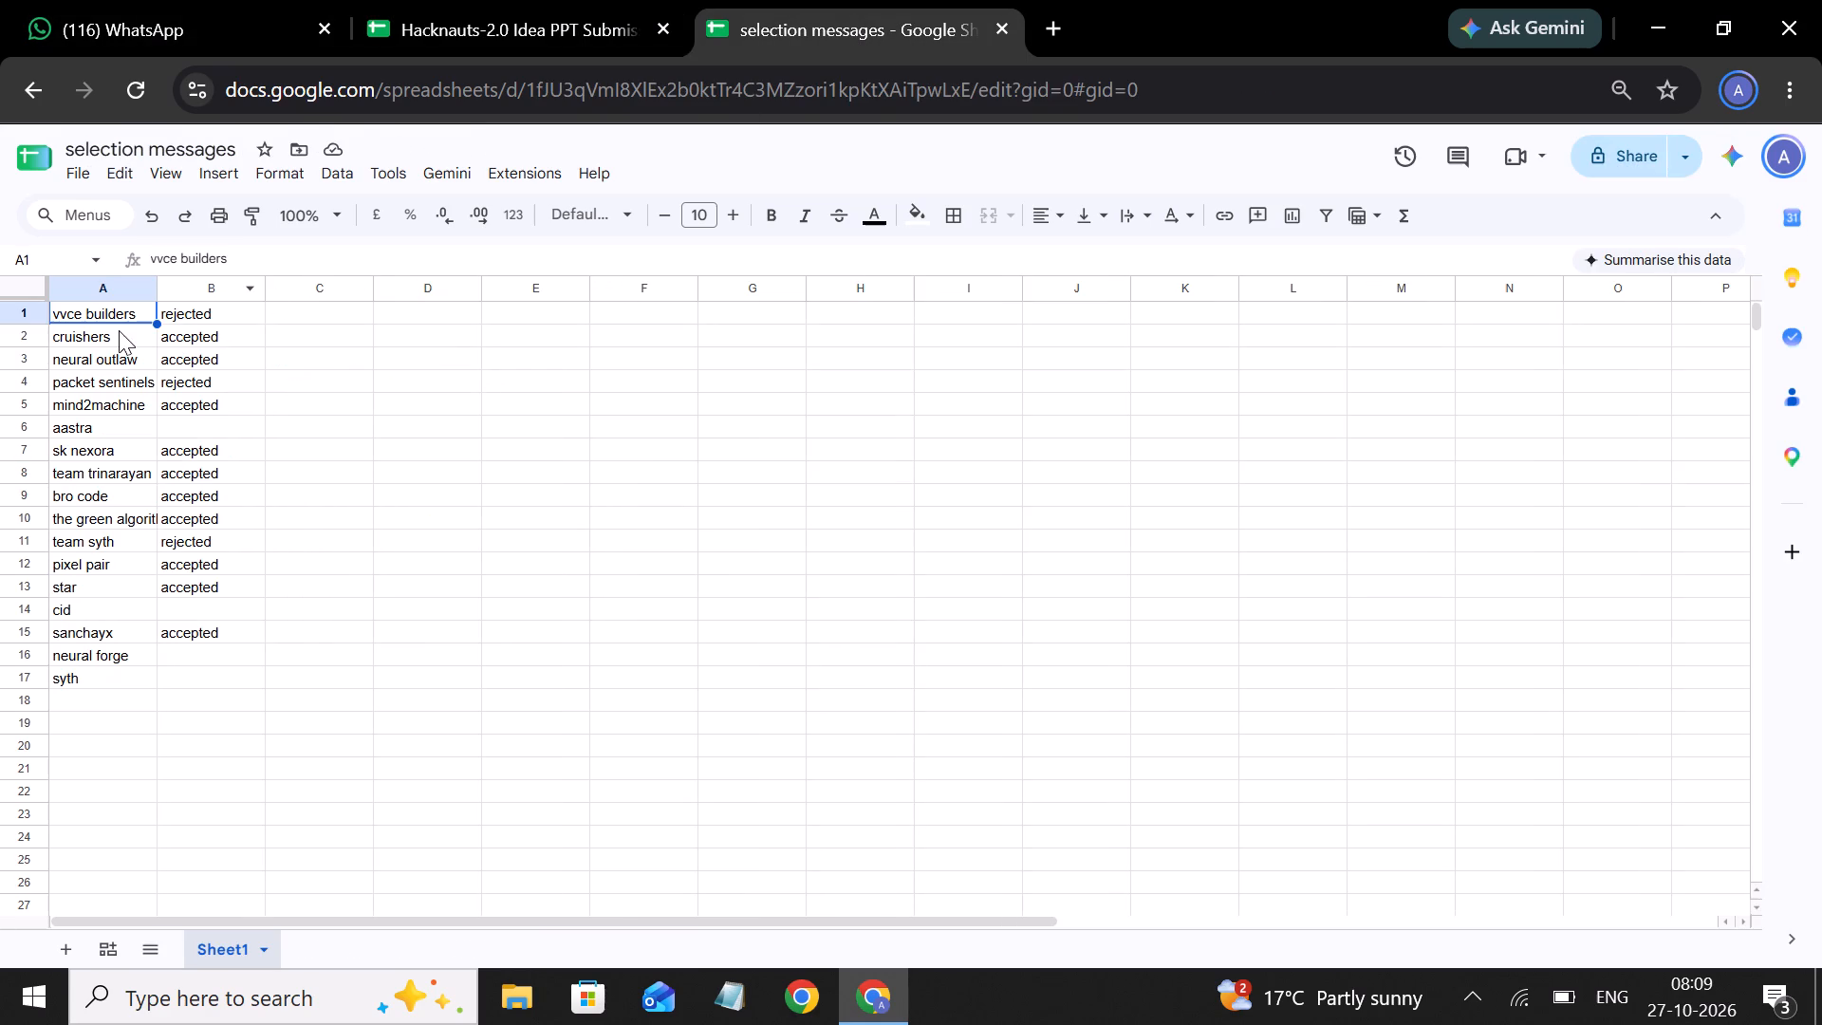
key("Right")
key("Down")
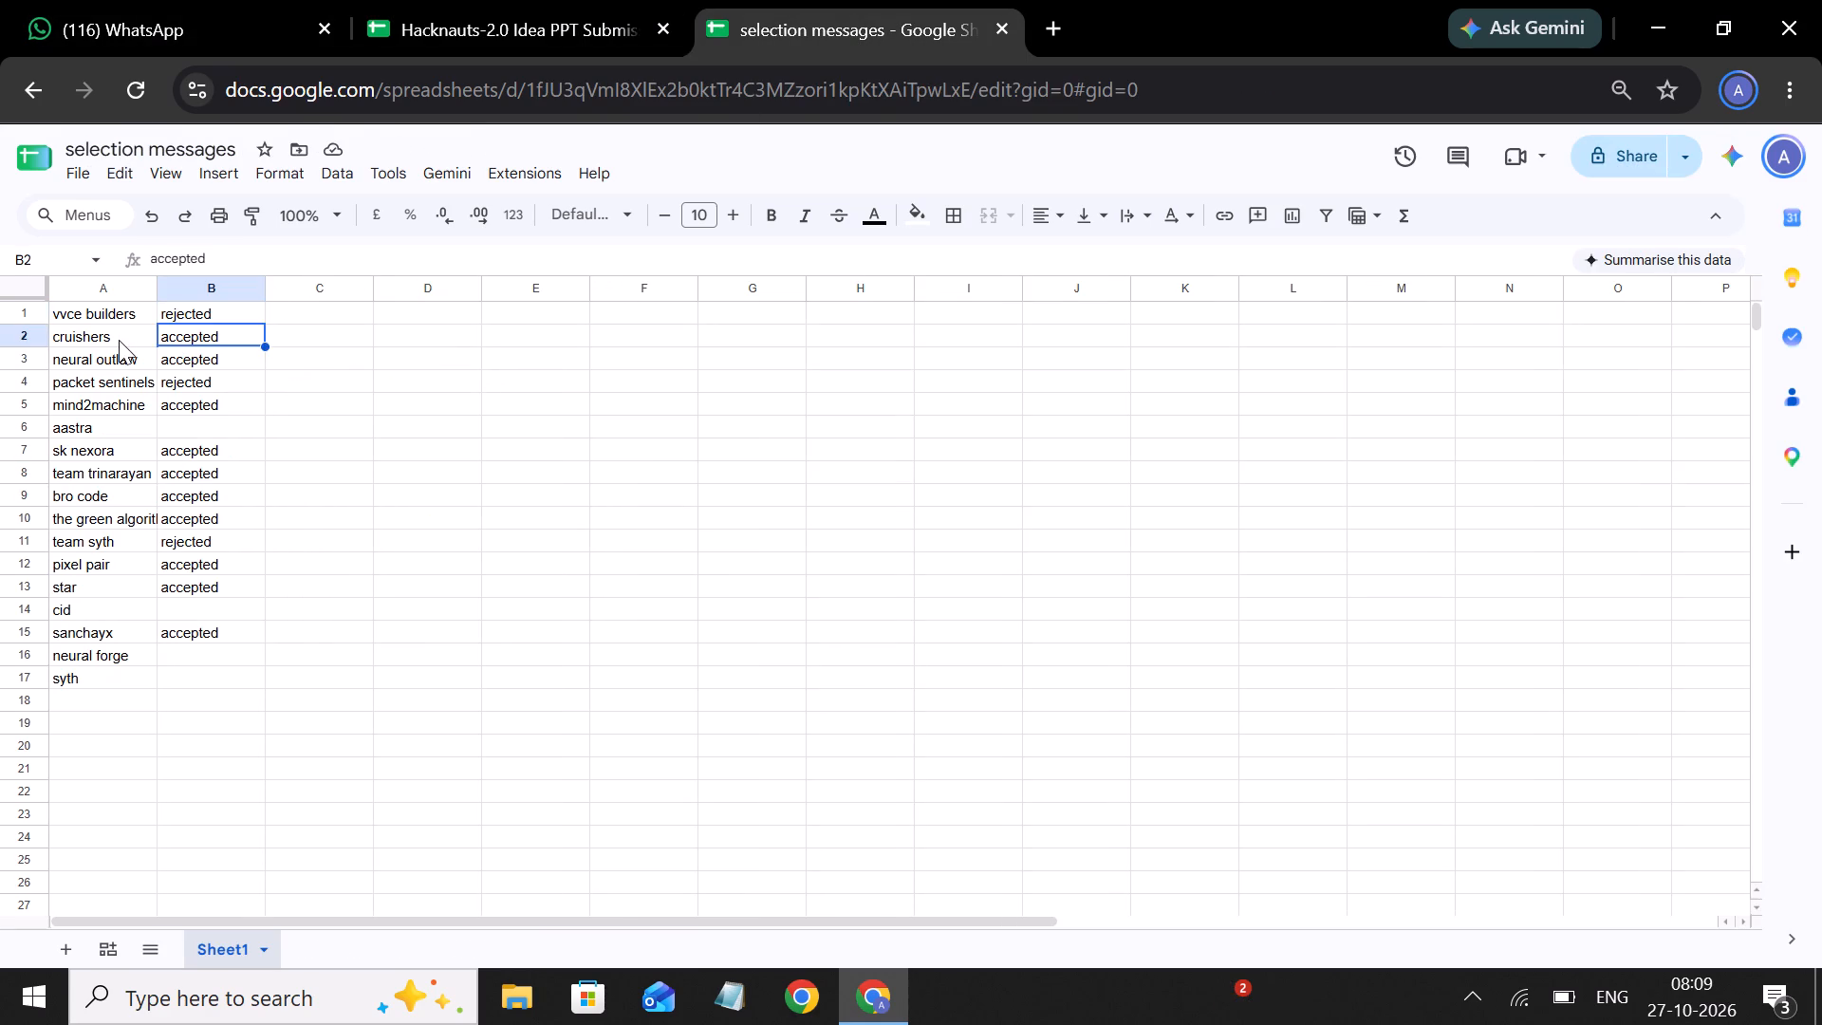
key("Down")
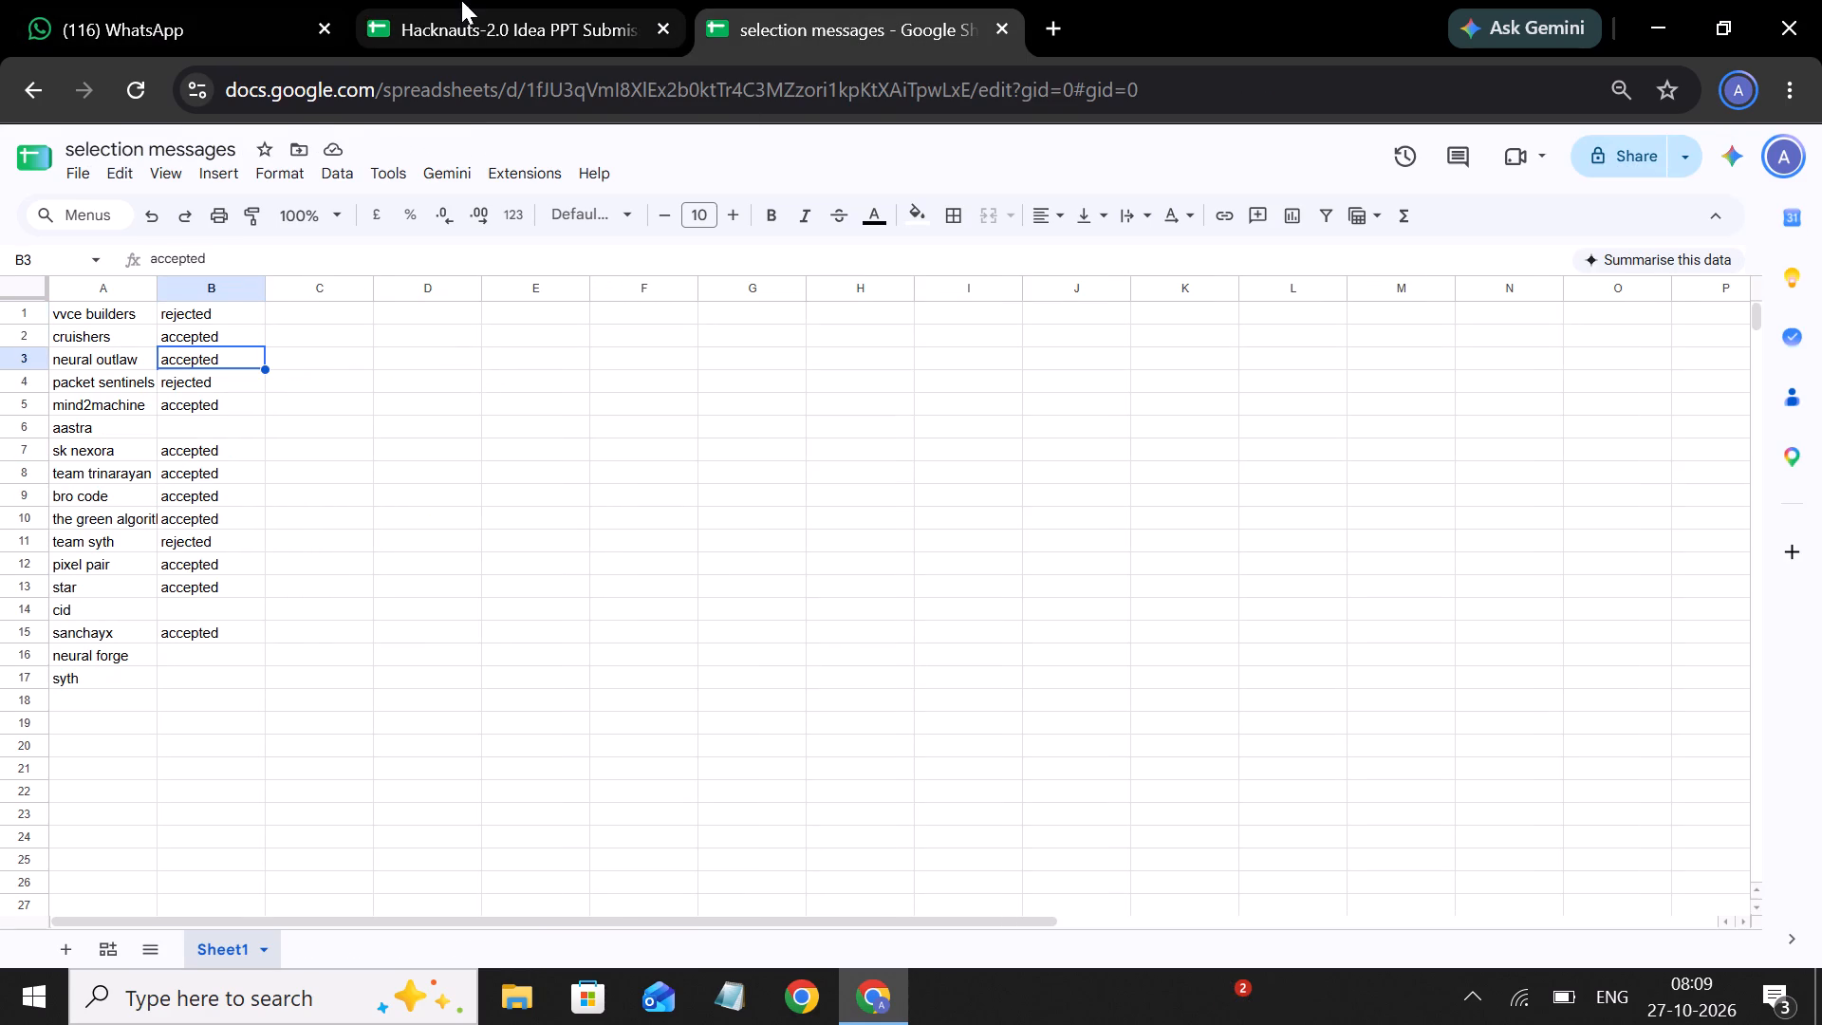
left_click(462, 0)
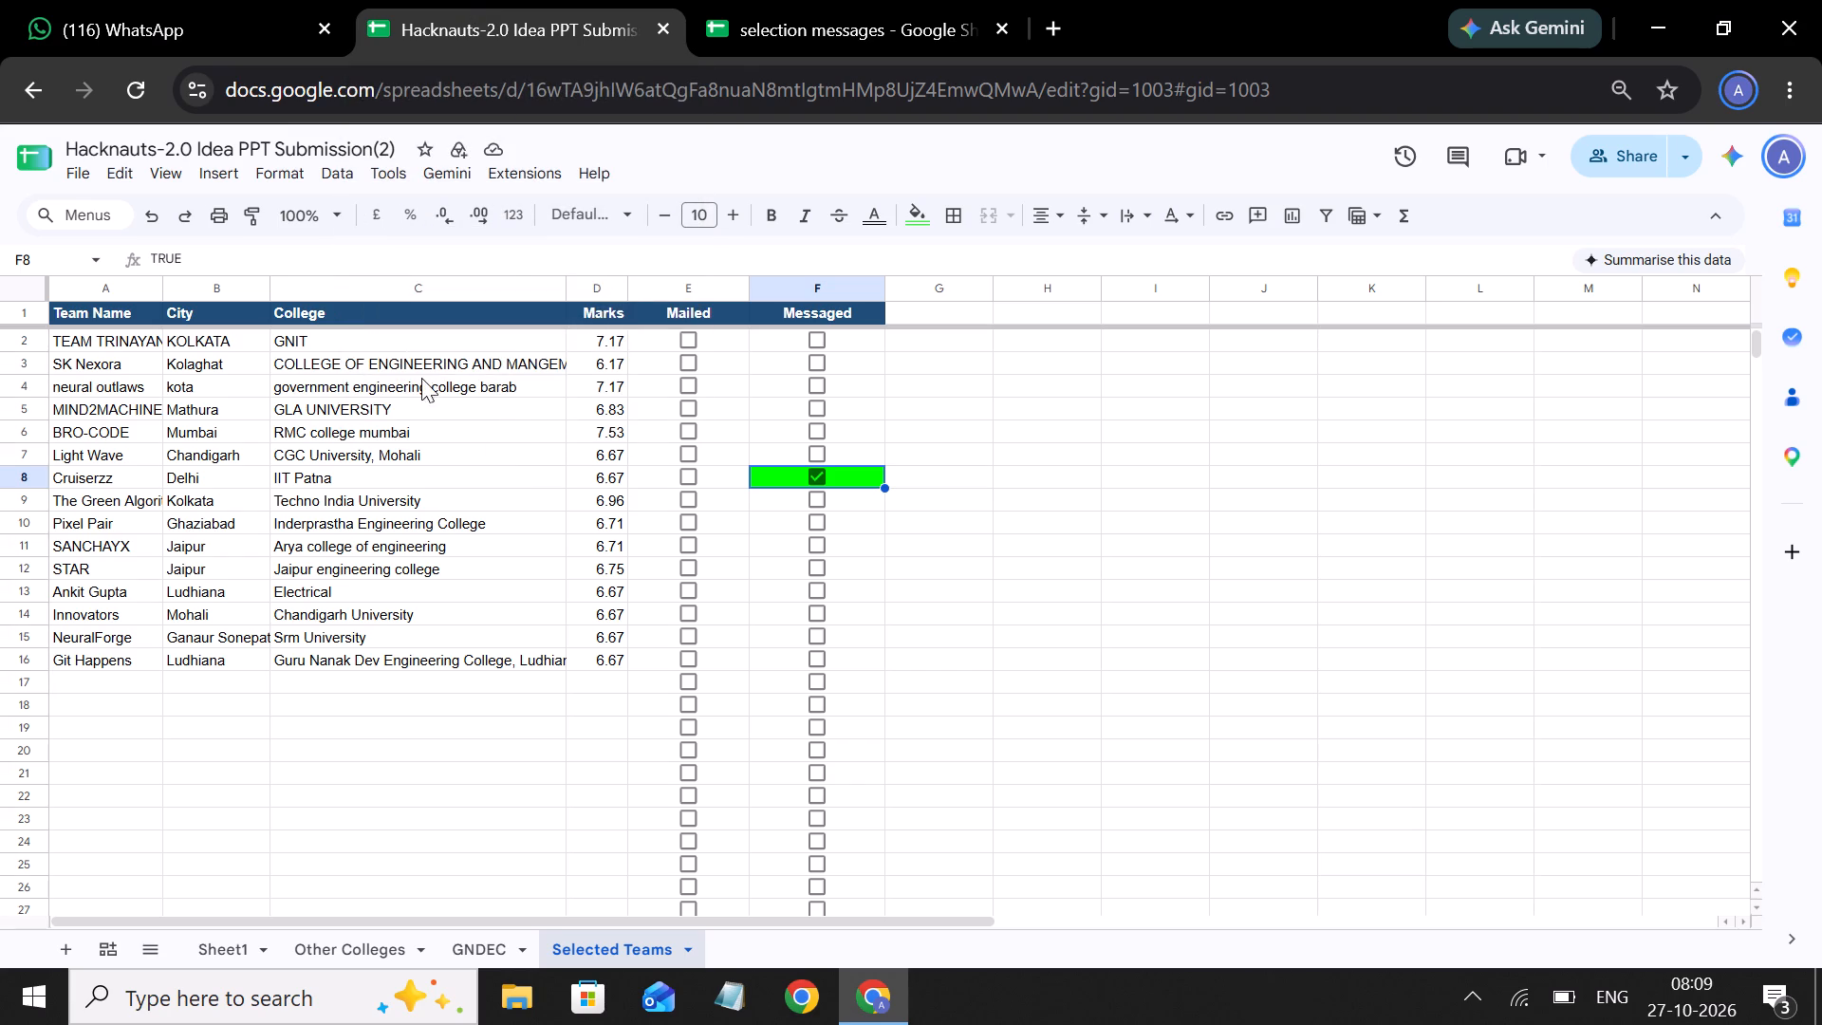
left_click(819, 384)
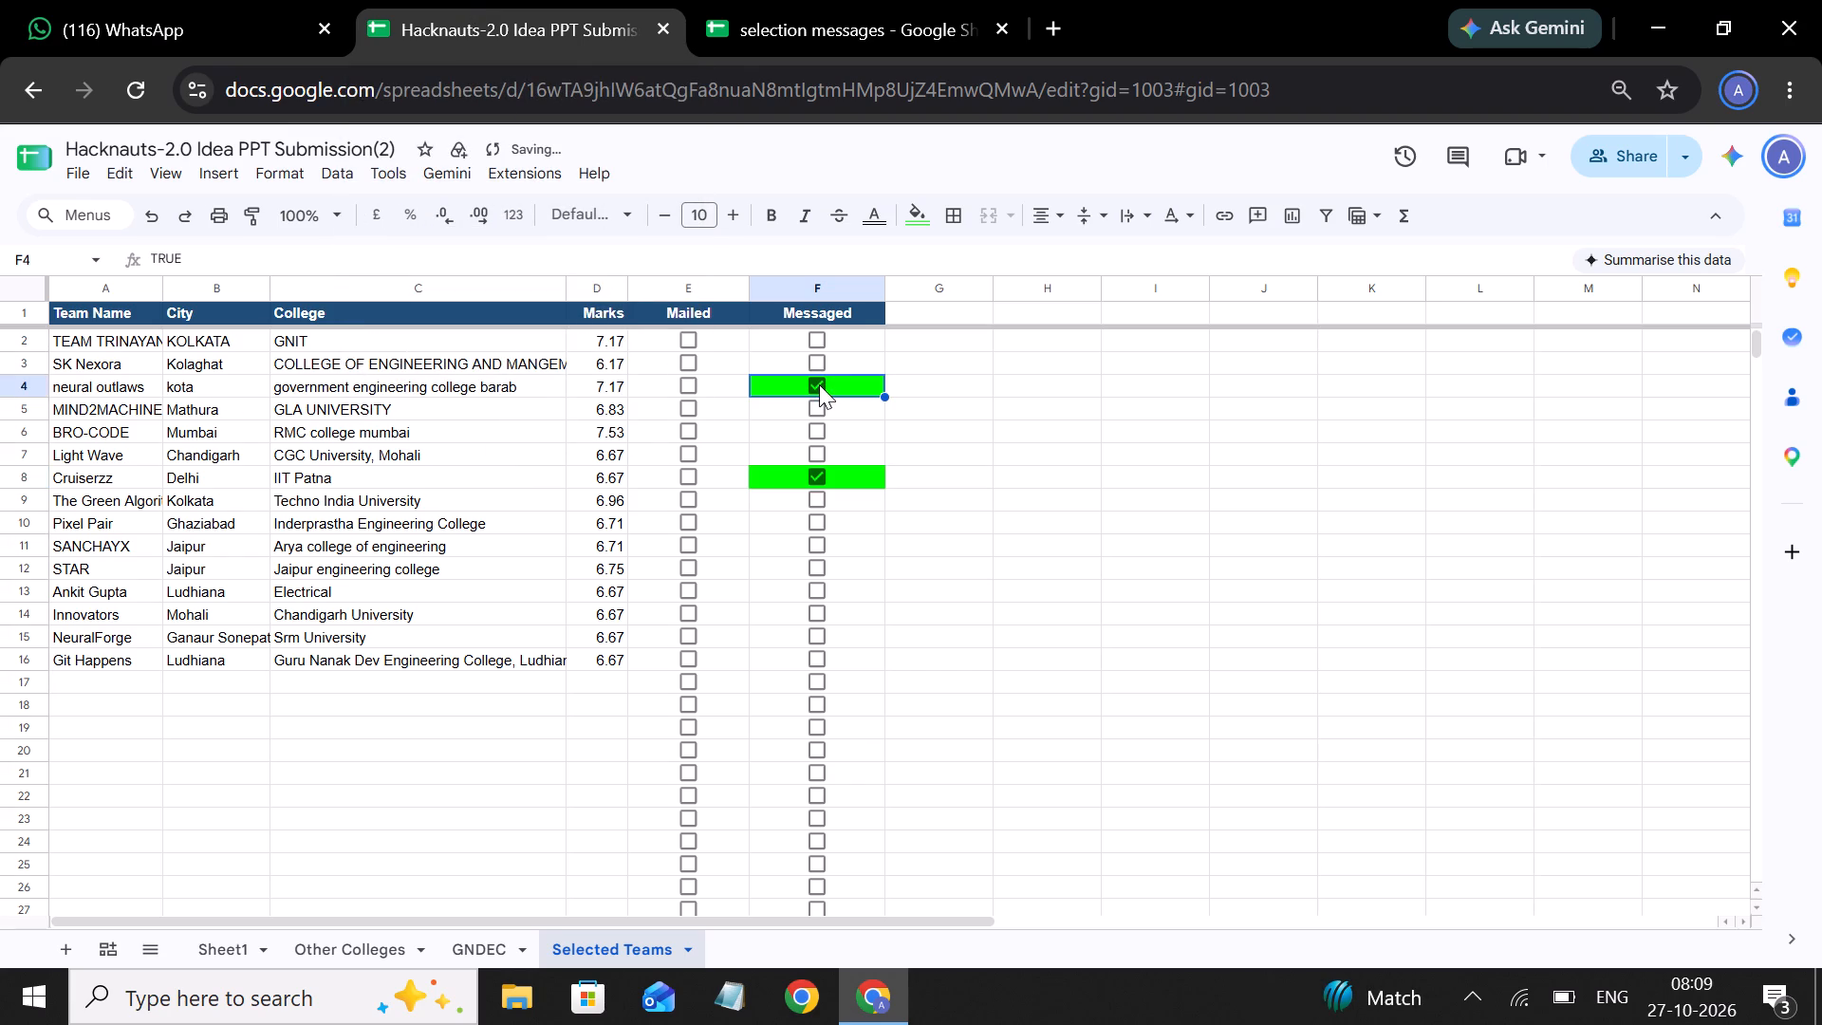
left_click(790, 28)
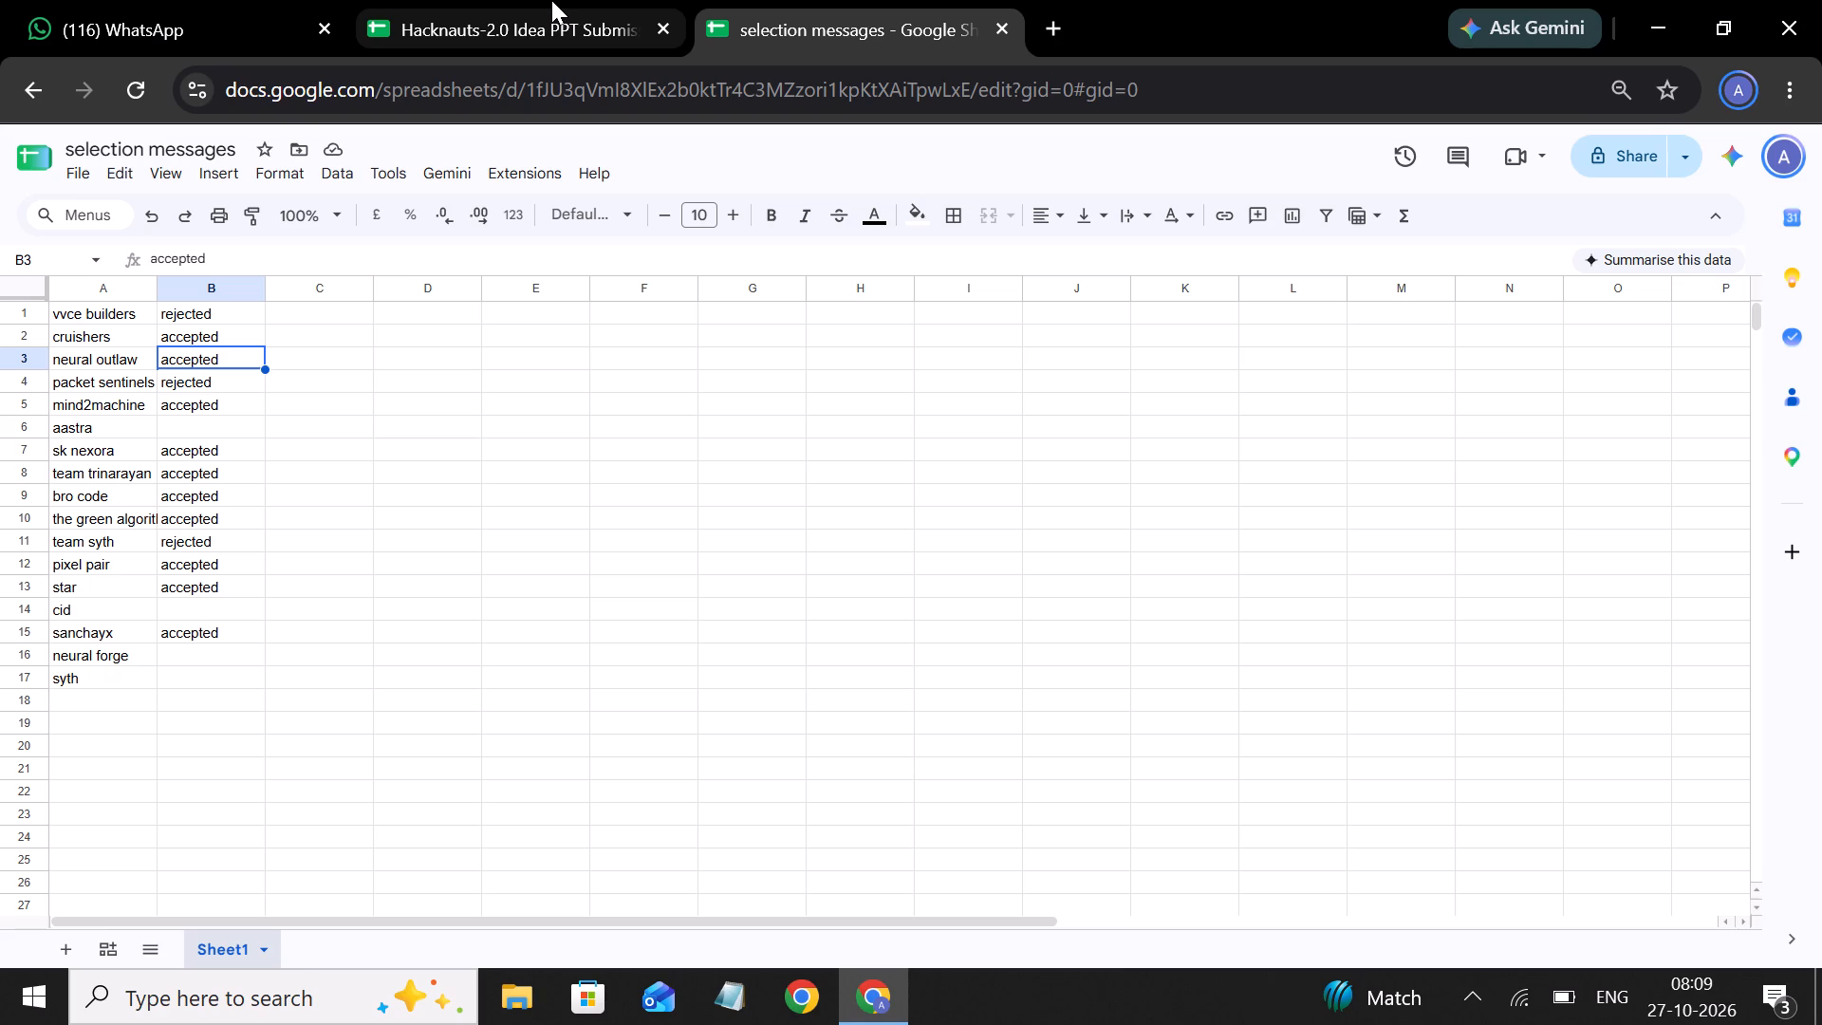
left_click(501, 3)
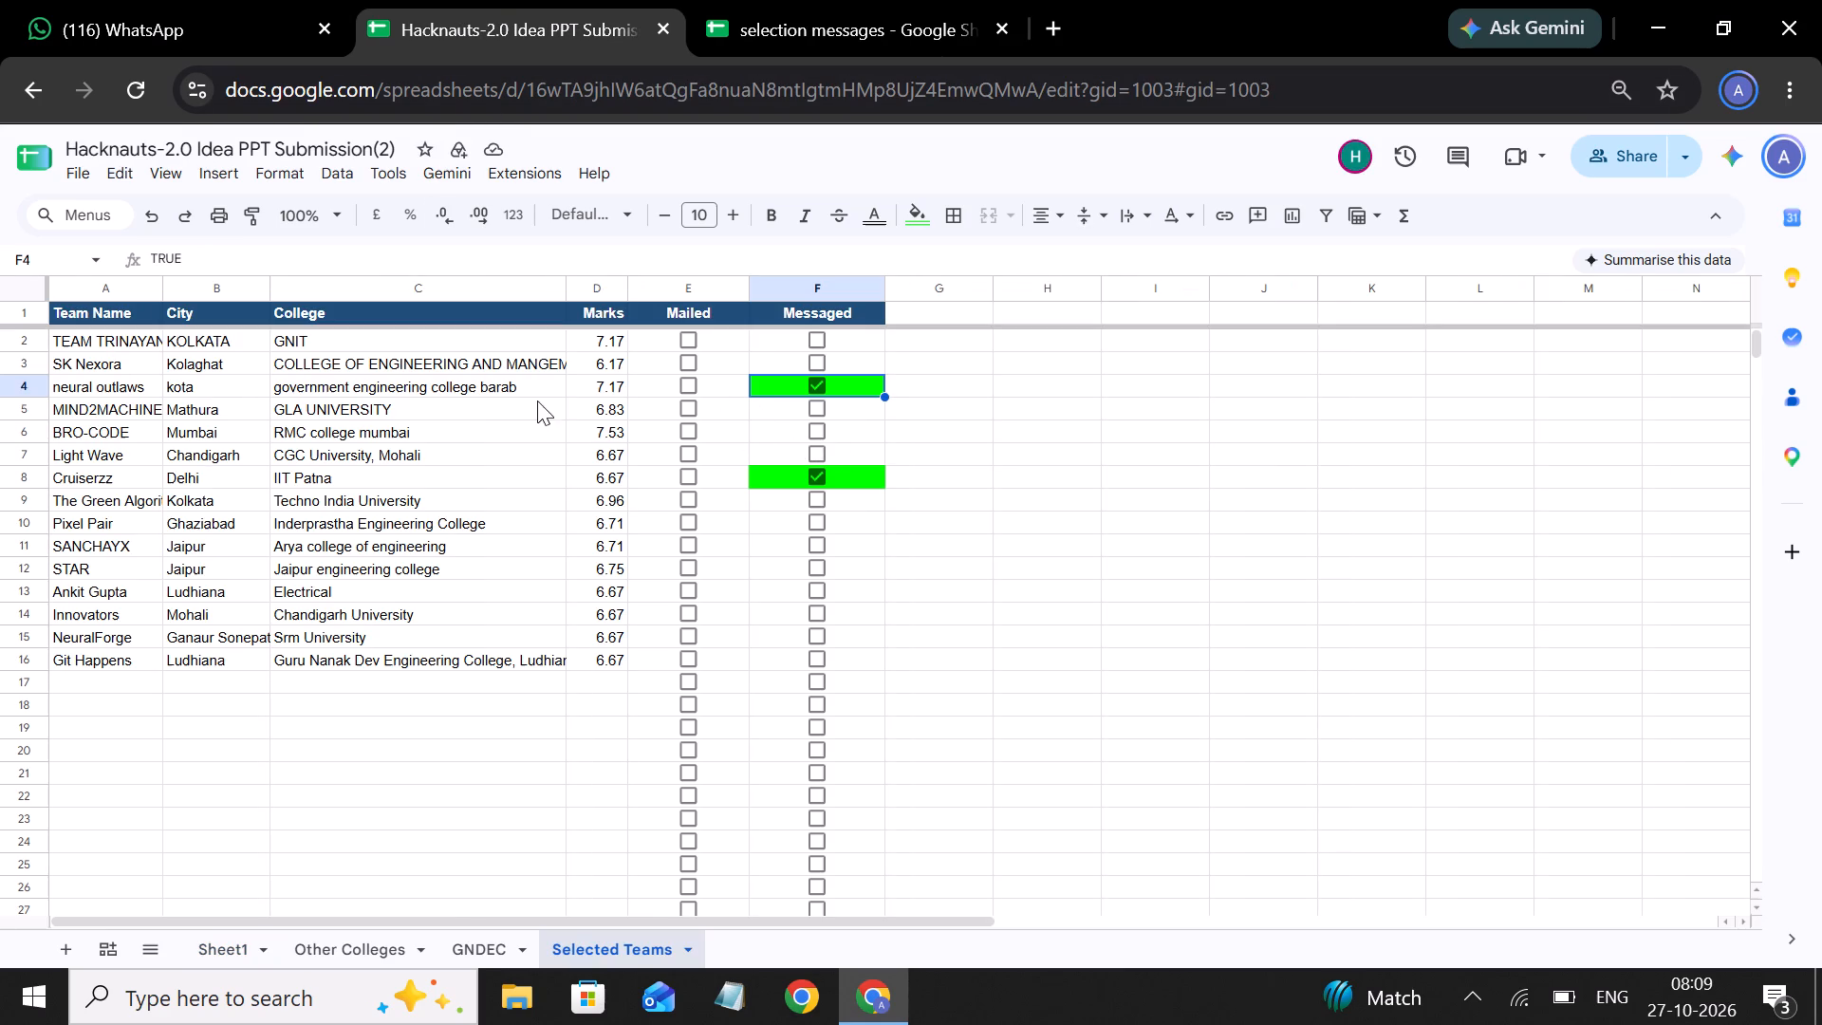
left_click(824, 406)
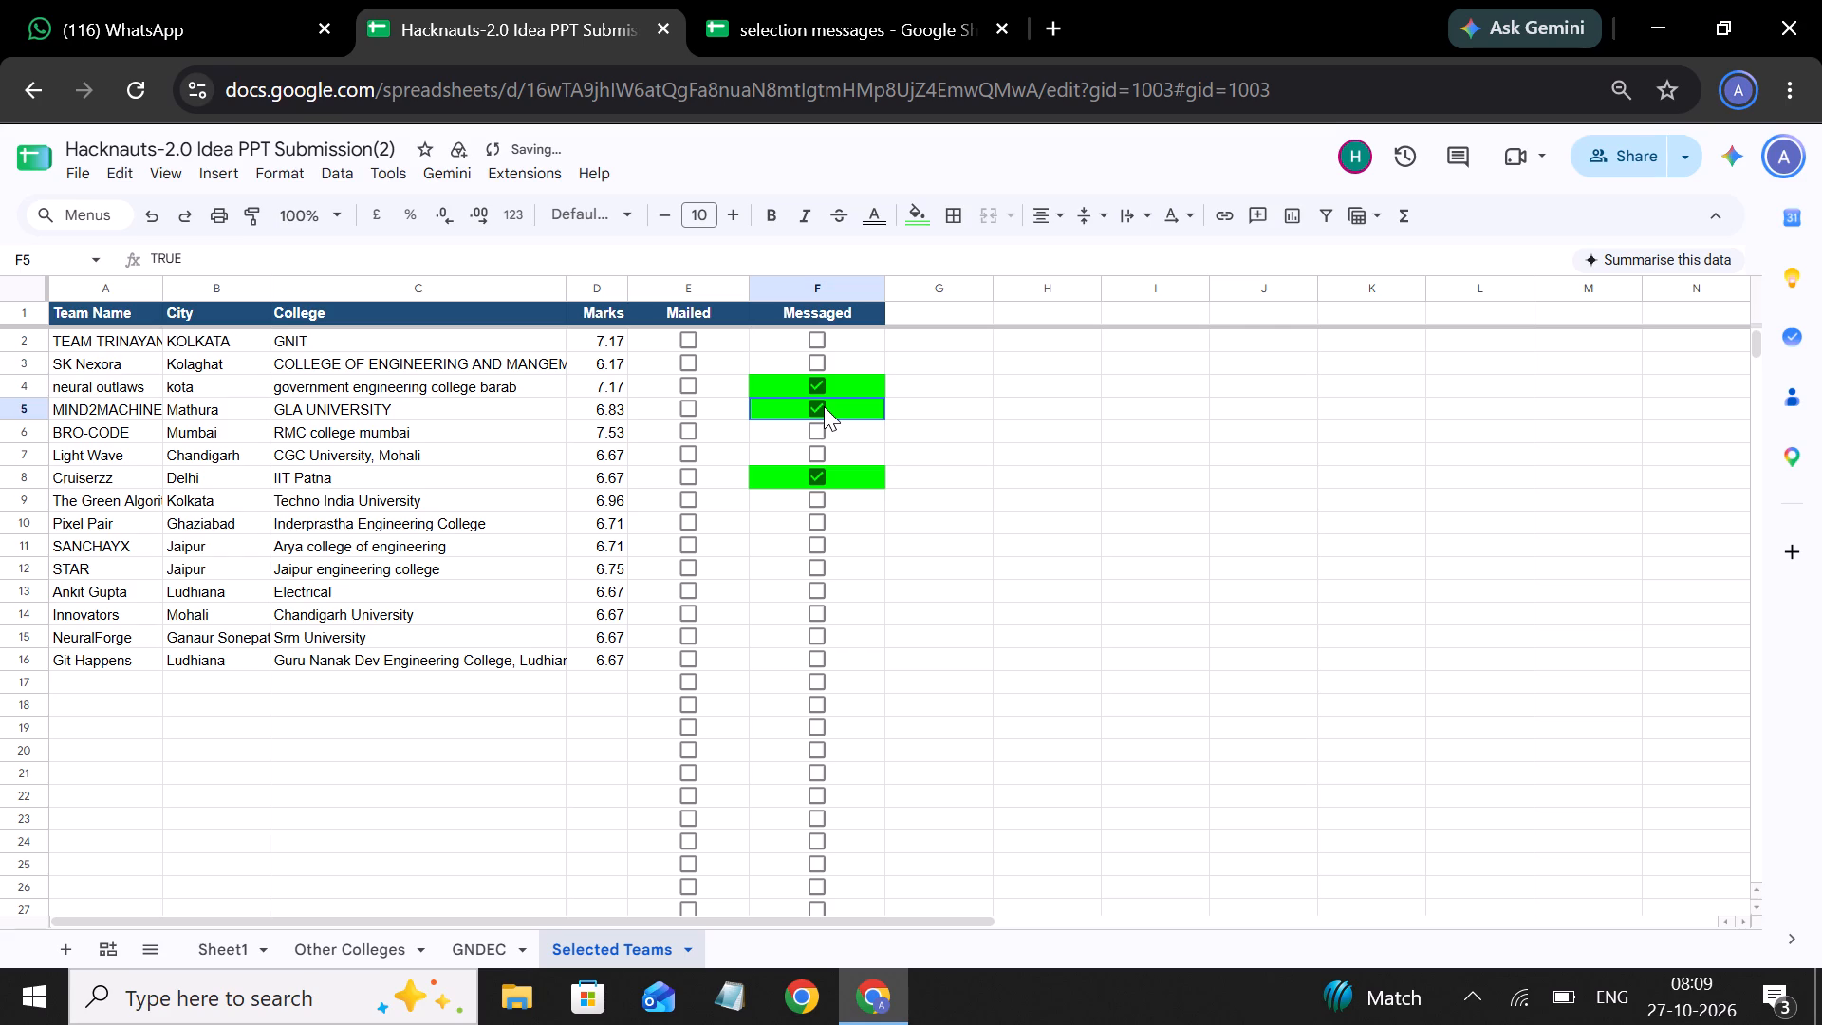
Check further accepted teams in selection messages and tick Messaged for SK Nexora, TEAM TRINAYAN, BRO-CODE and The Green Algorithm in Selected Teams.
left_click(783, 5)
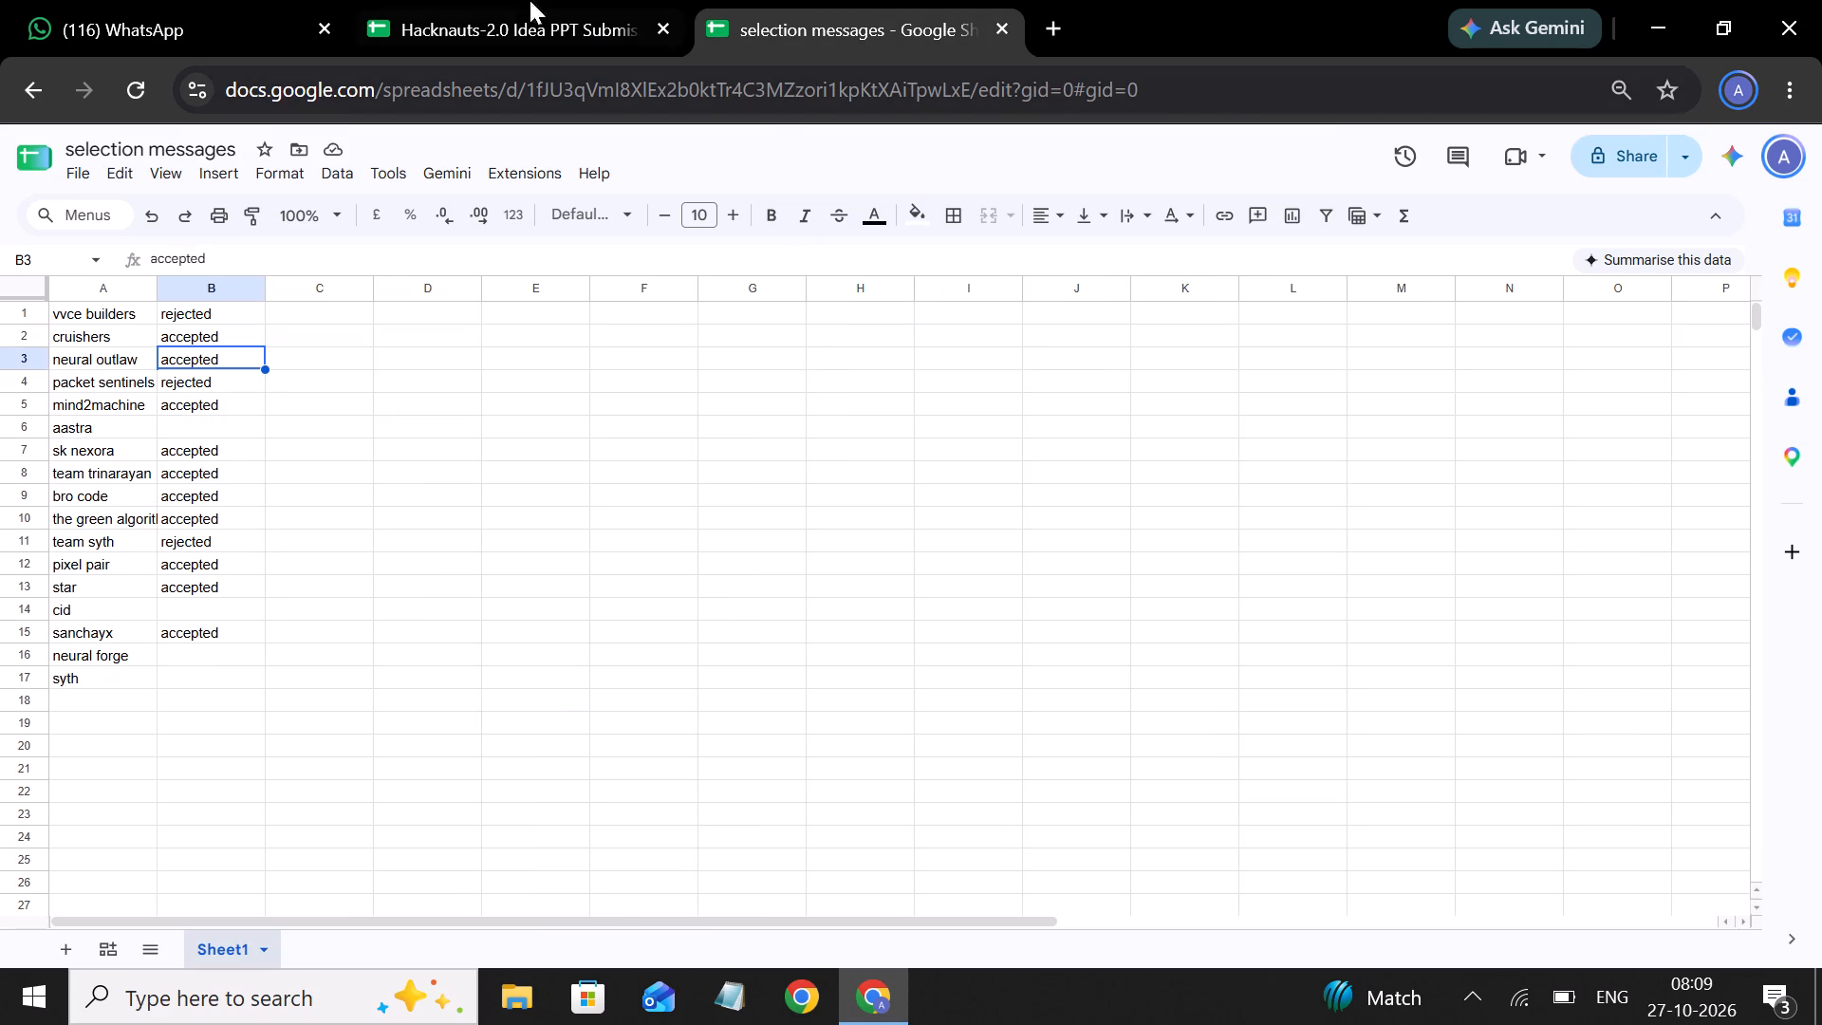
left_click(216, 449)
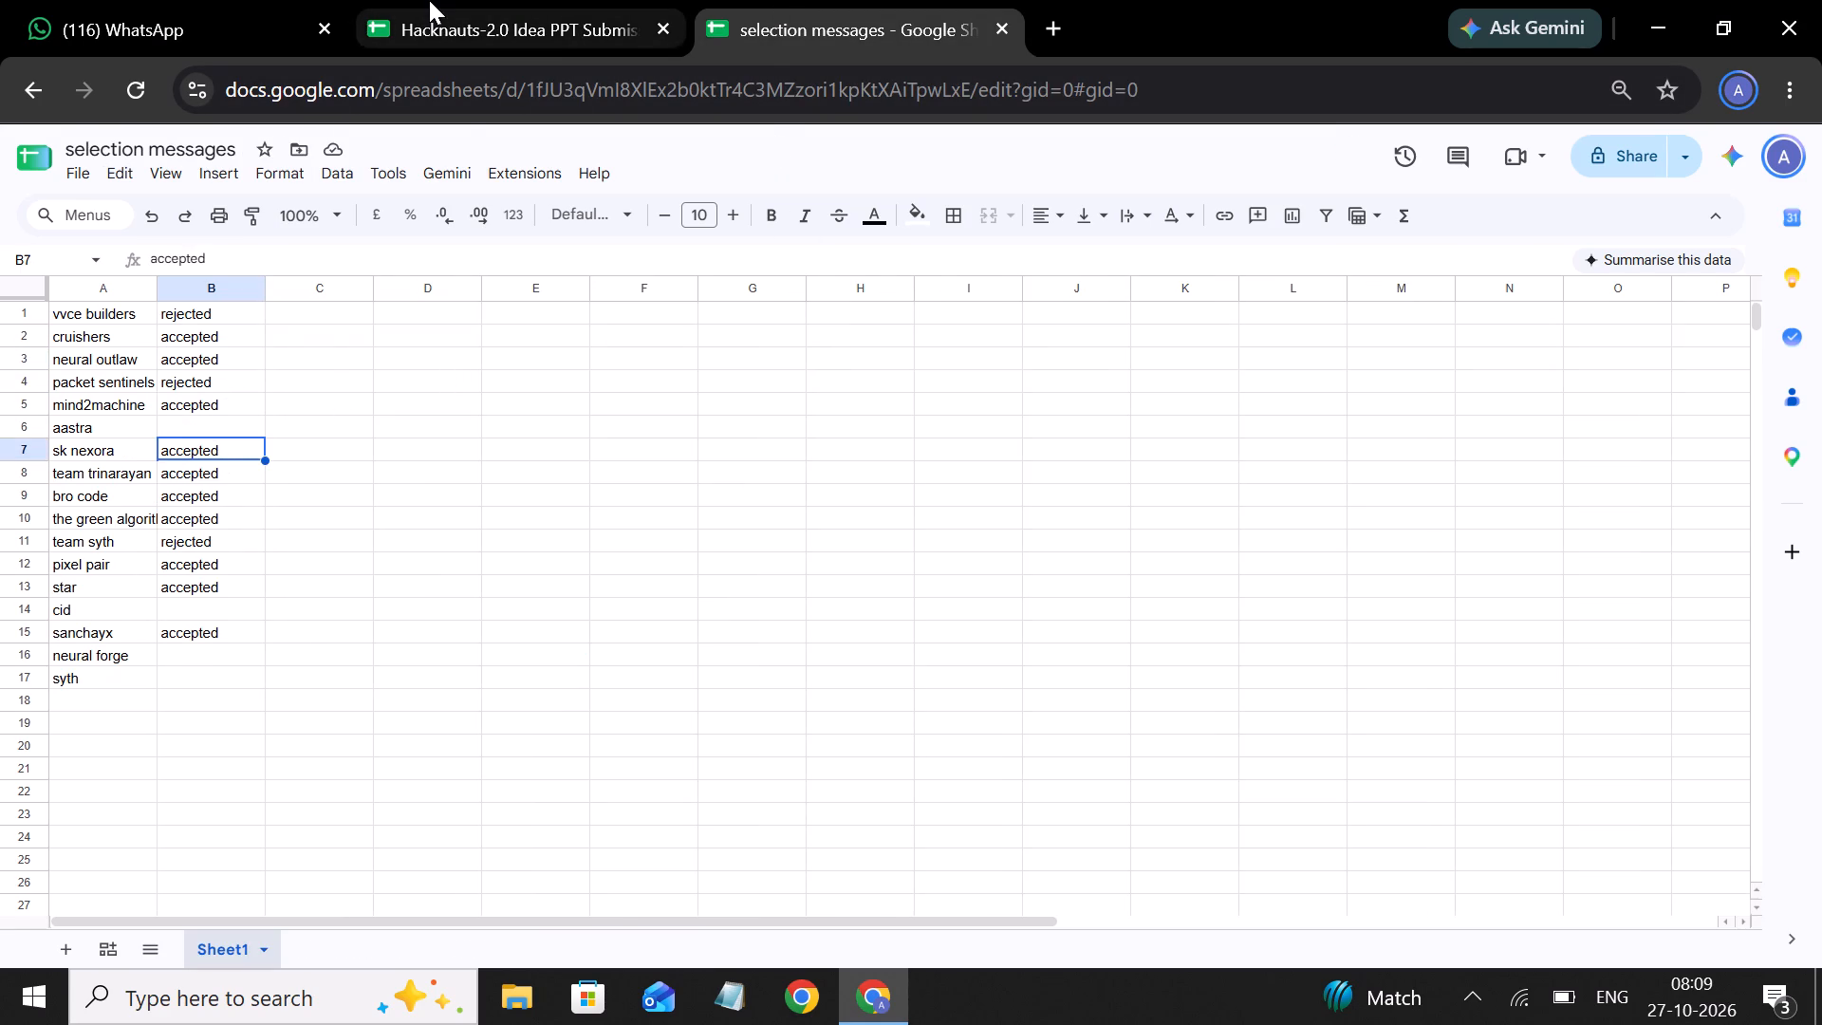
left_click(429, 0)
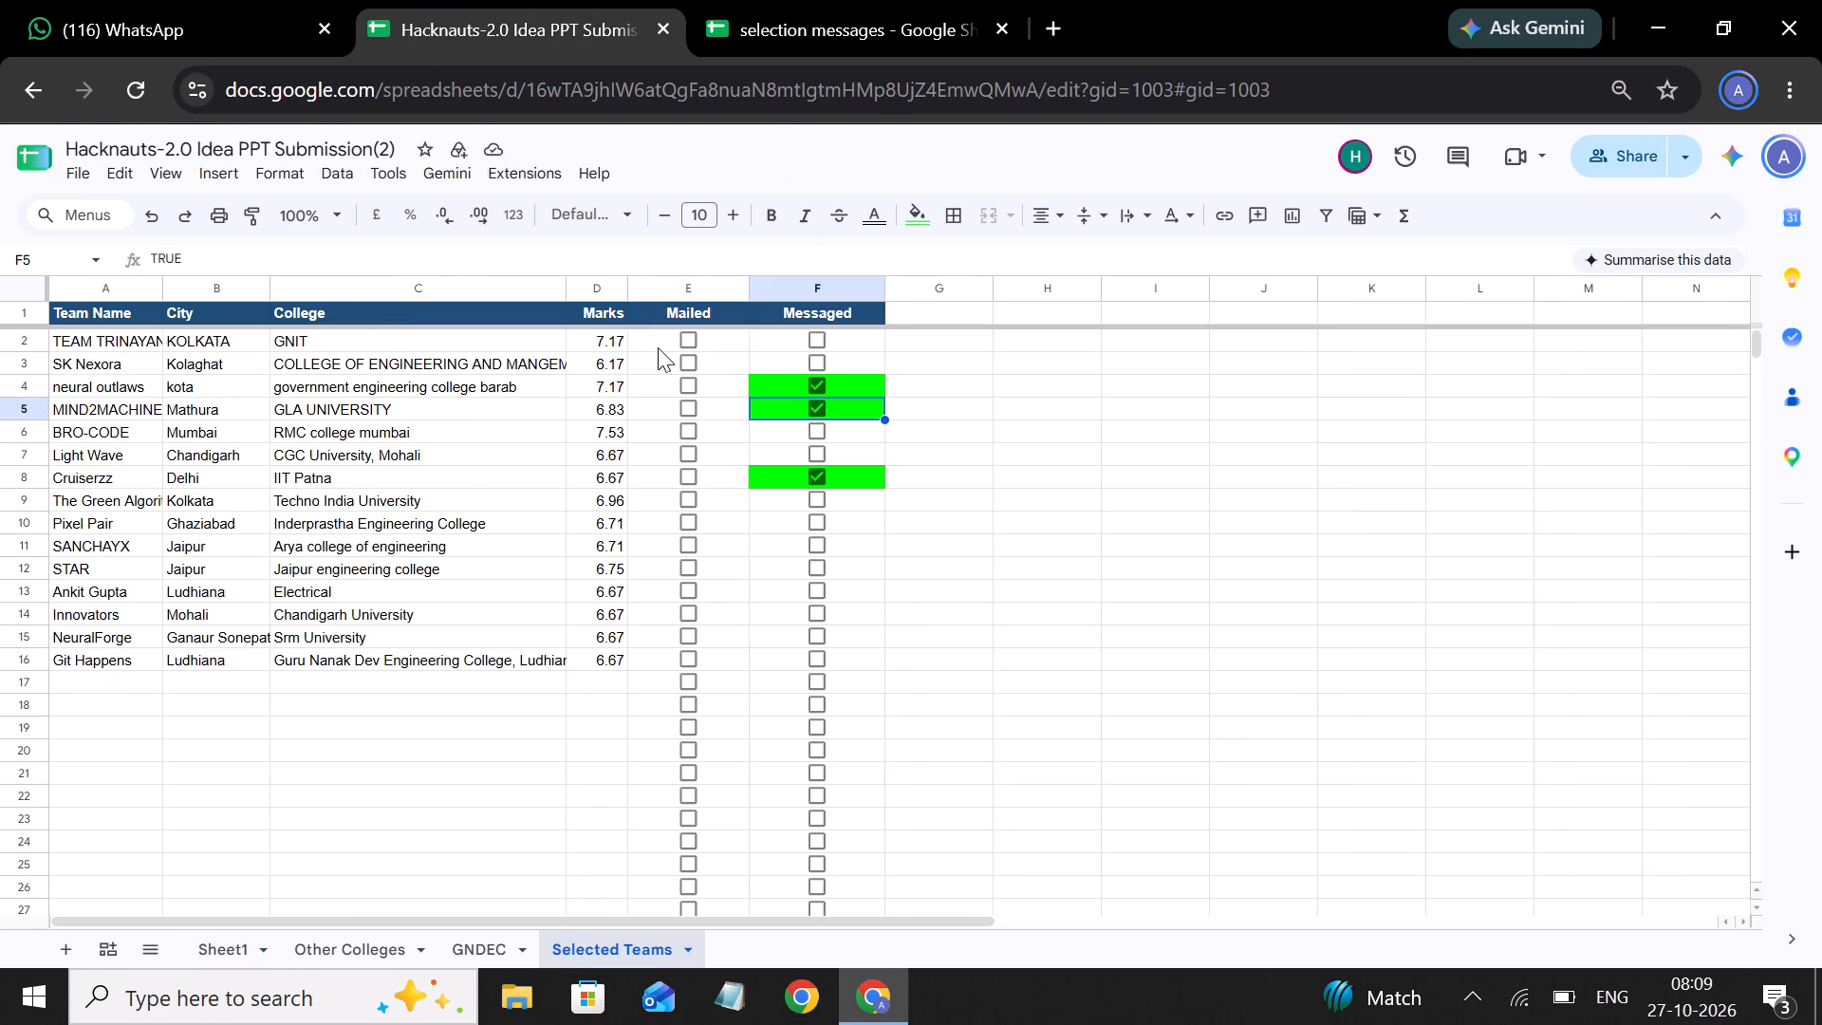
left_click(809, 364)
left_click(770, 0)
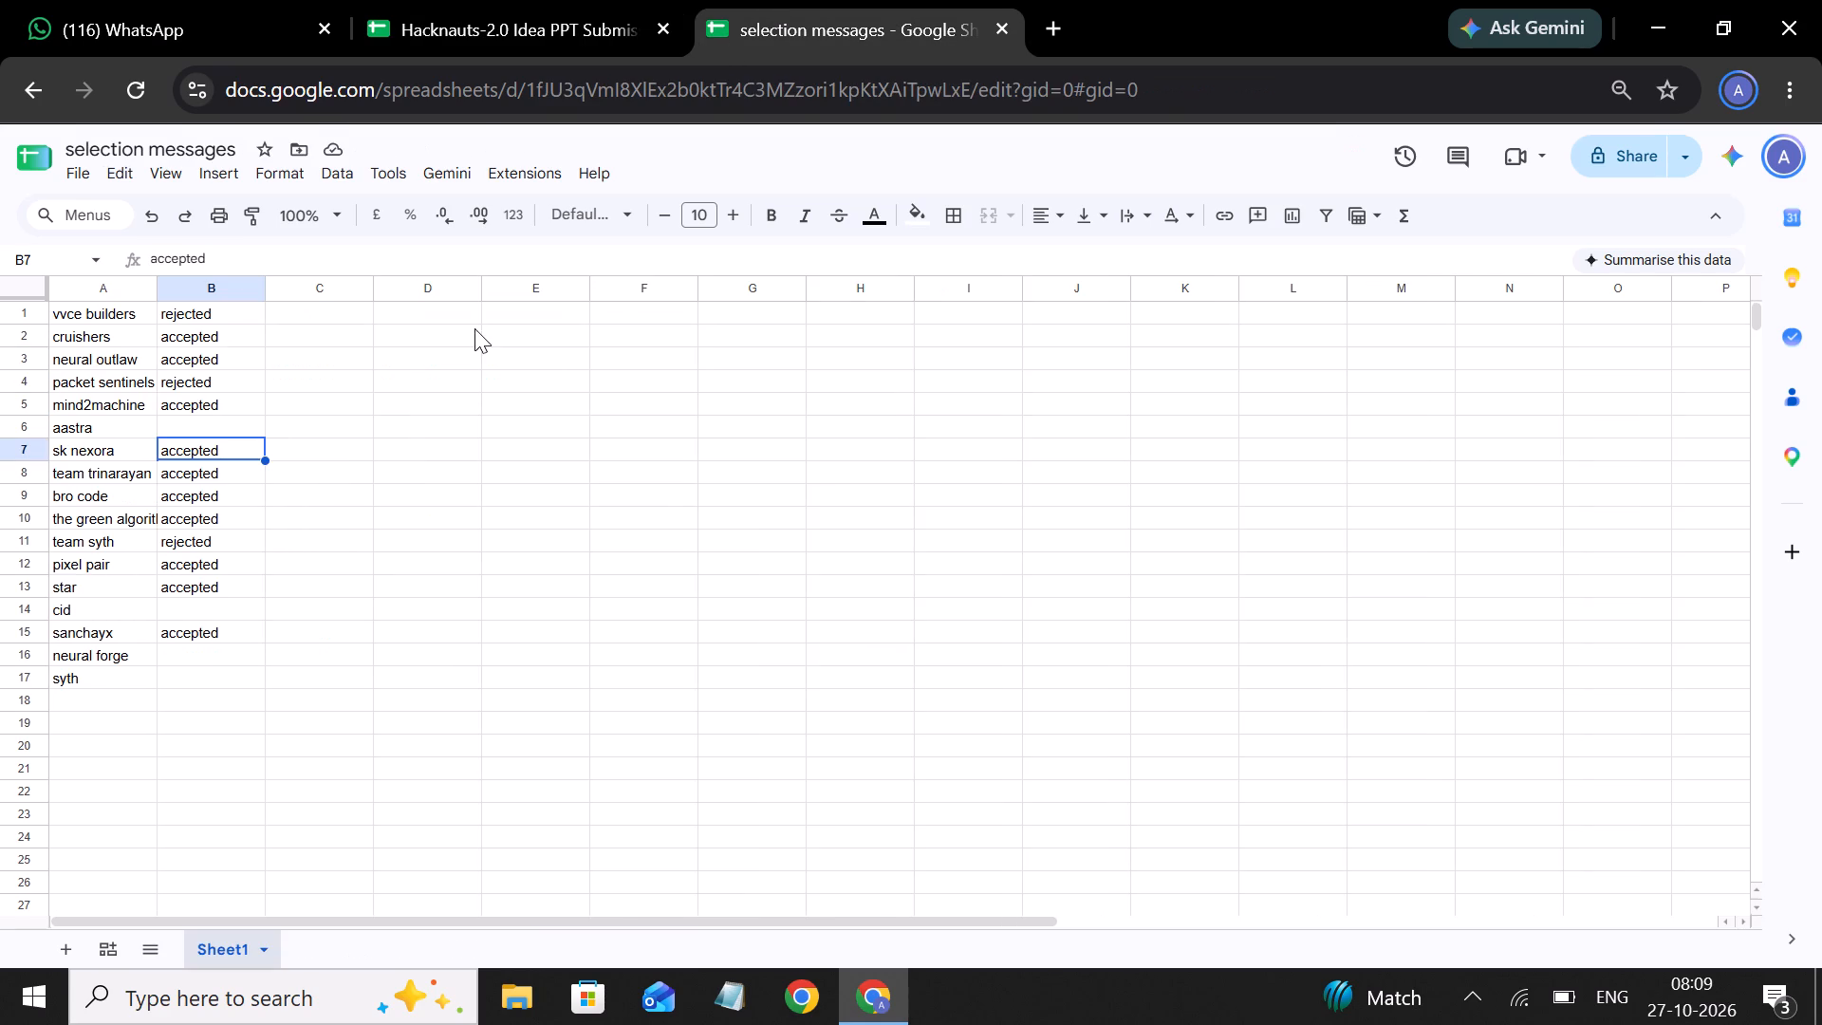
left_click(469, 0)
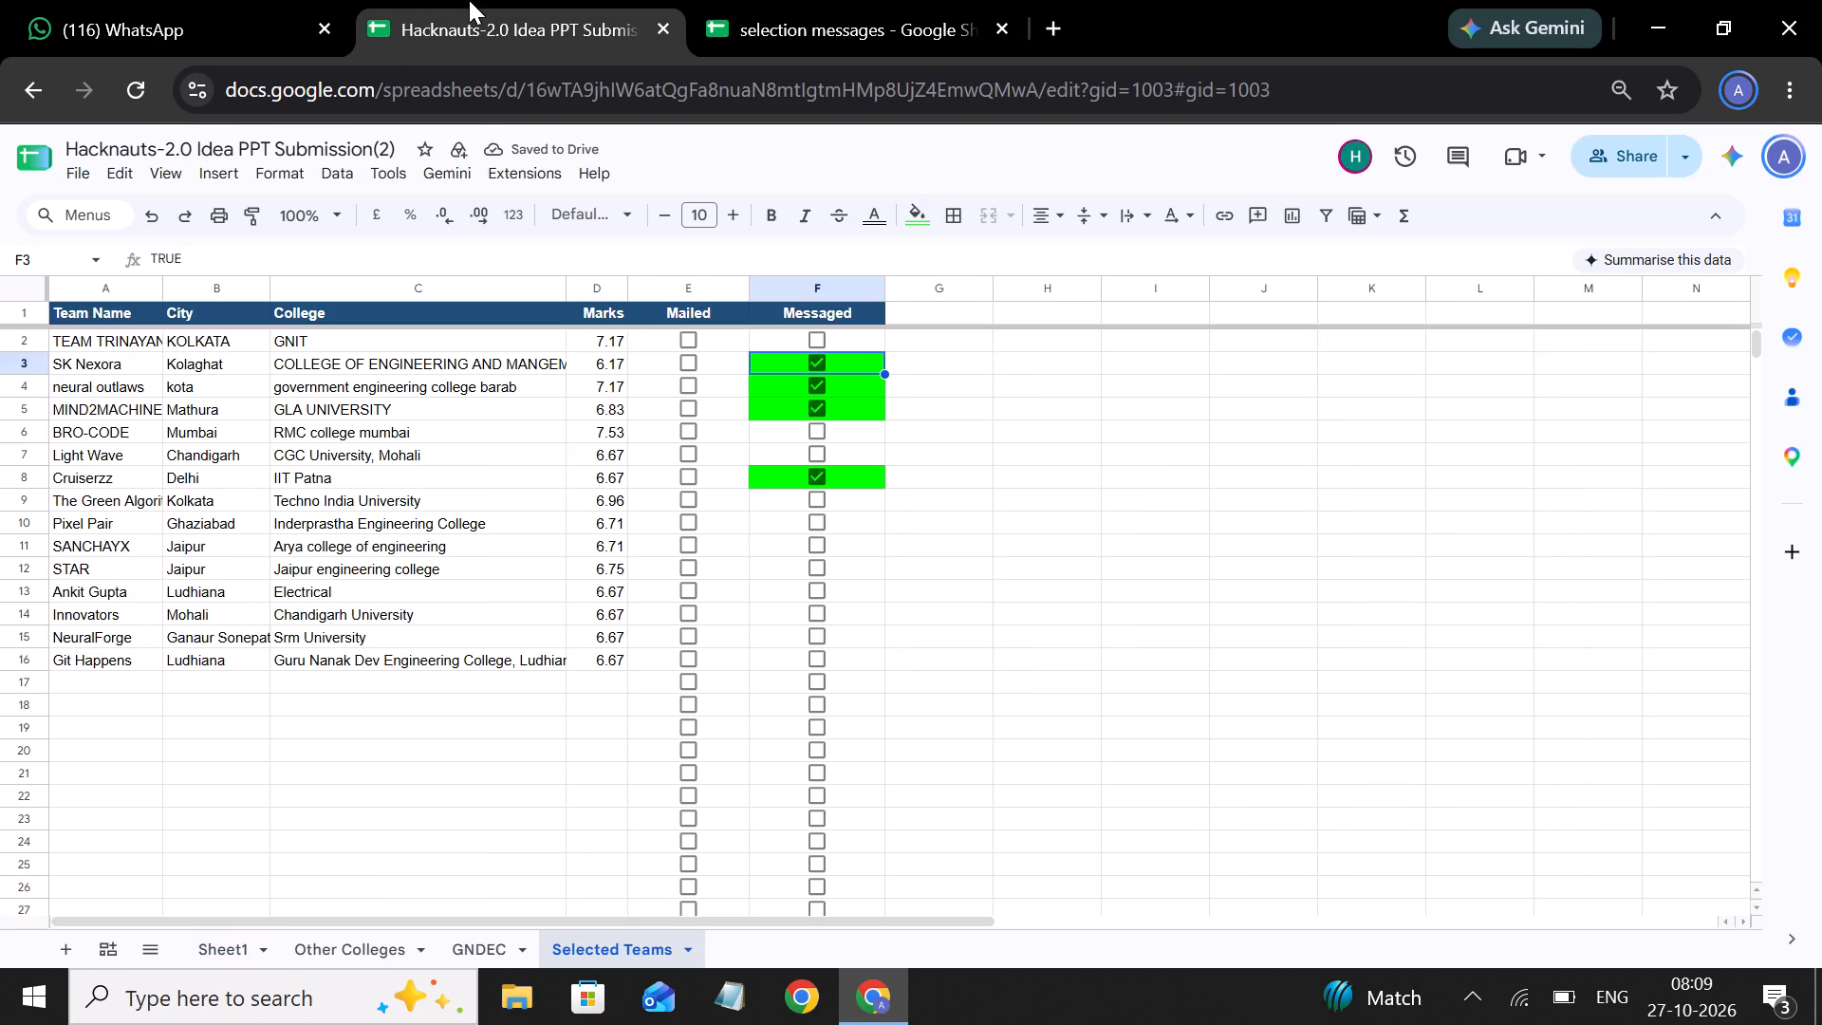
left_click(813, 340)
left_click(829, 25)
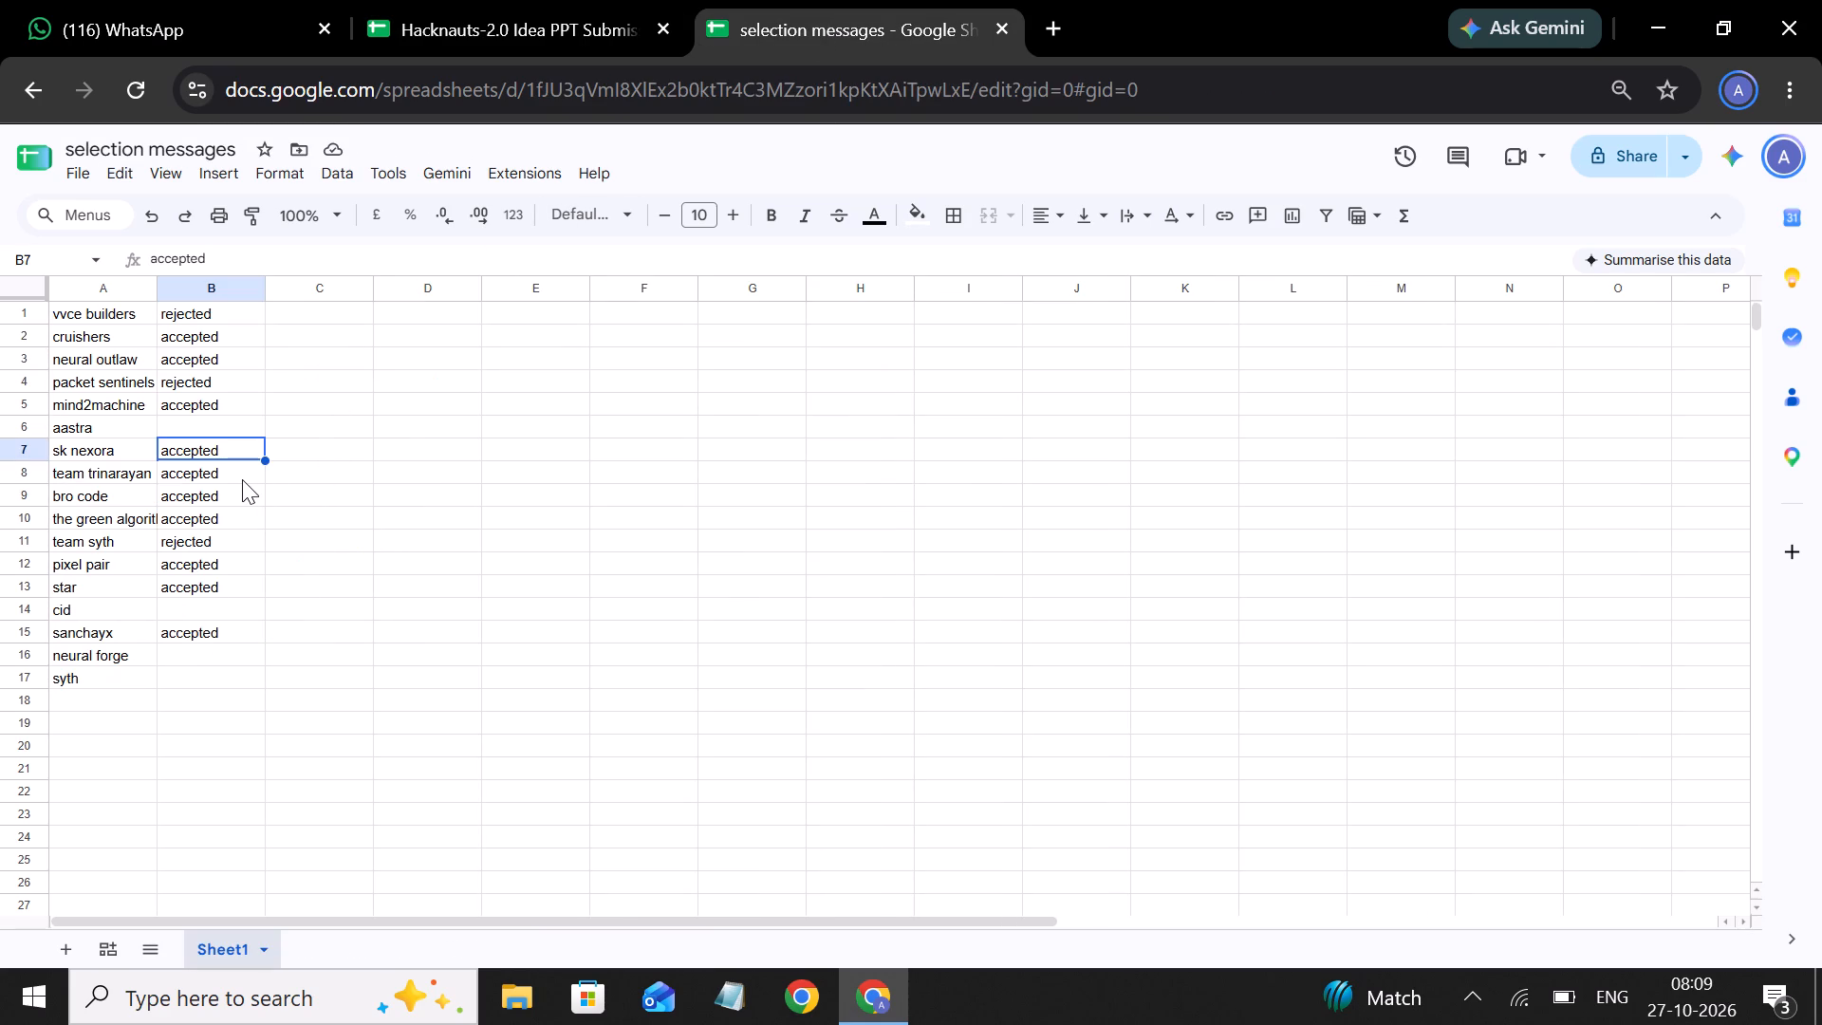
left_click(513, 0)
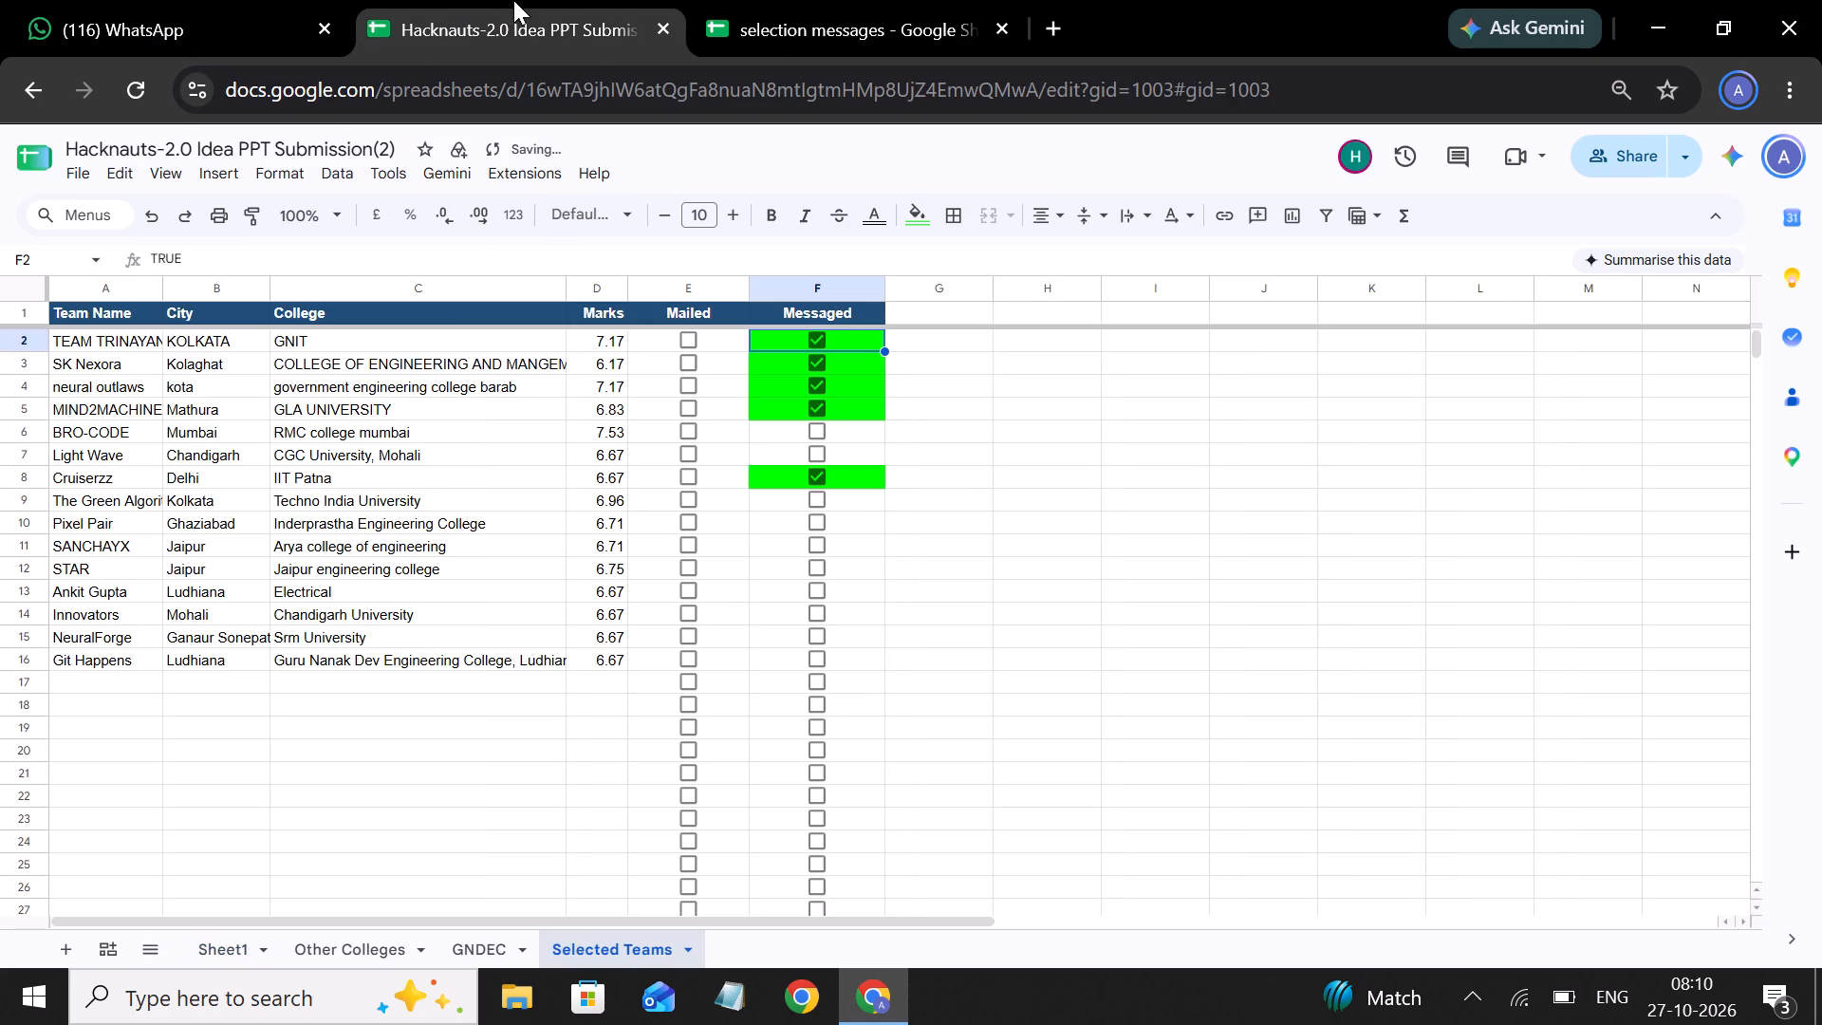
left_click(816, 428)
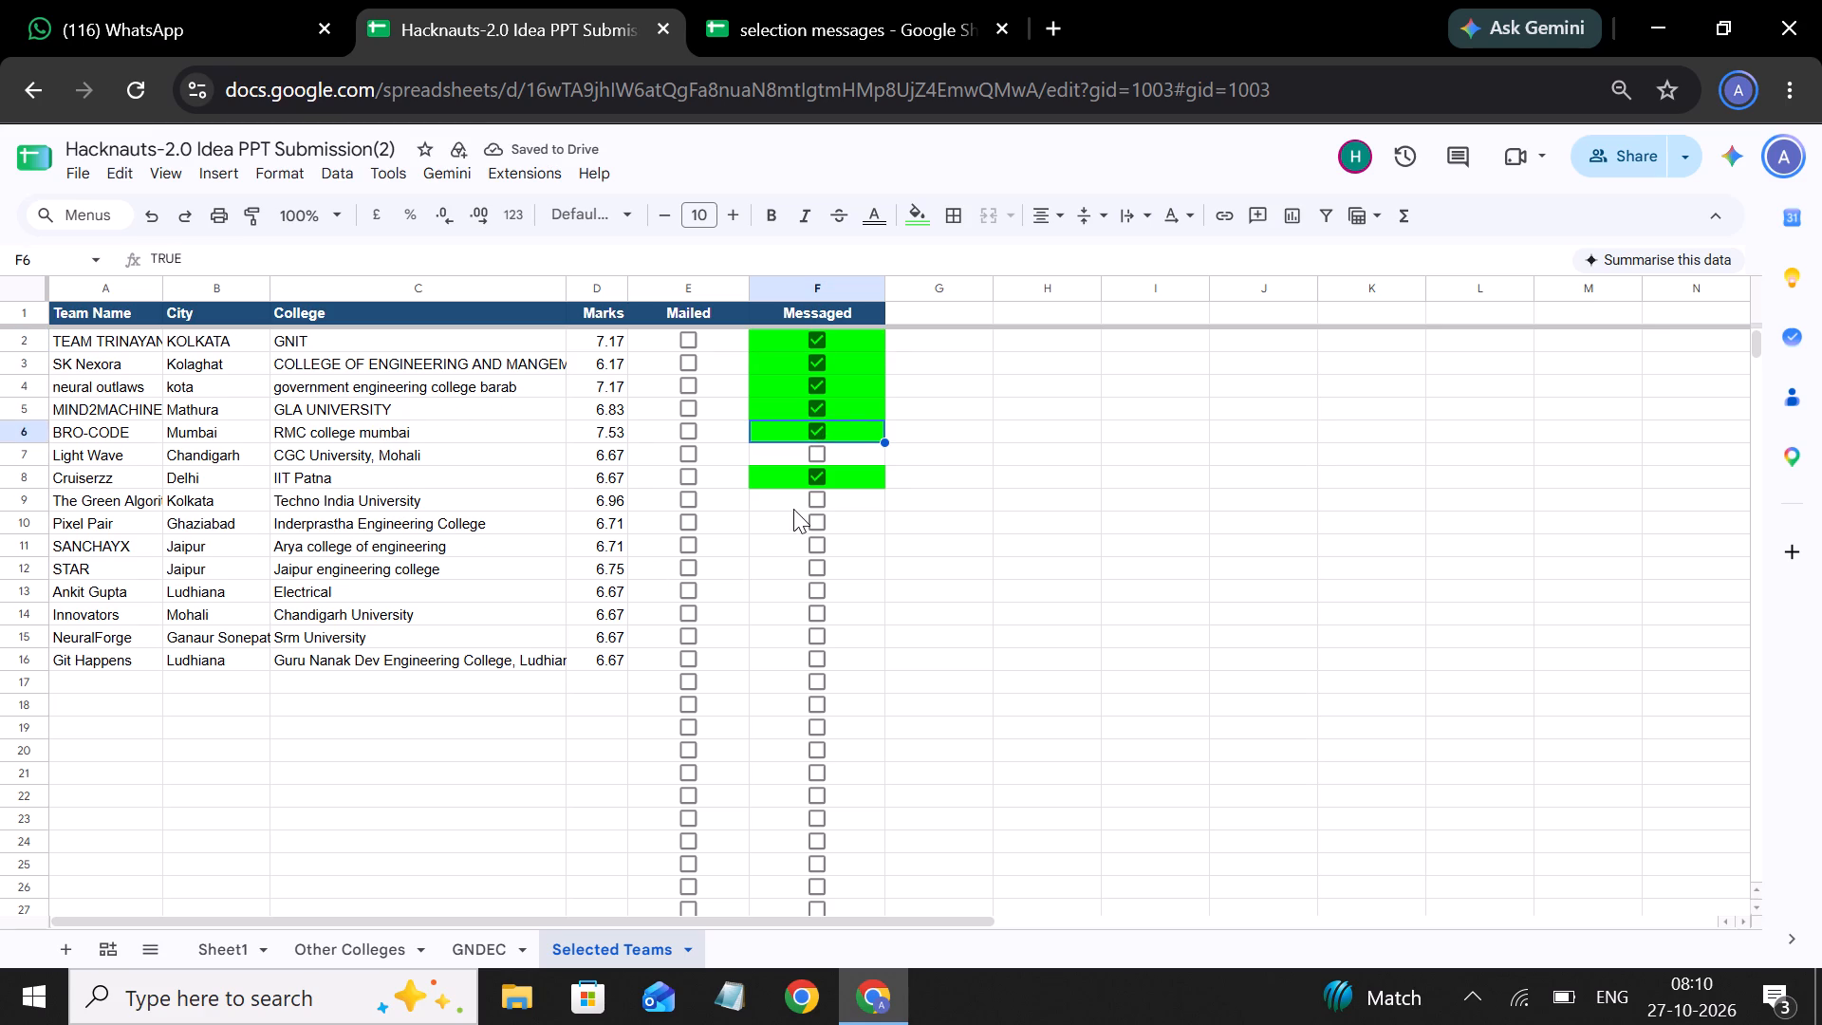
left_click(818, 497)
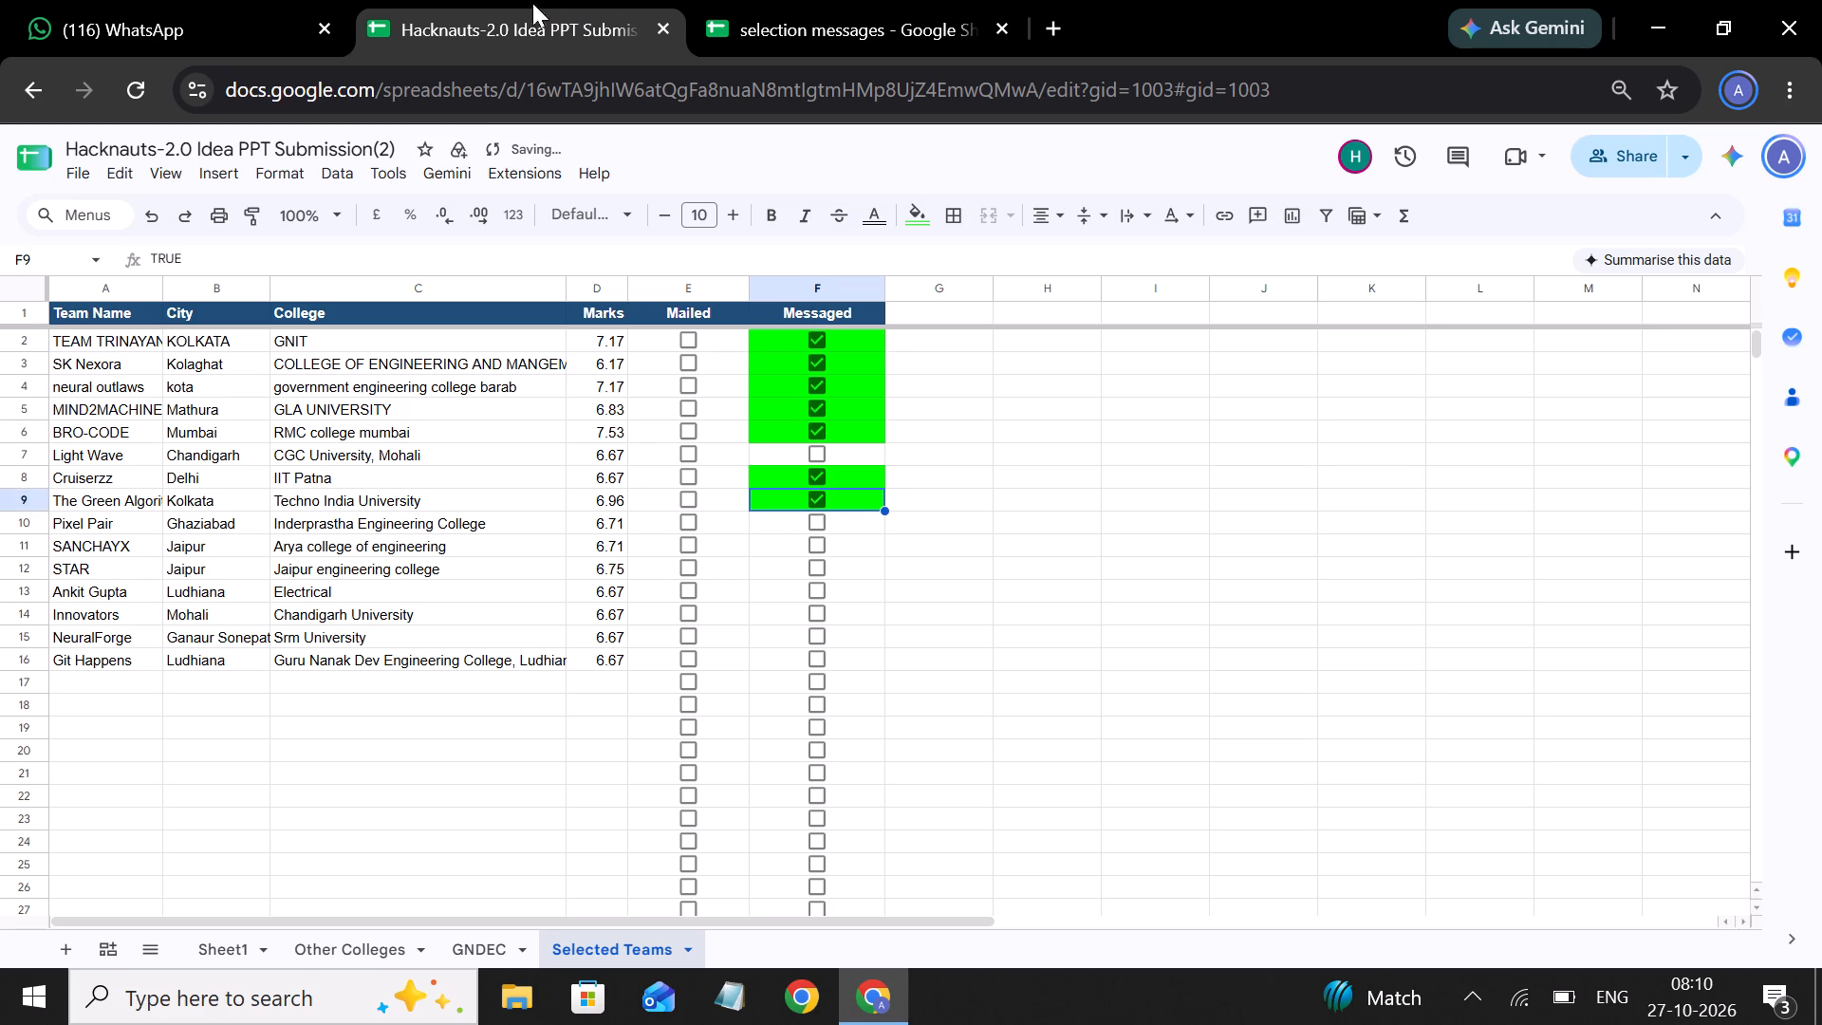
Tick Messaged for Pixel Pair, STAR and SANCHAYX in Selected Teams, checking them against the accepted entries in selection messages.
left_click(782, 19)
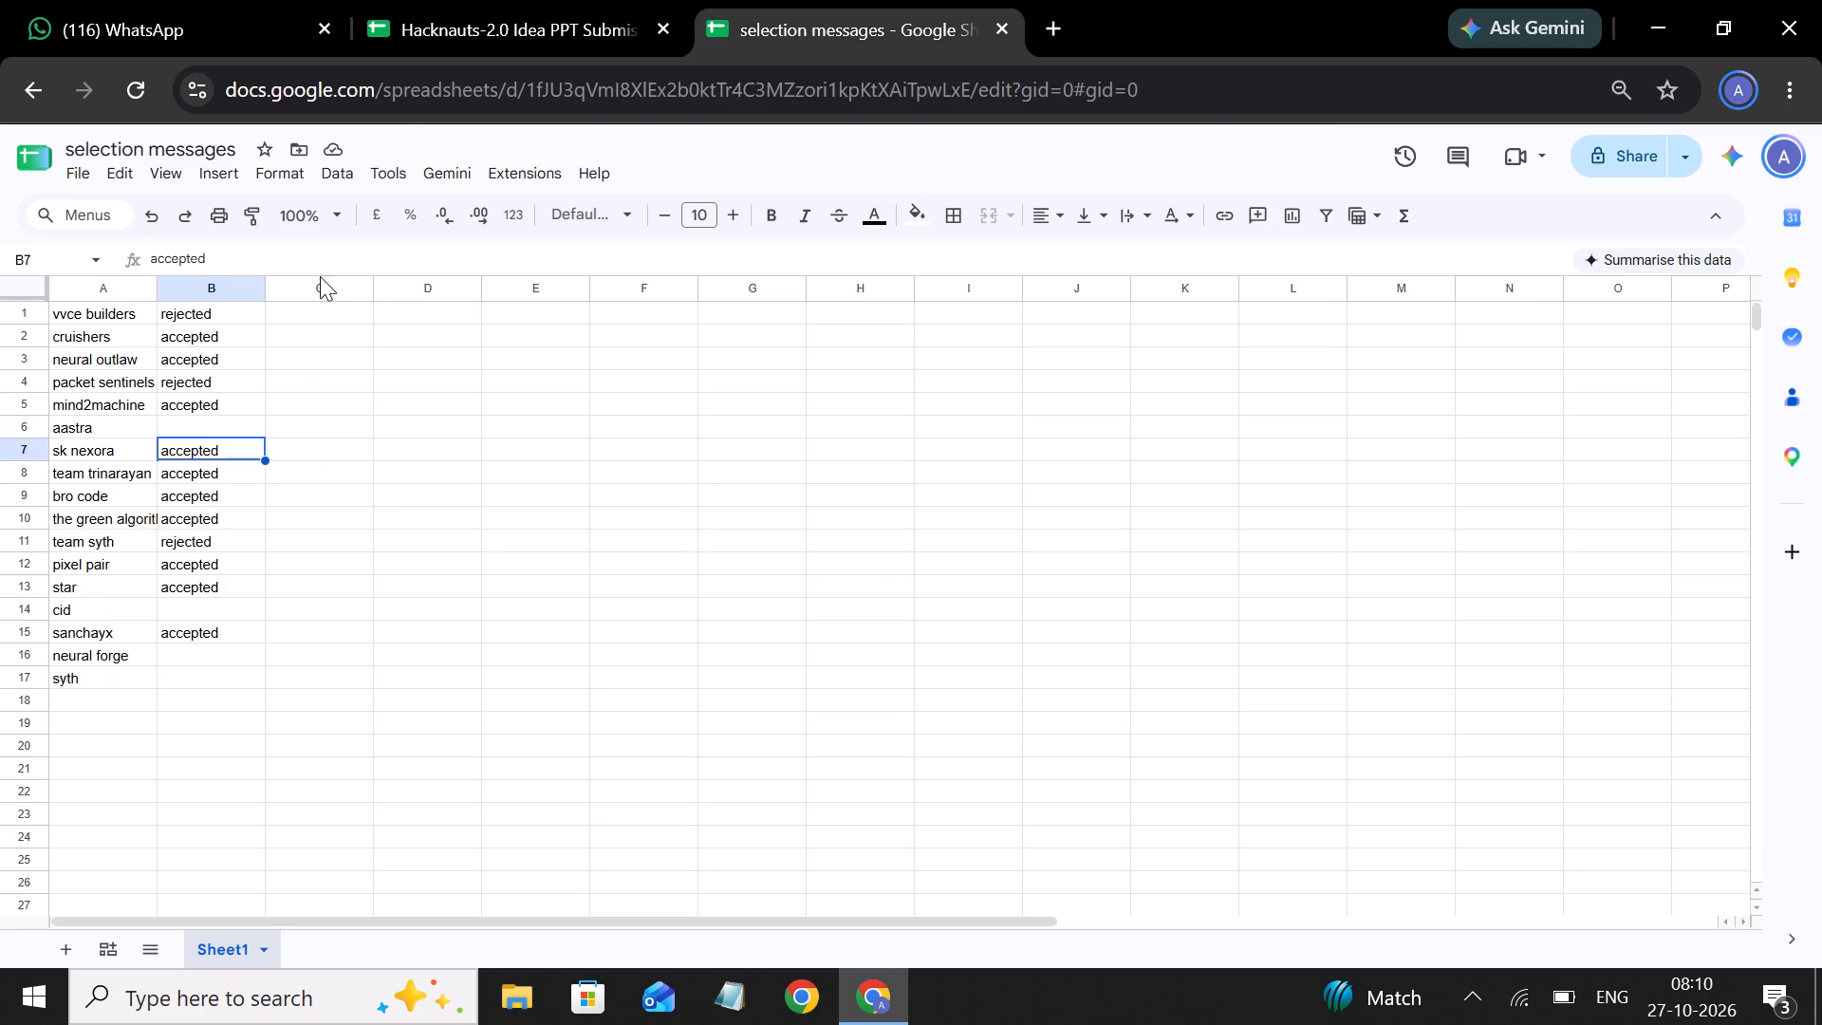
left_click(511, 9)
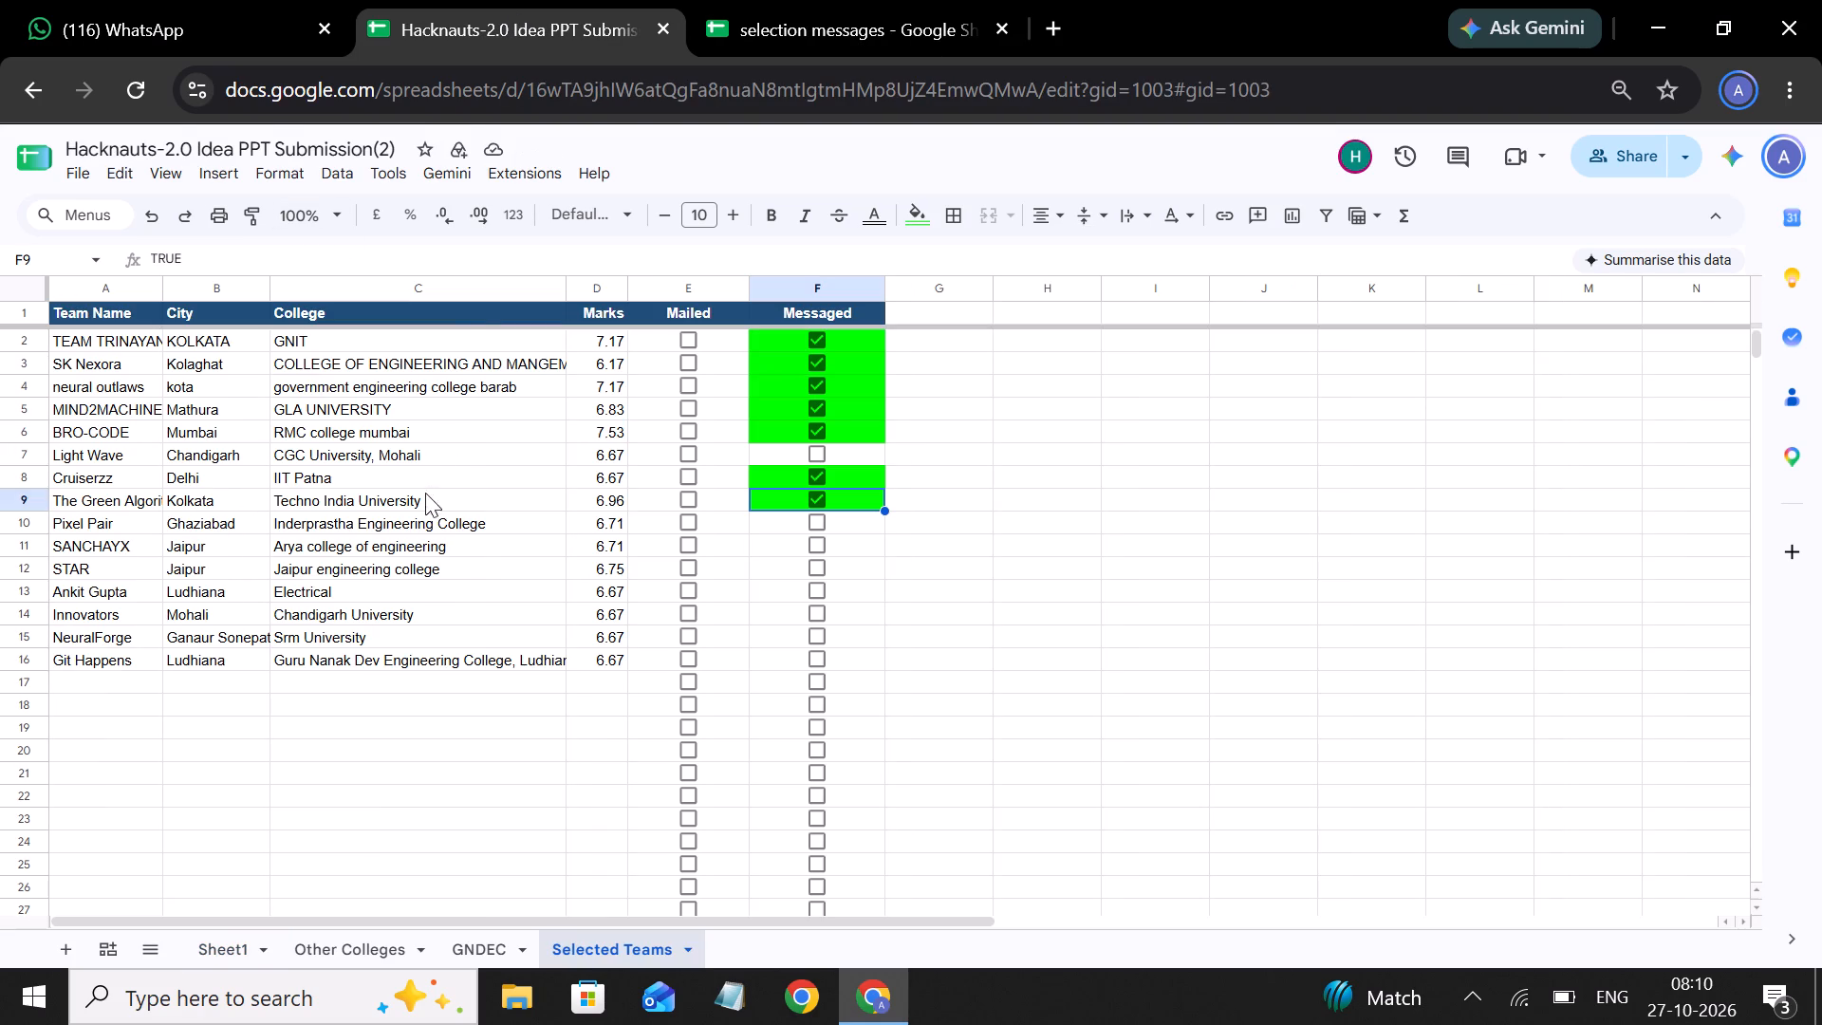
left_click(812, 524)
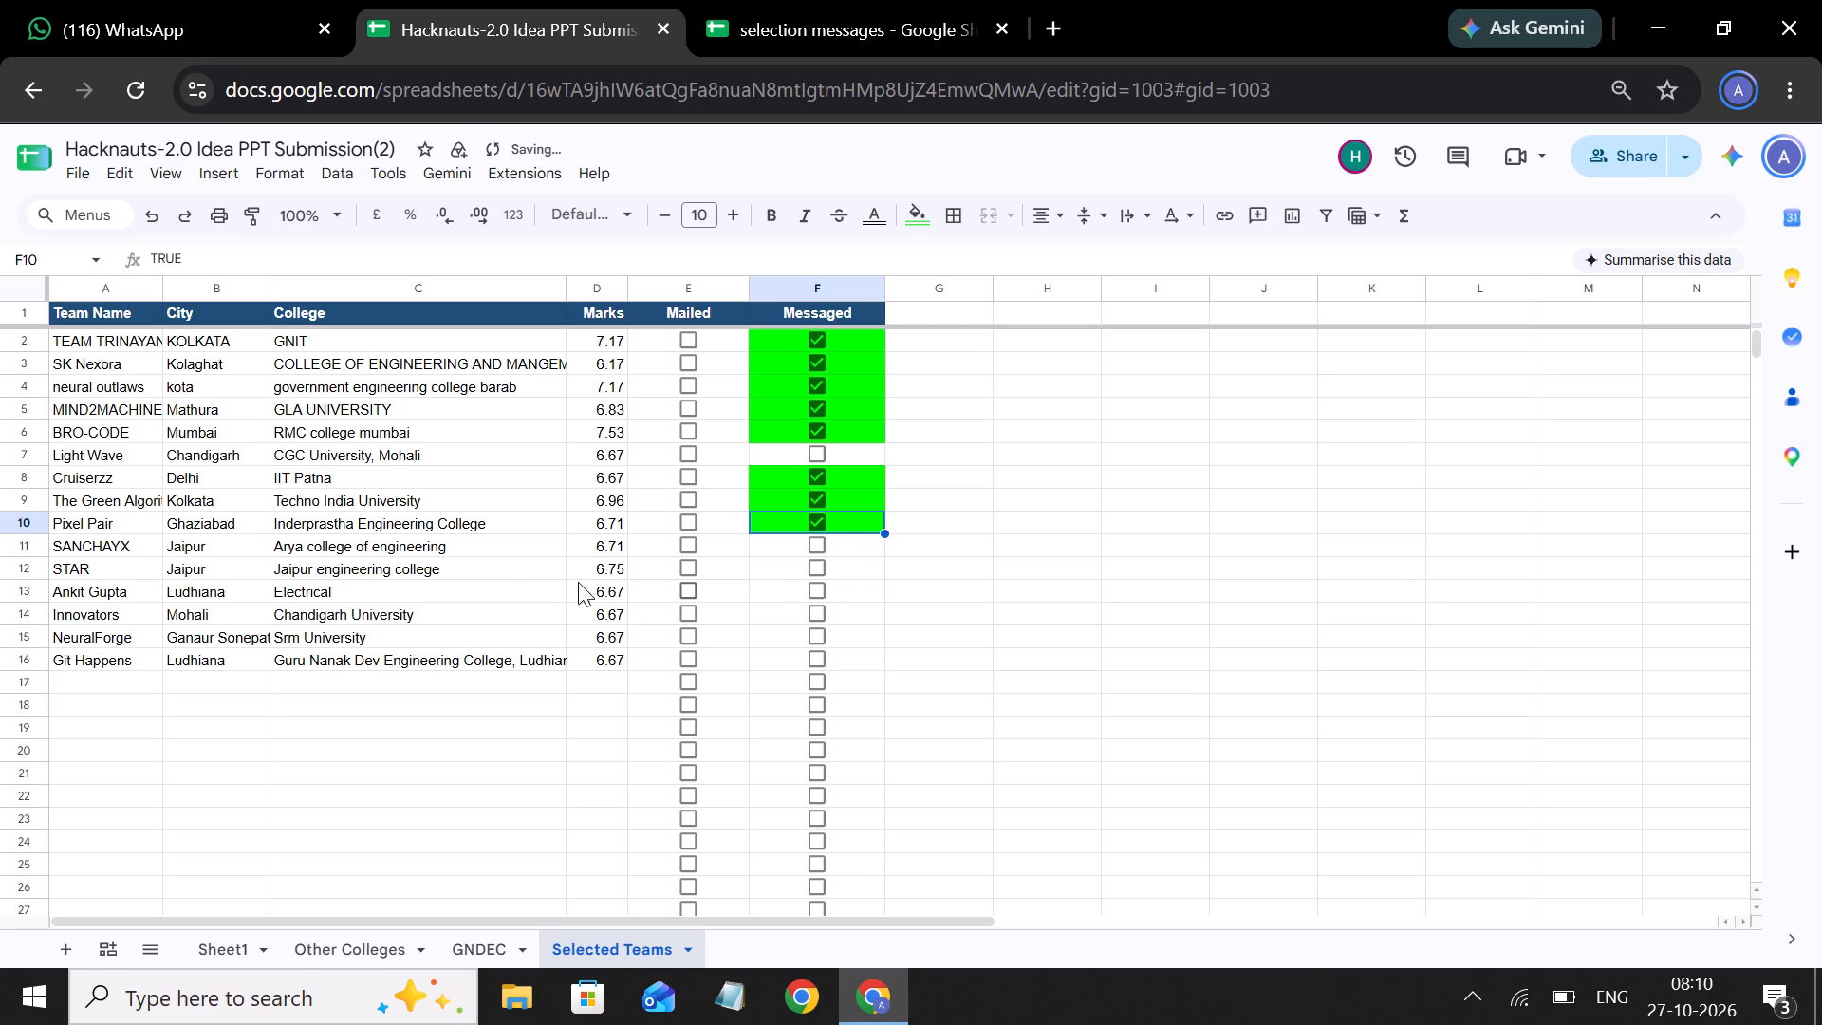
left_click(815, 565)
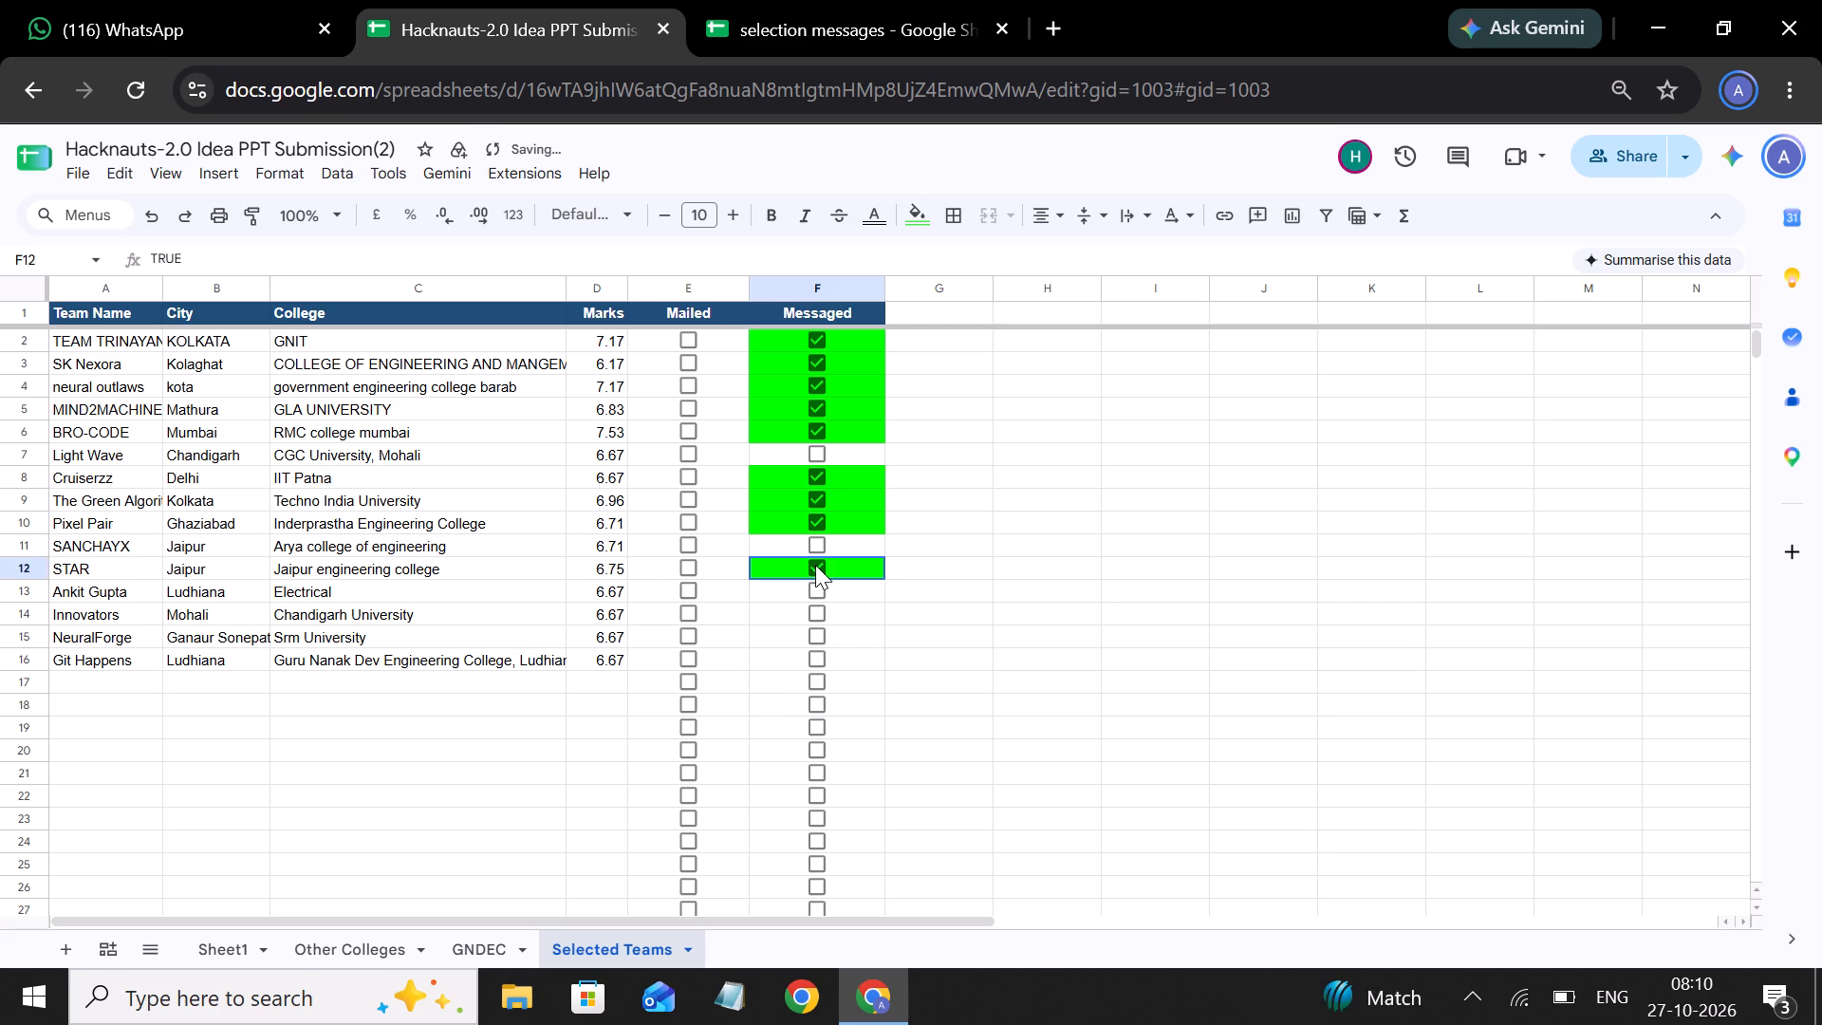
left_click(777, 21)
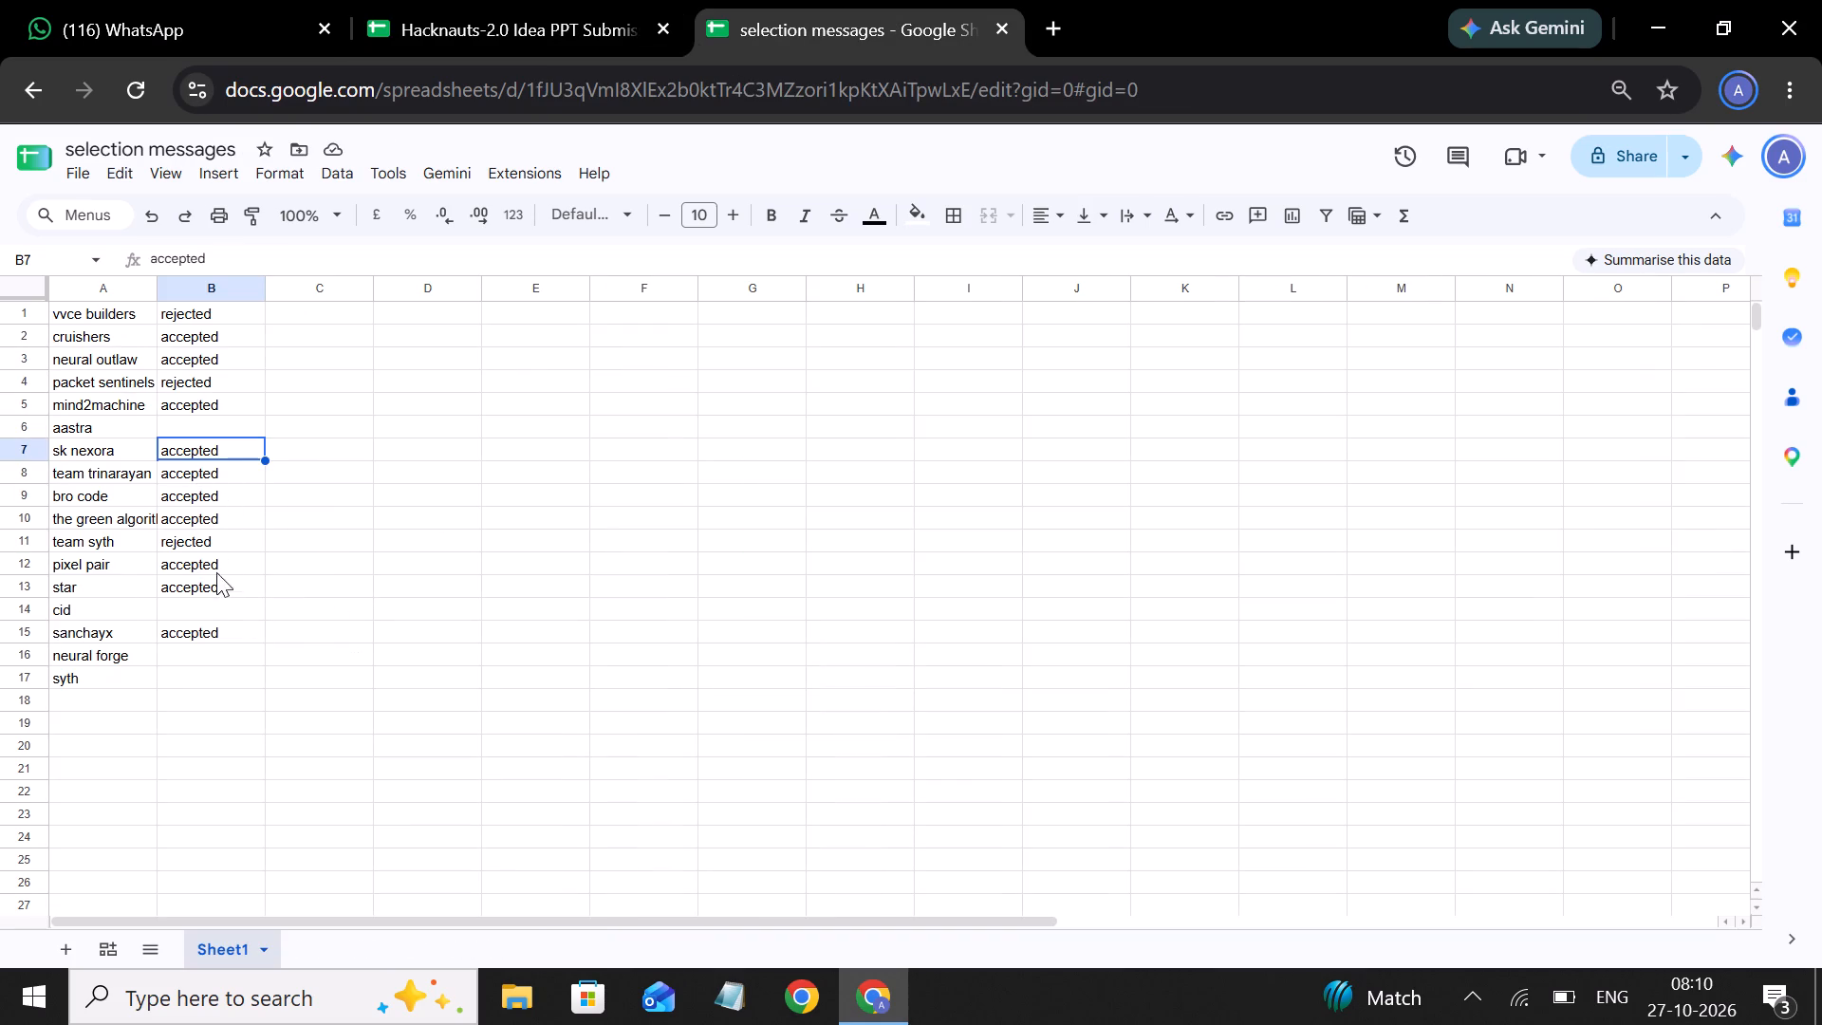
left_click(216, 626)
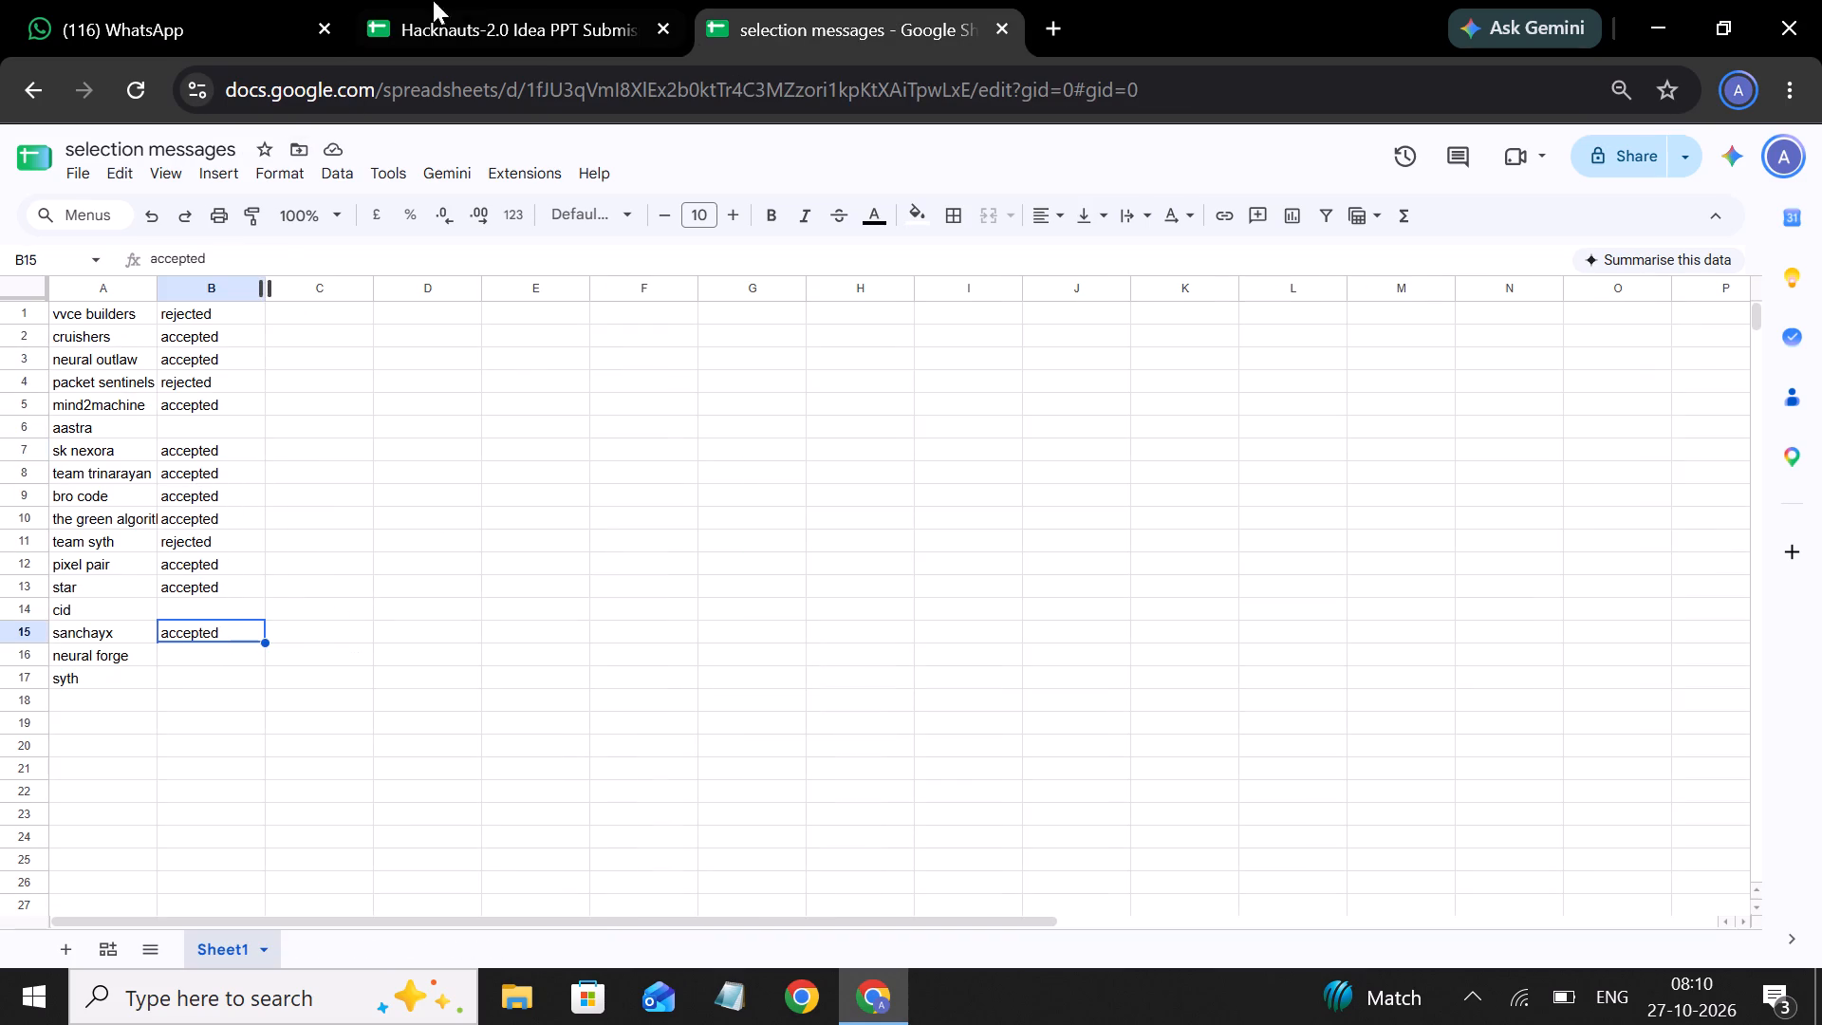
left_click(521, 2)
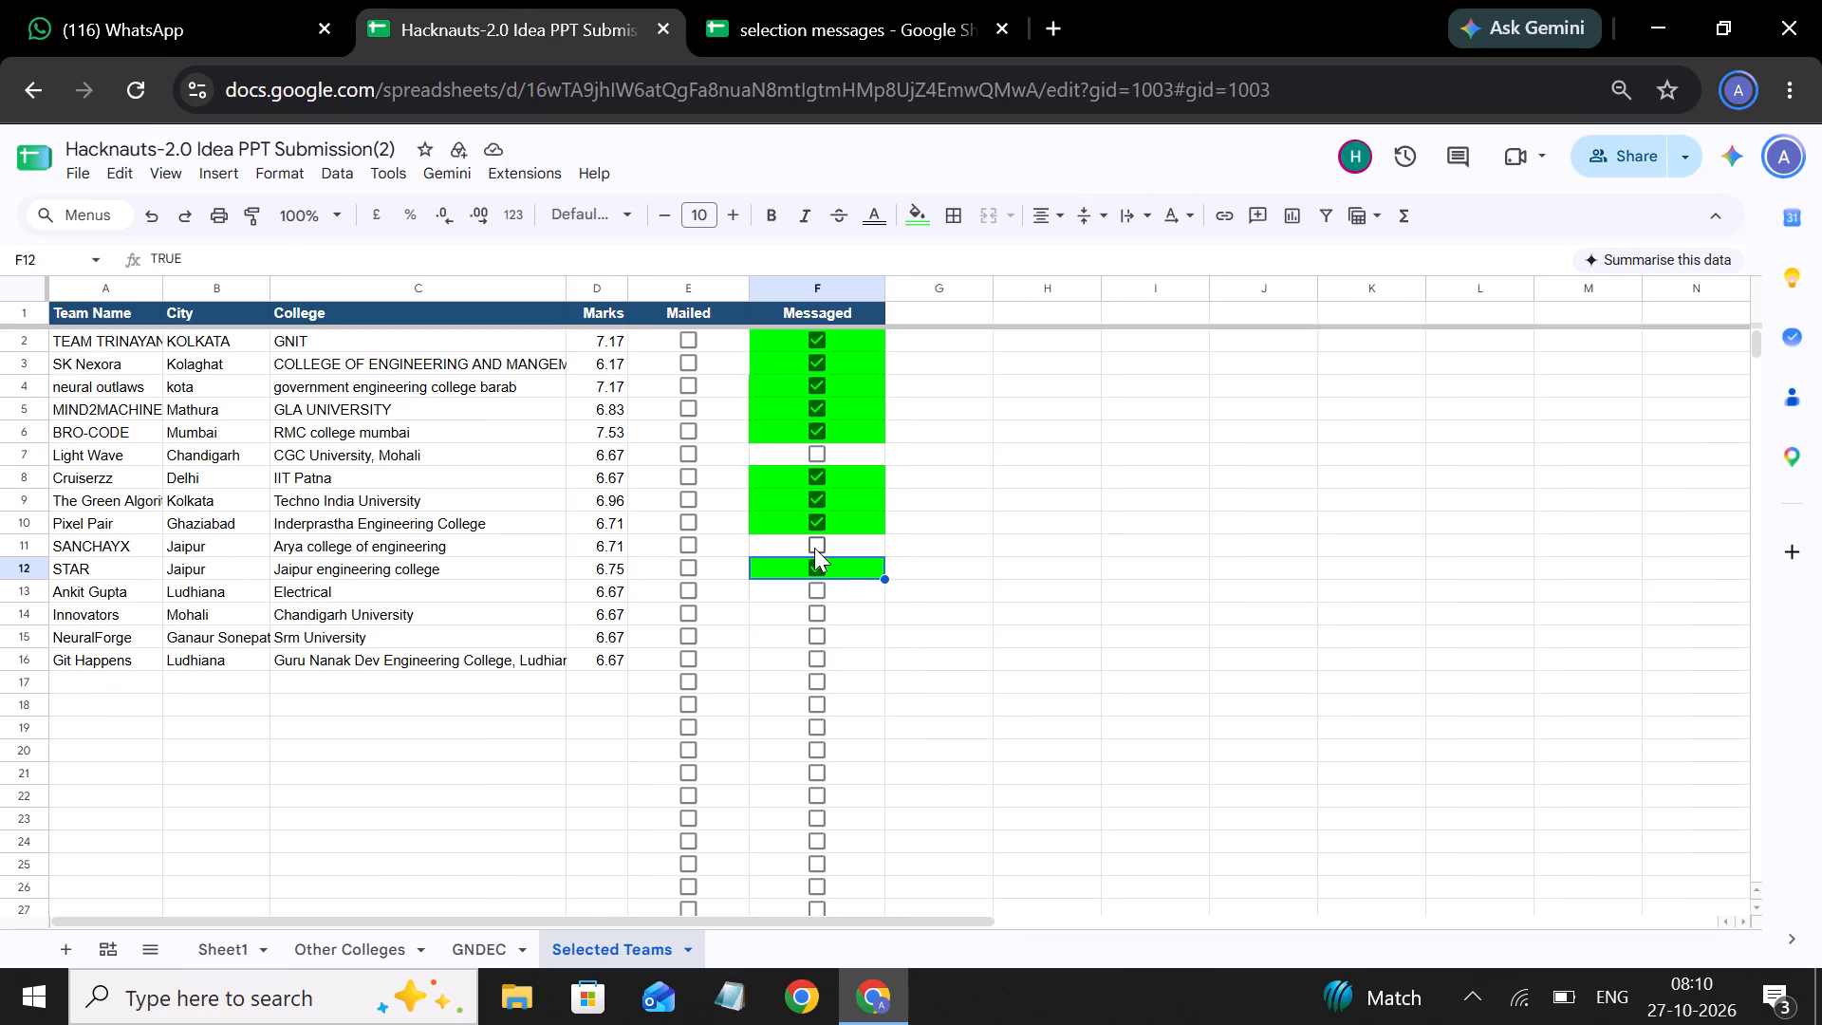
left_click(814, 548)
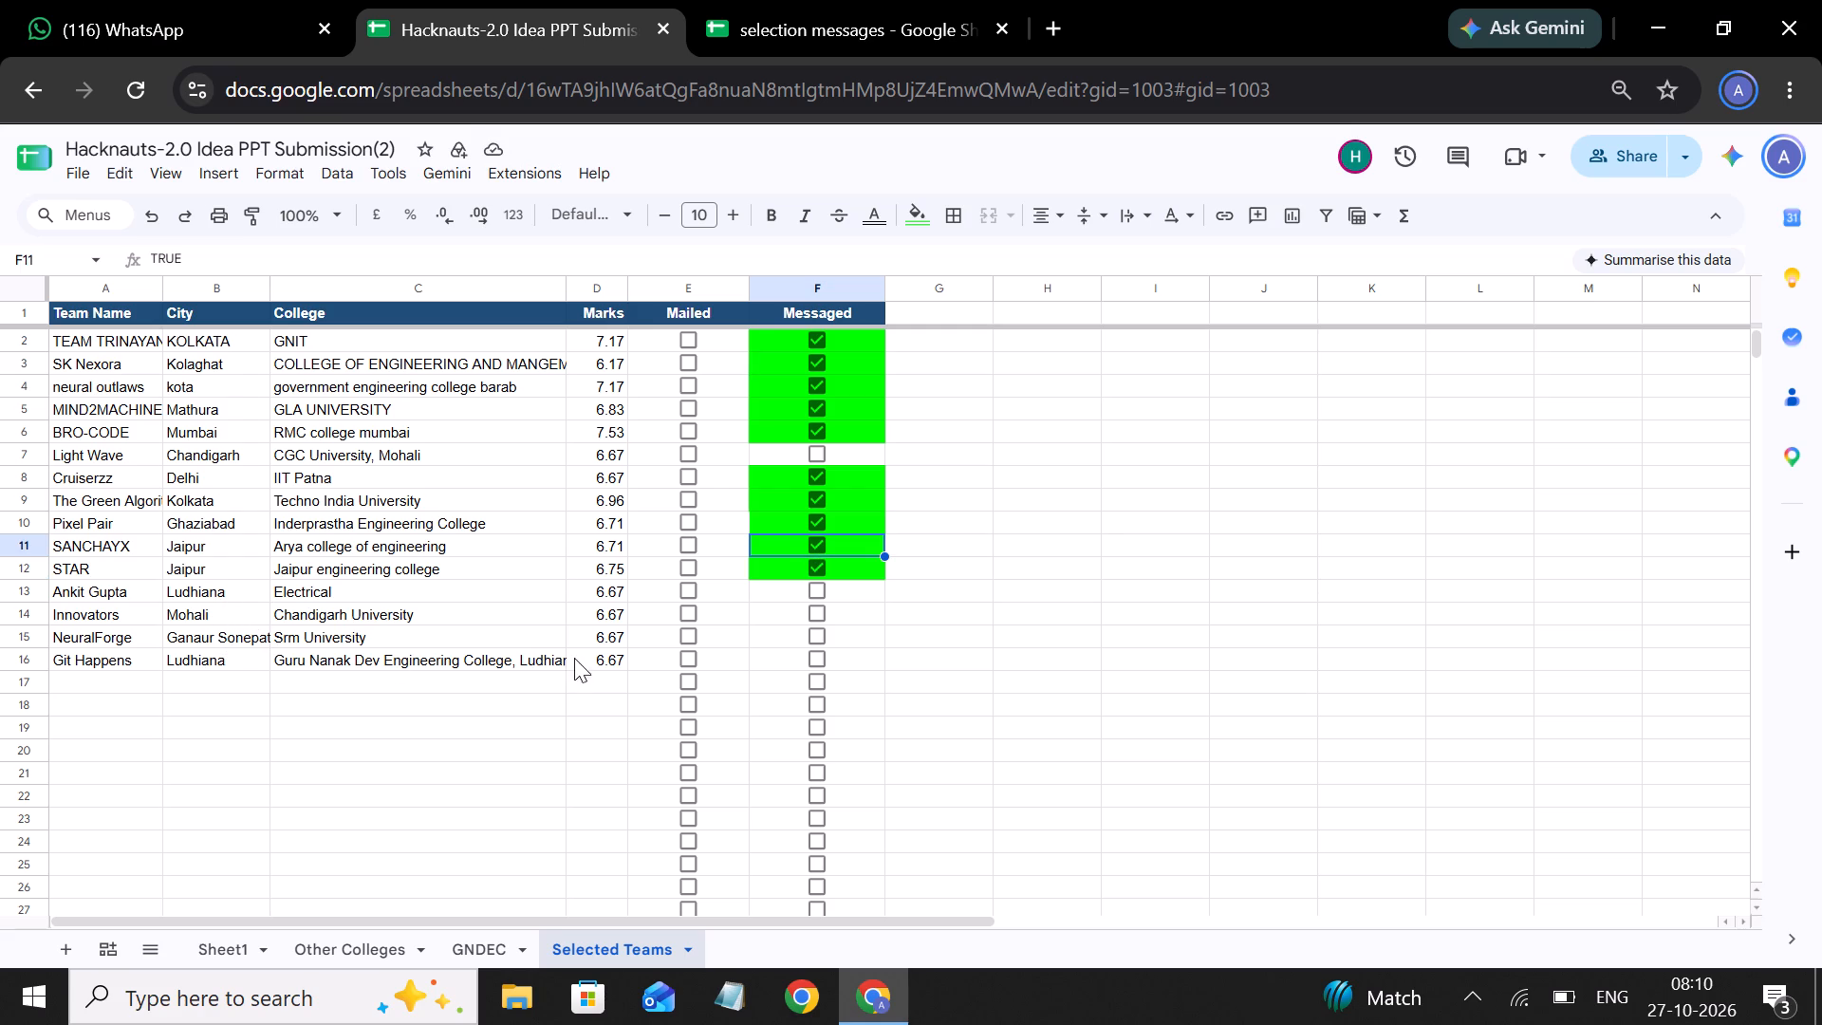
left_click(844, 3)
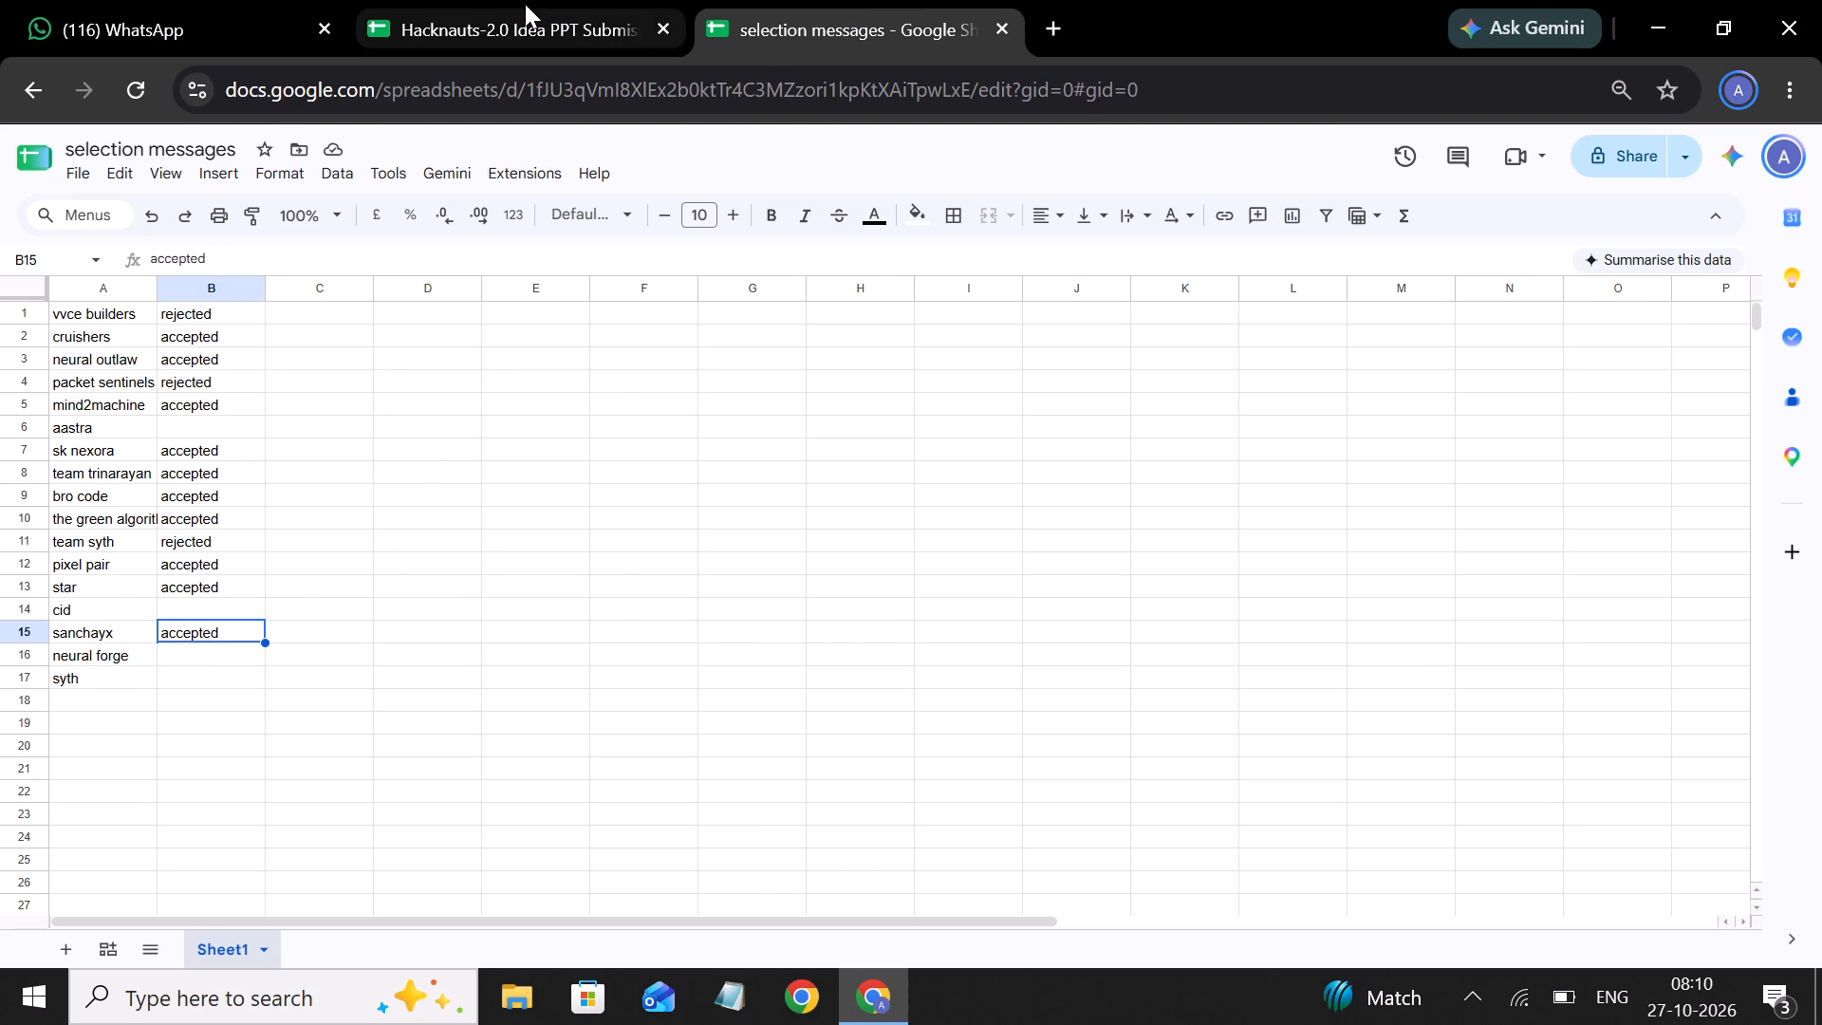
left_click(525, 4)
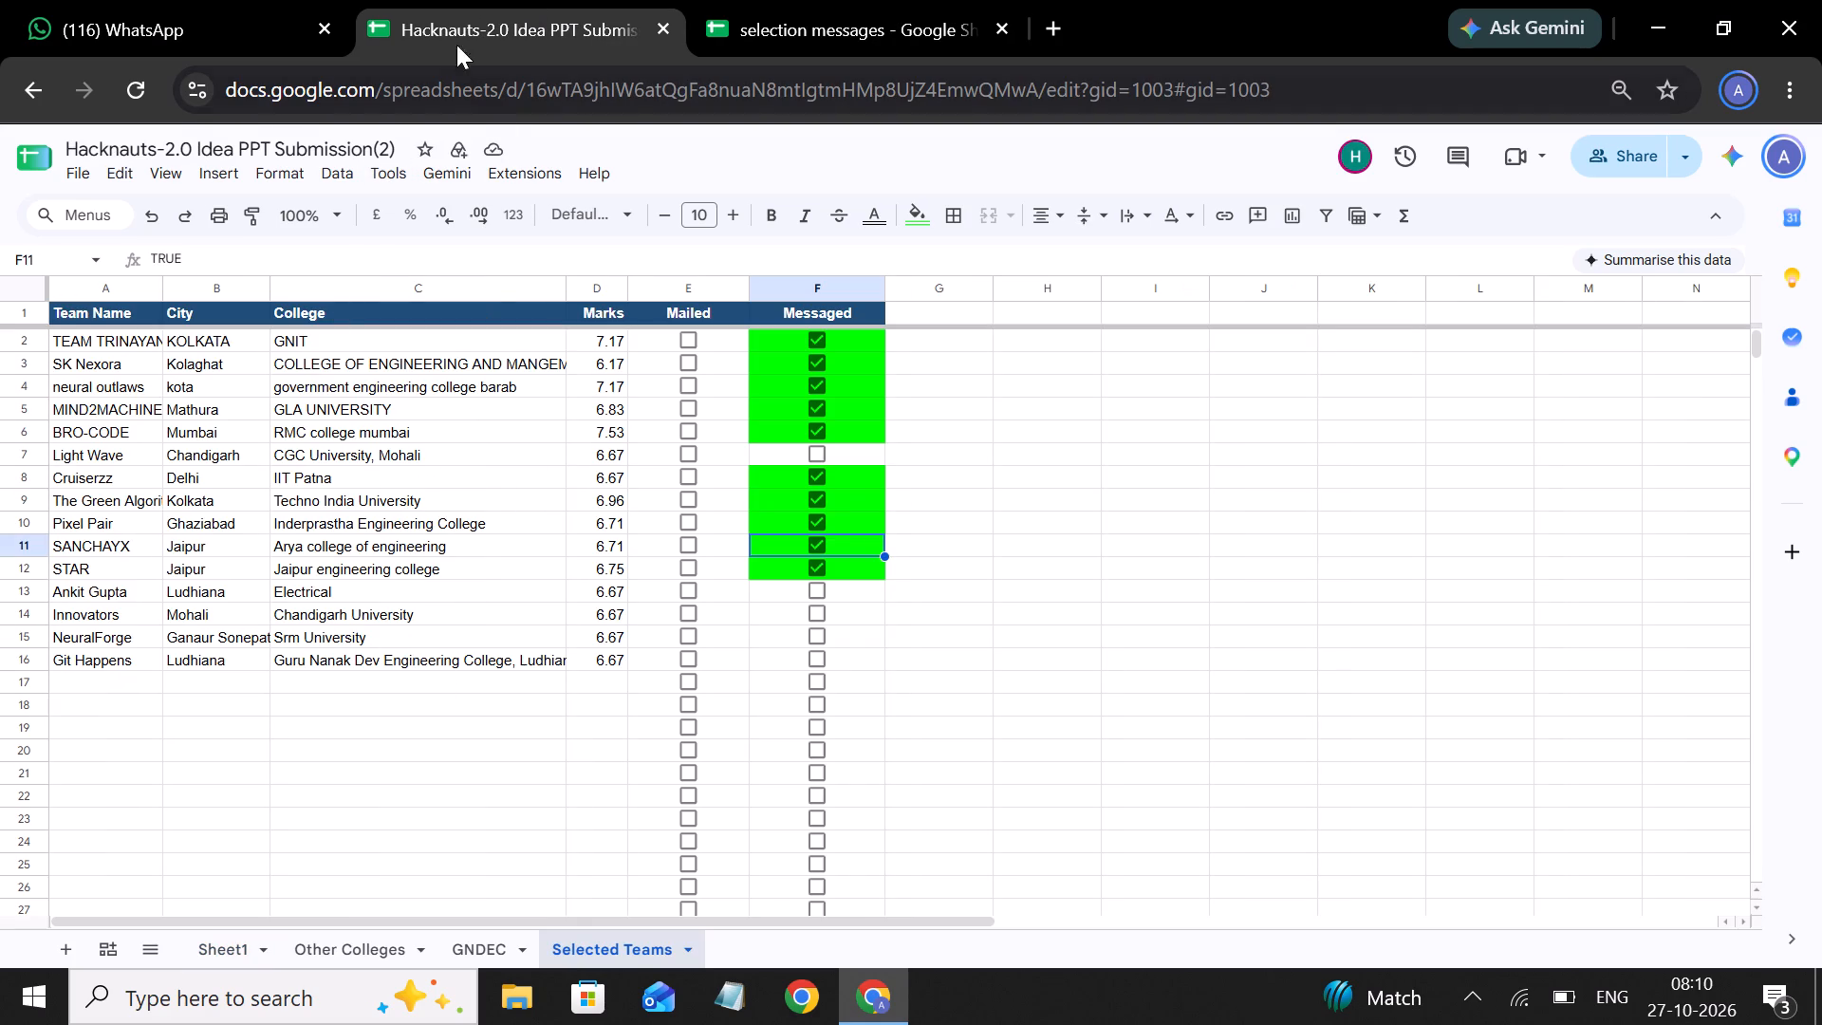
Review the team columns and averages on the Other Colleges sheet, and check them against the team list in selection messages.
left_click(350, 947)
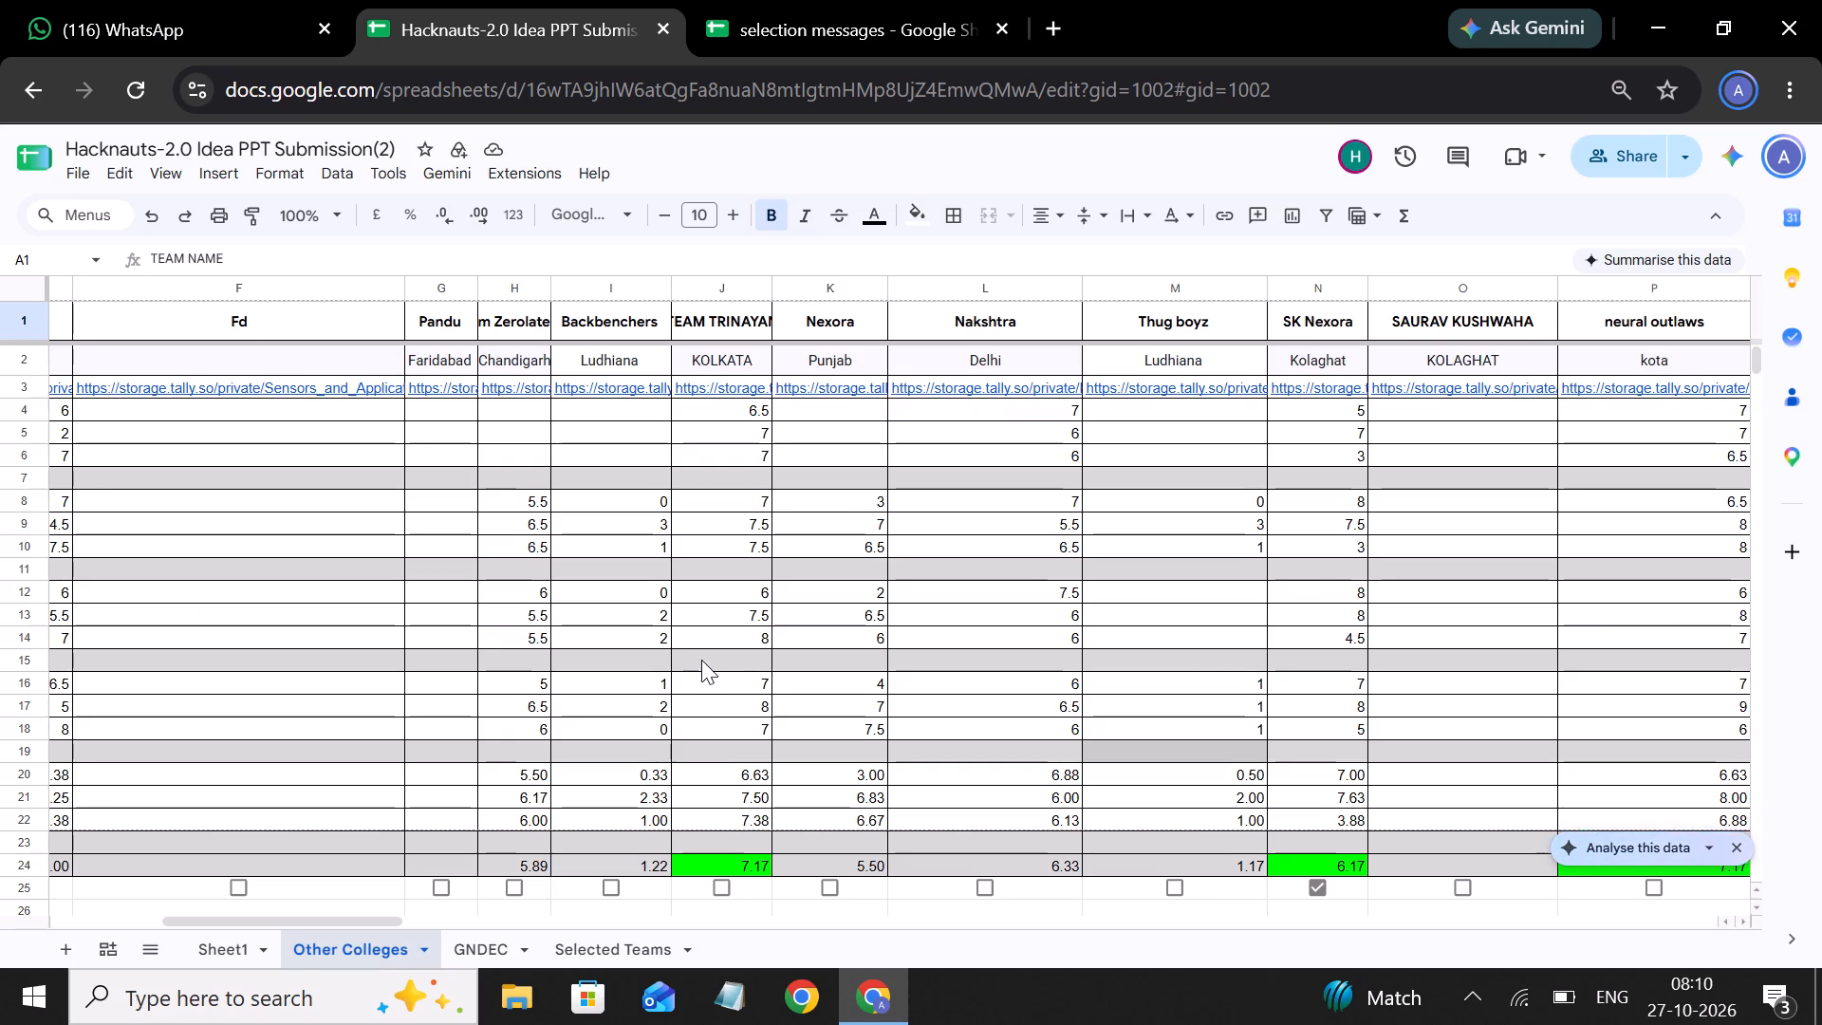
scroll(989, 616, "left", 4)
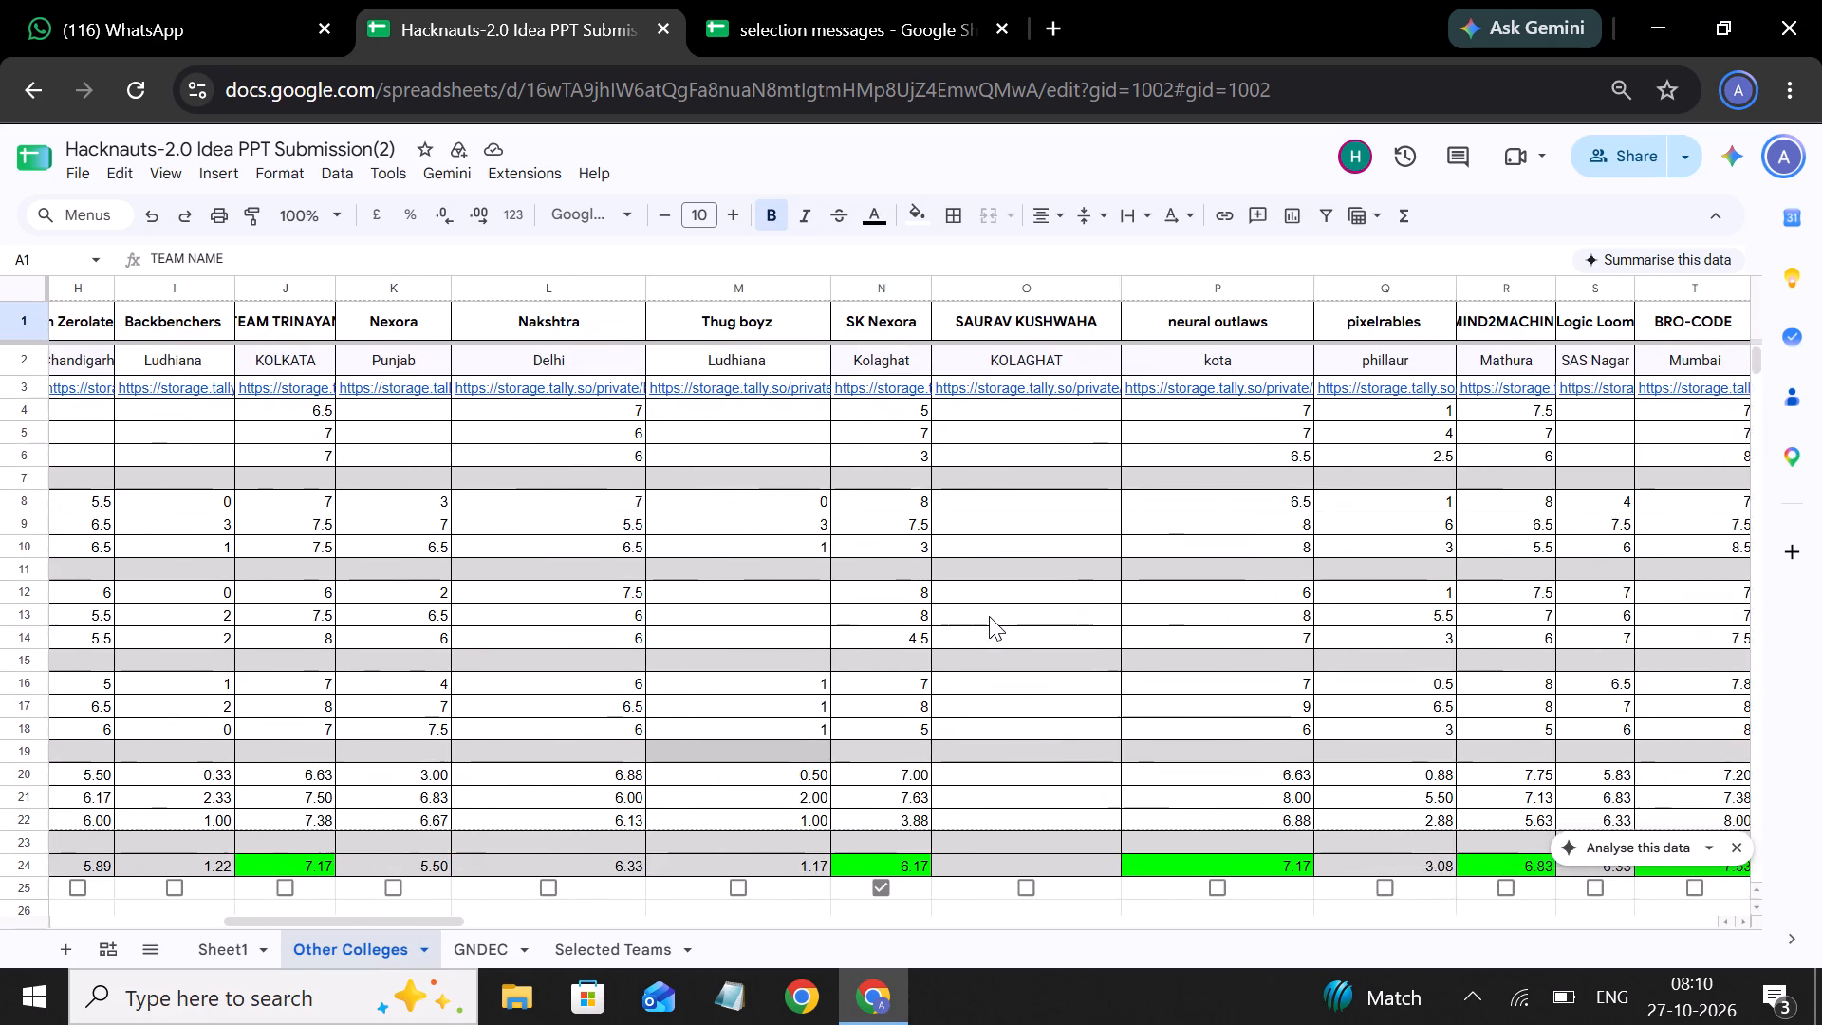
scroll(989, 616, "left", 6)
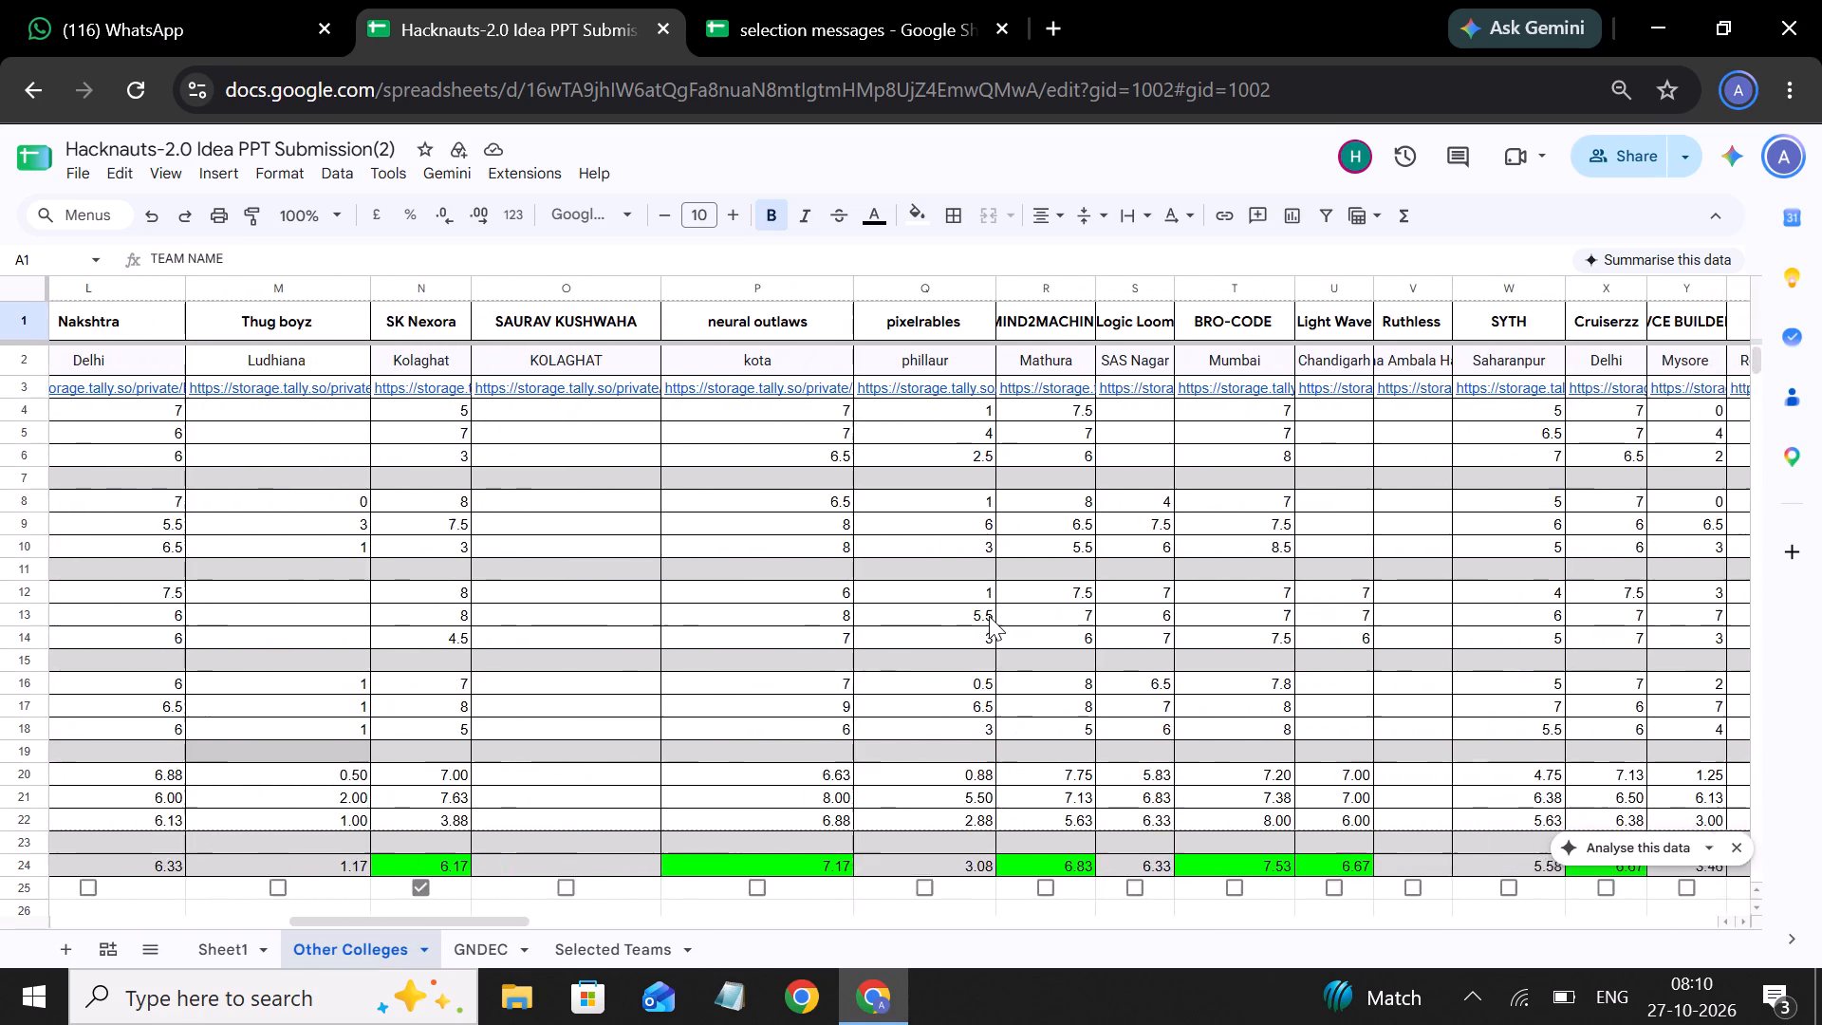
scroll(989, 616, "left", 1)
scroll(989, 616, "right", 1)
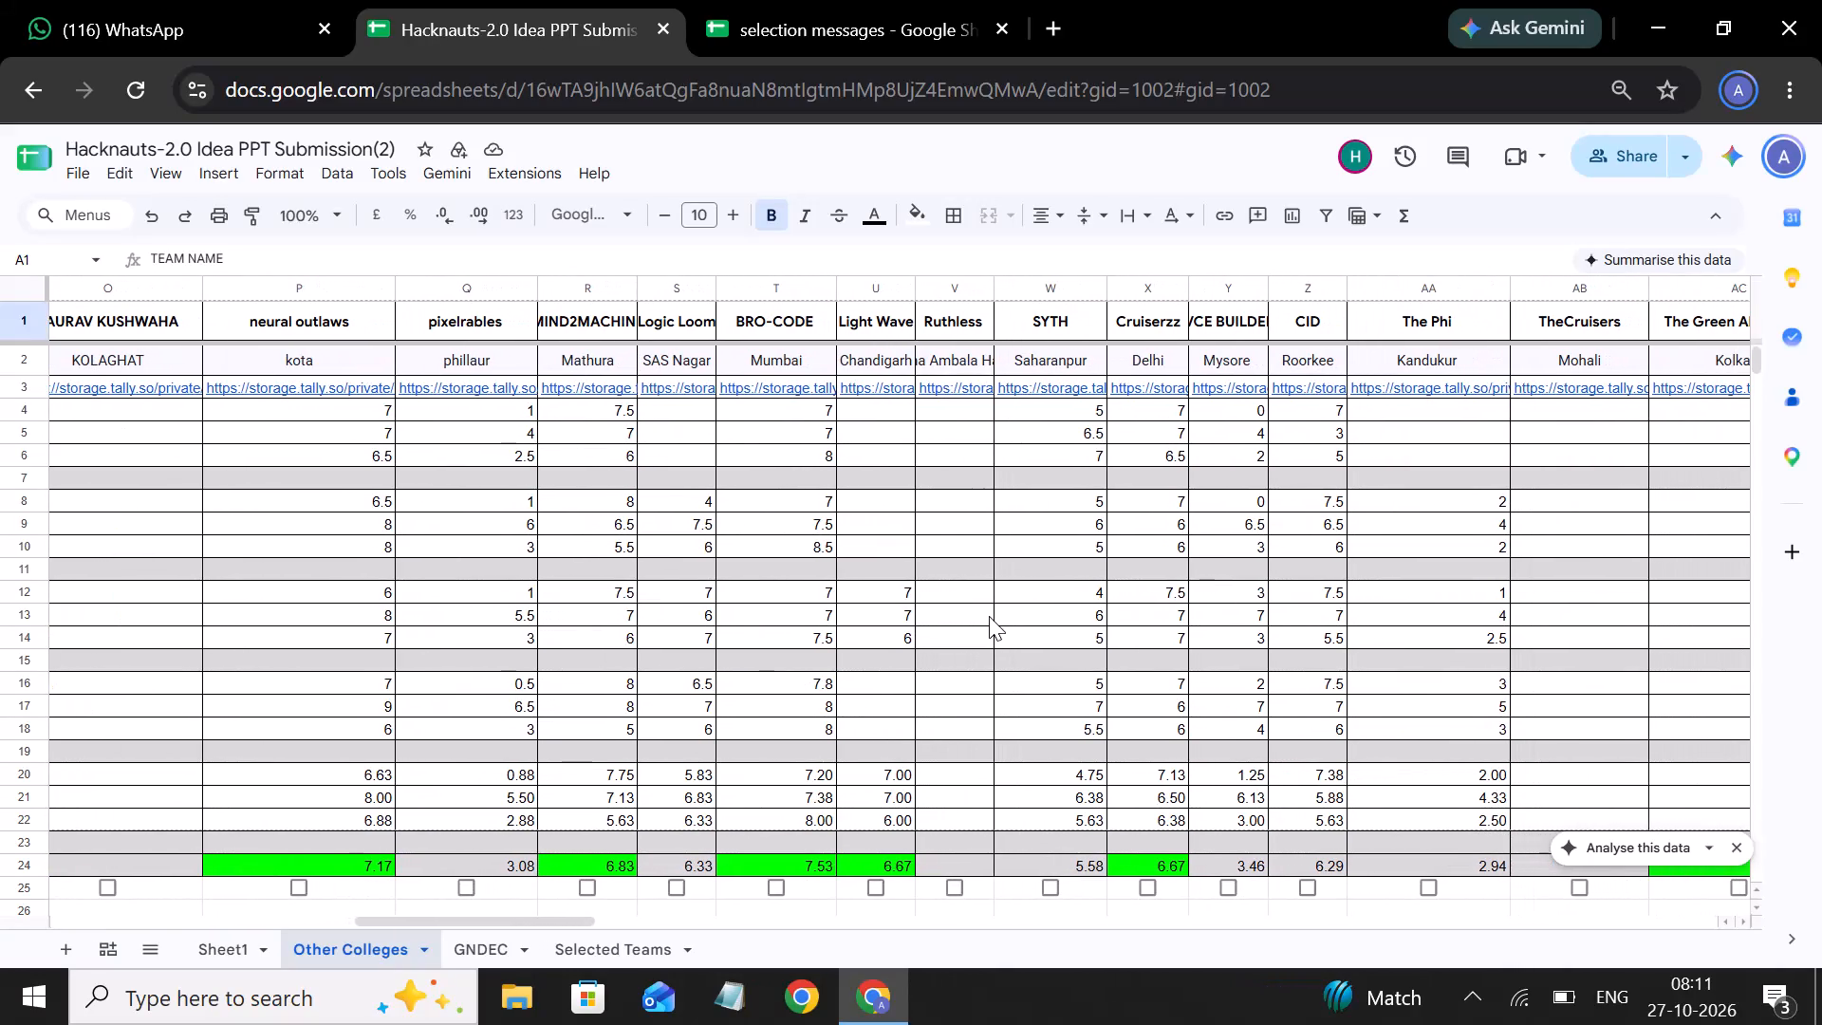
scroll(989, 616, "right", 1)
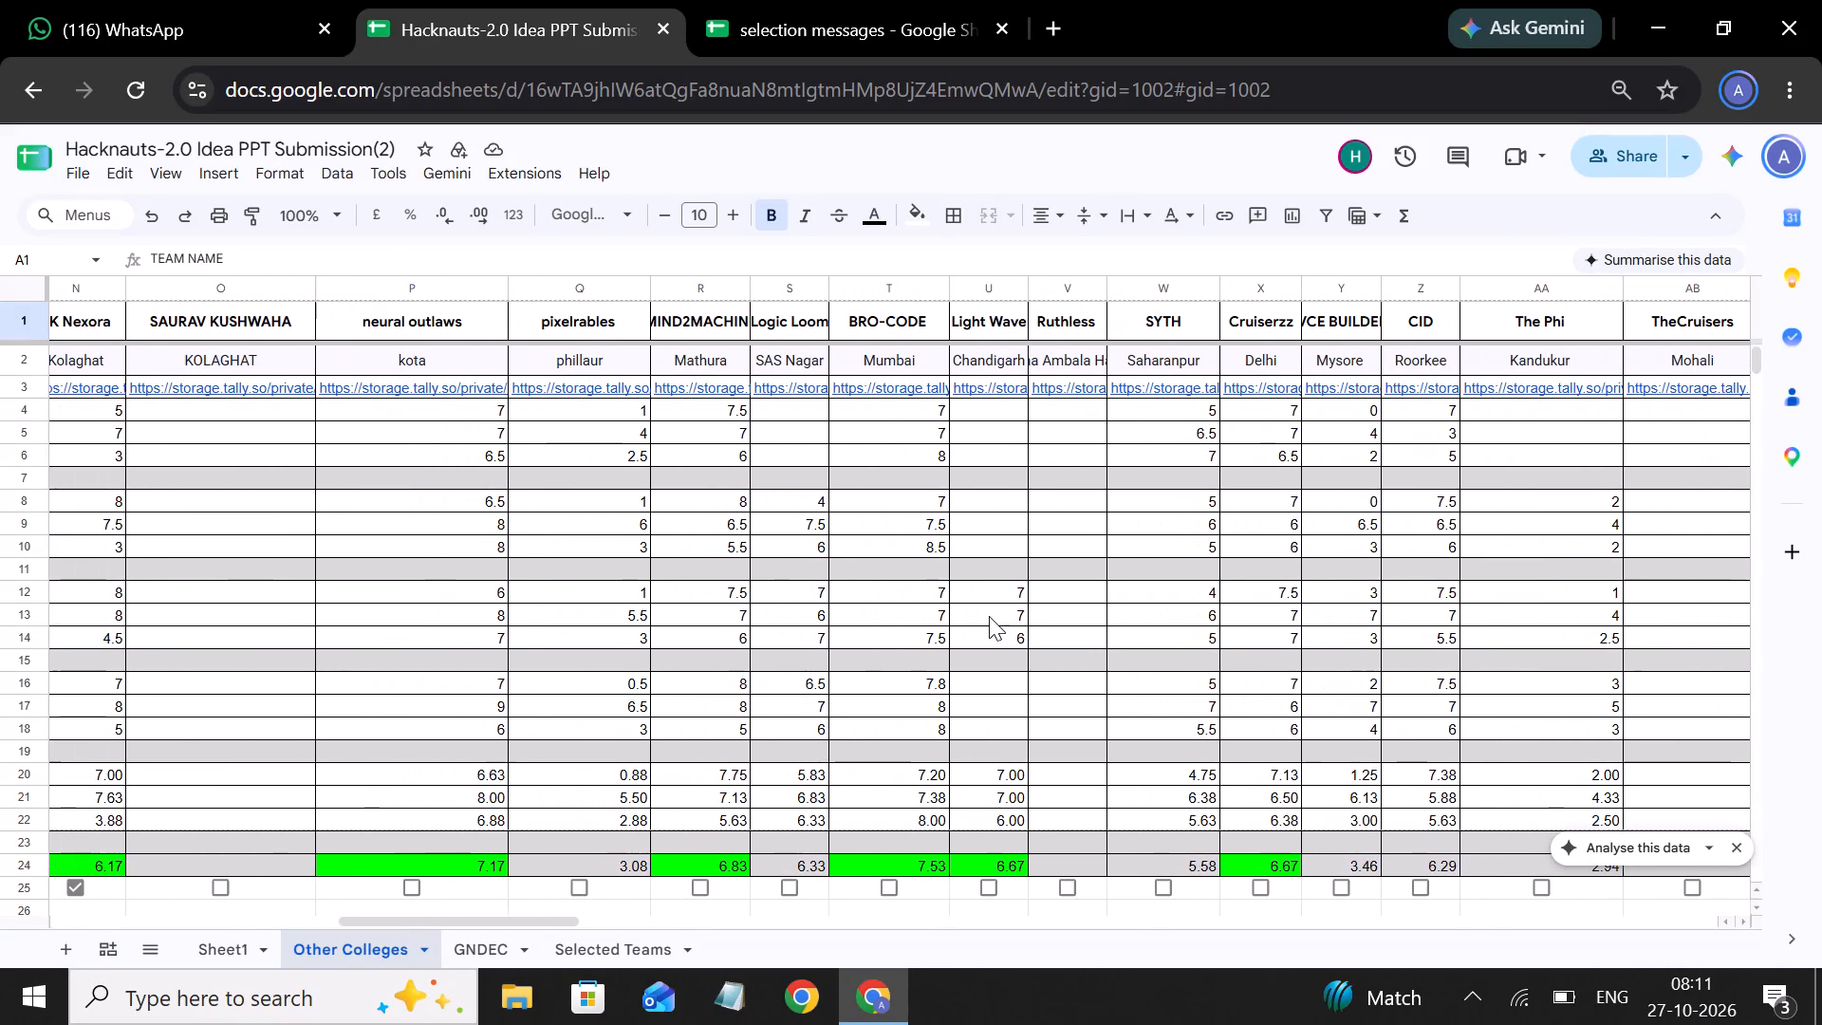
left_click(777, 37)
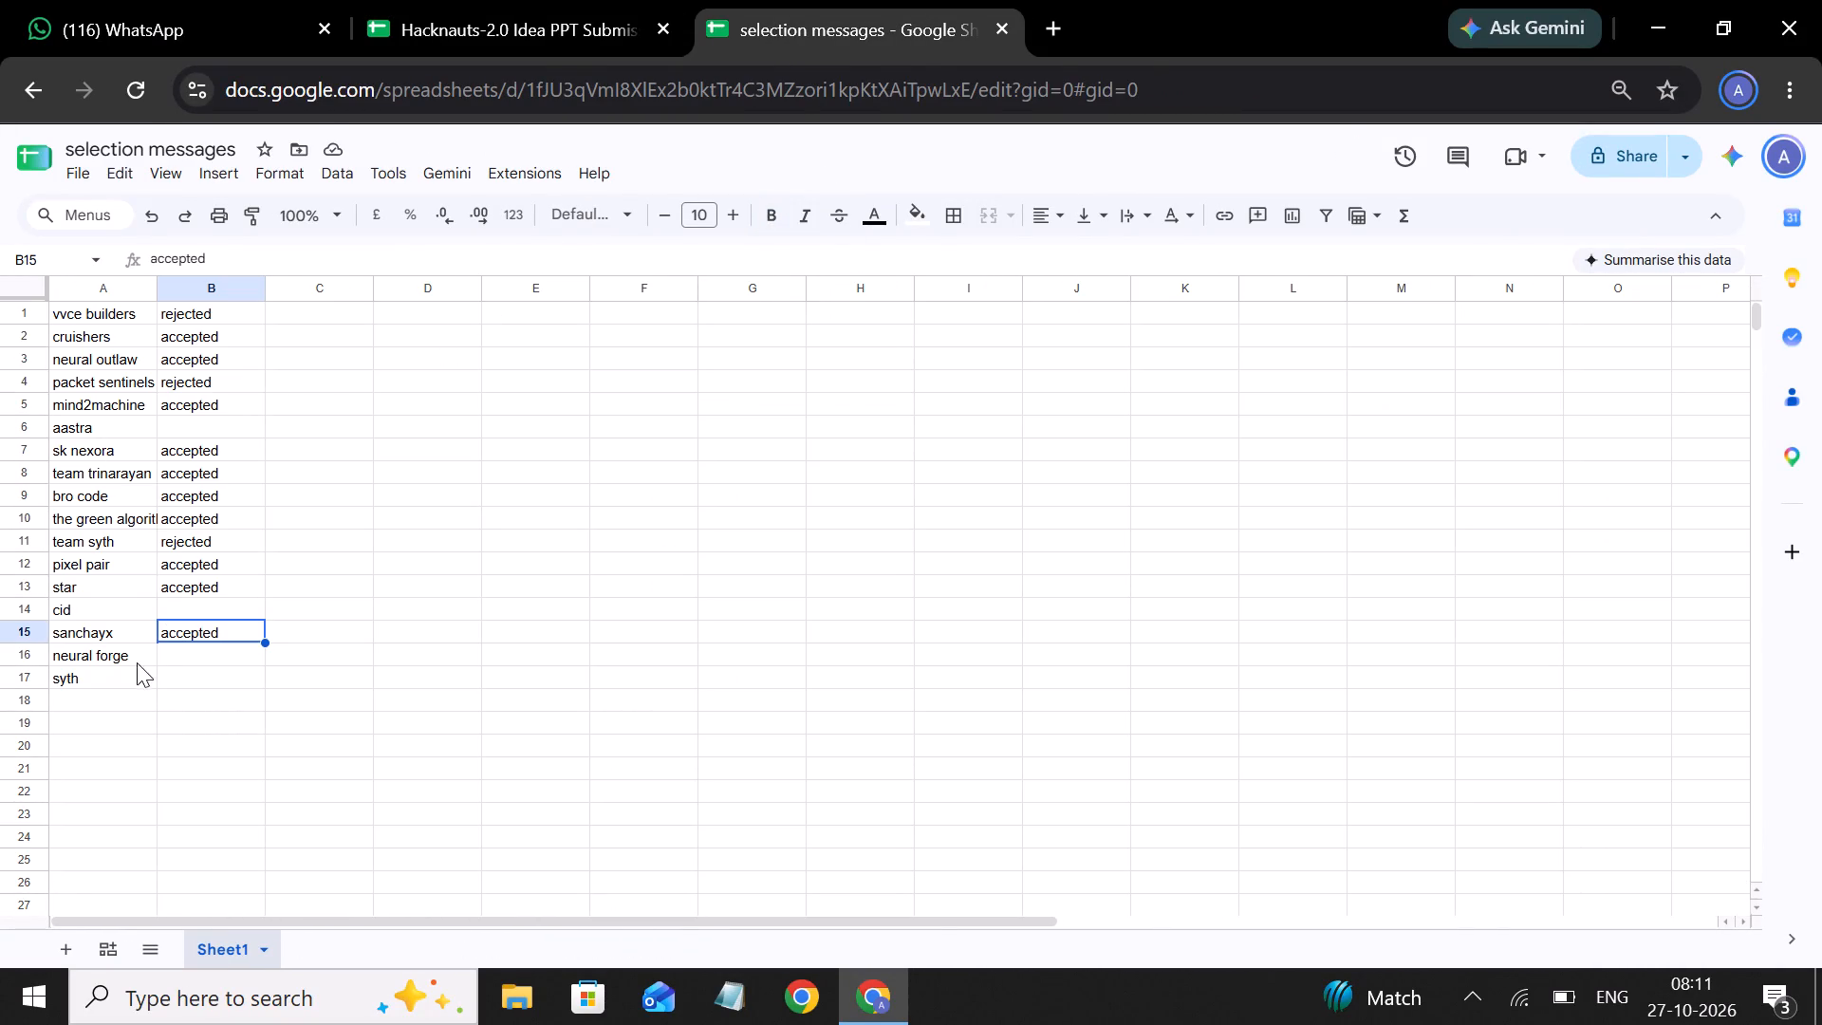
Back in the Hacknauts-2.0 spreadsheet, examine the Other Colleges averages and Manual Qualify checkboxes out to The debuggers and back to AASTRA.
left_click(560, 15)
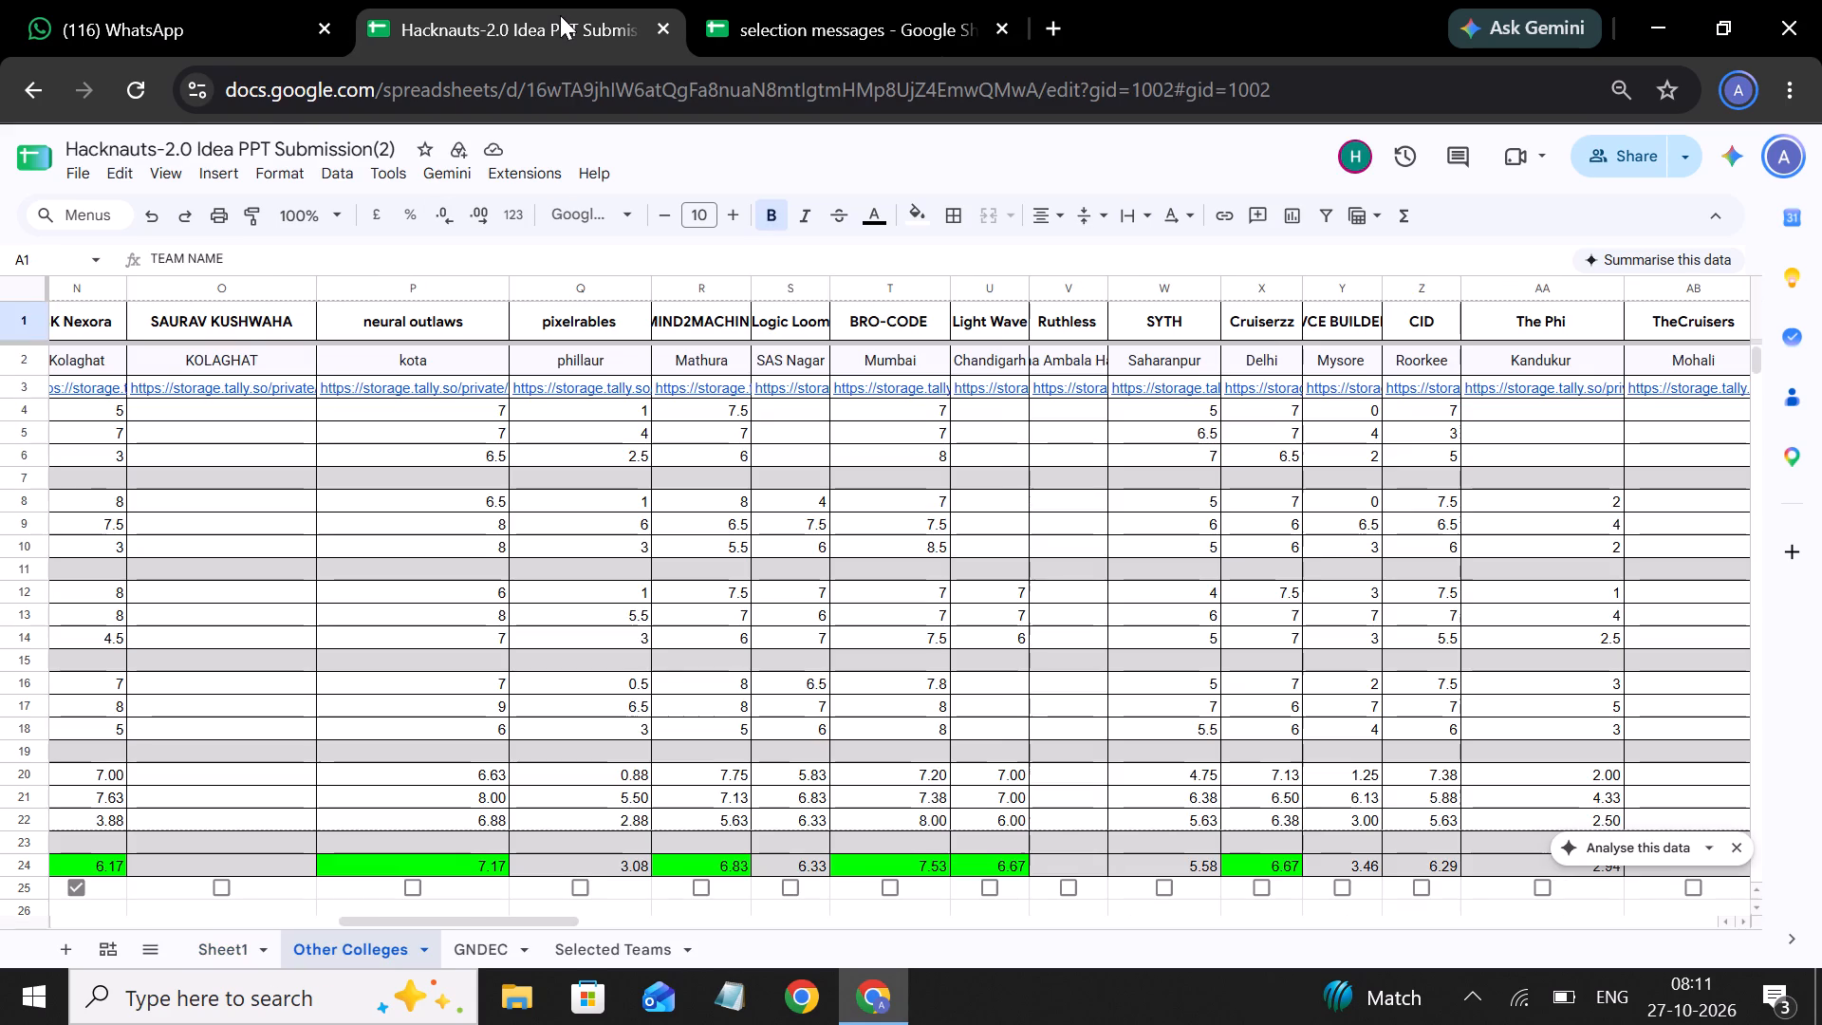
scroll(680, 412, "left", 3)
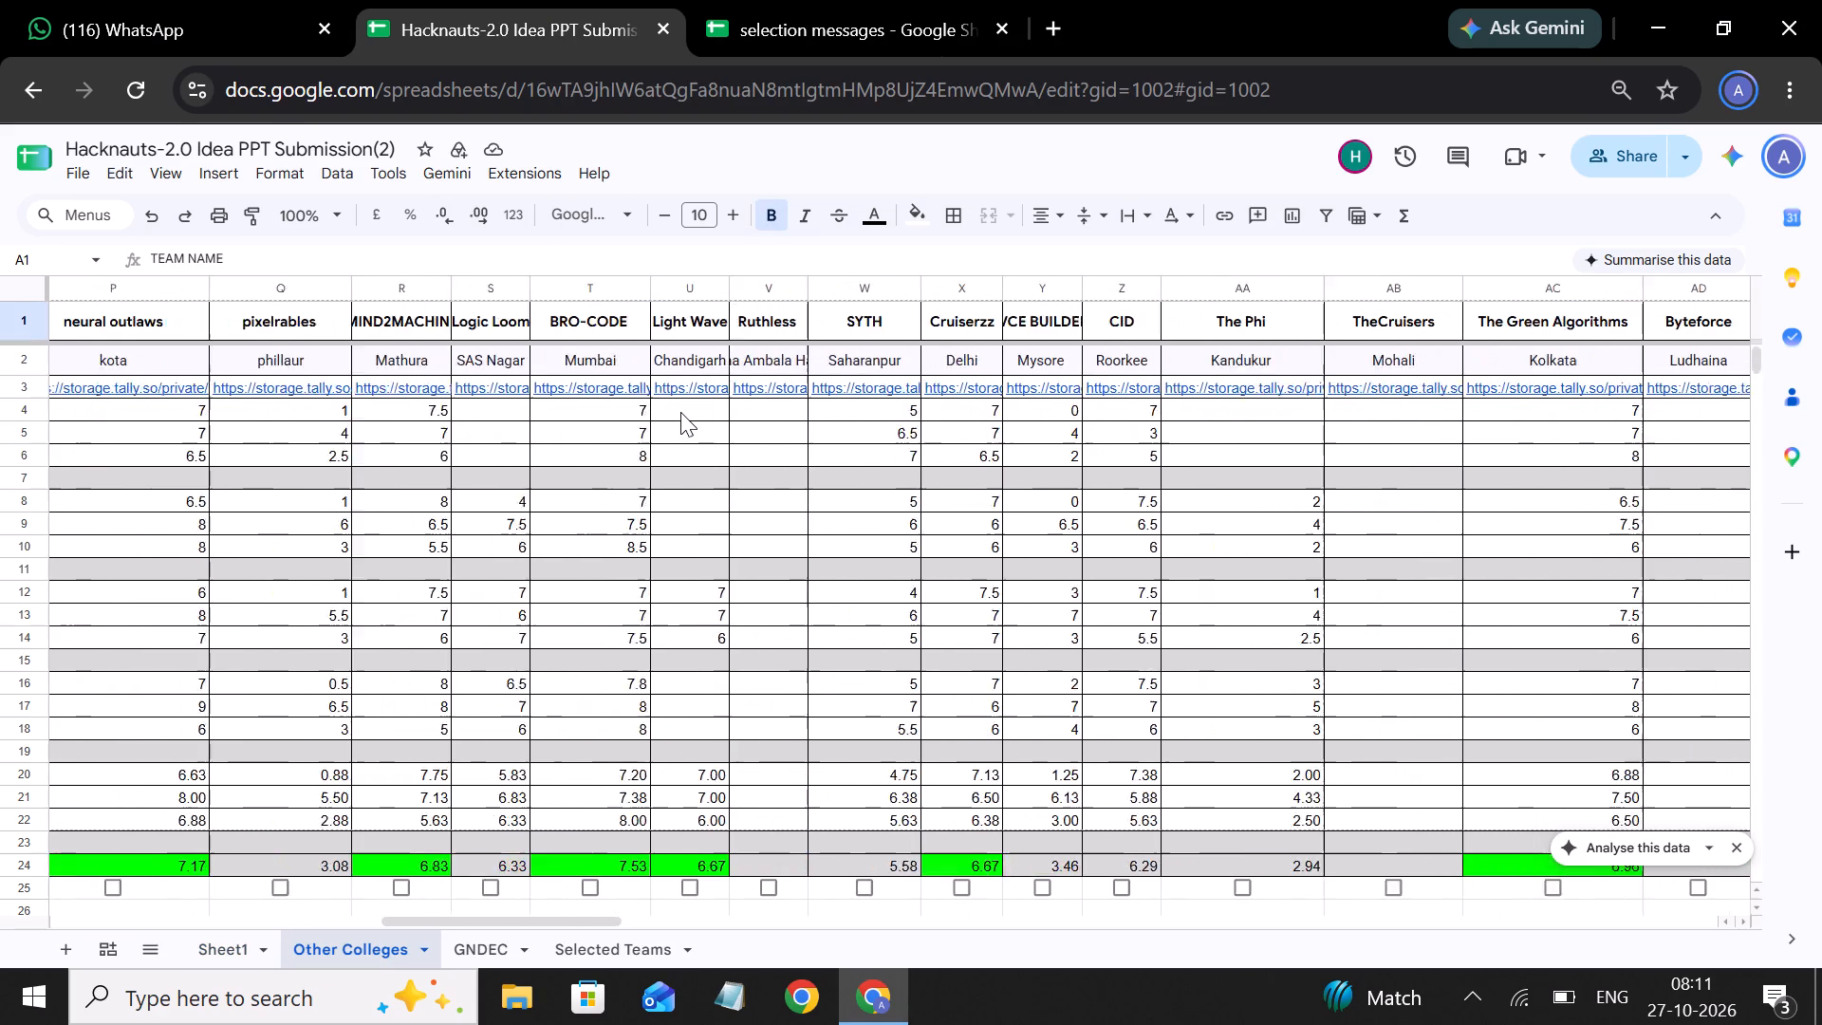
scroll(680, 412, "left", 8)
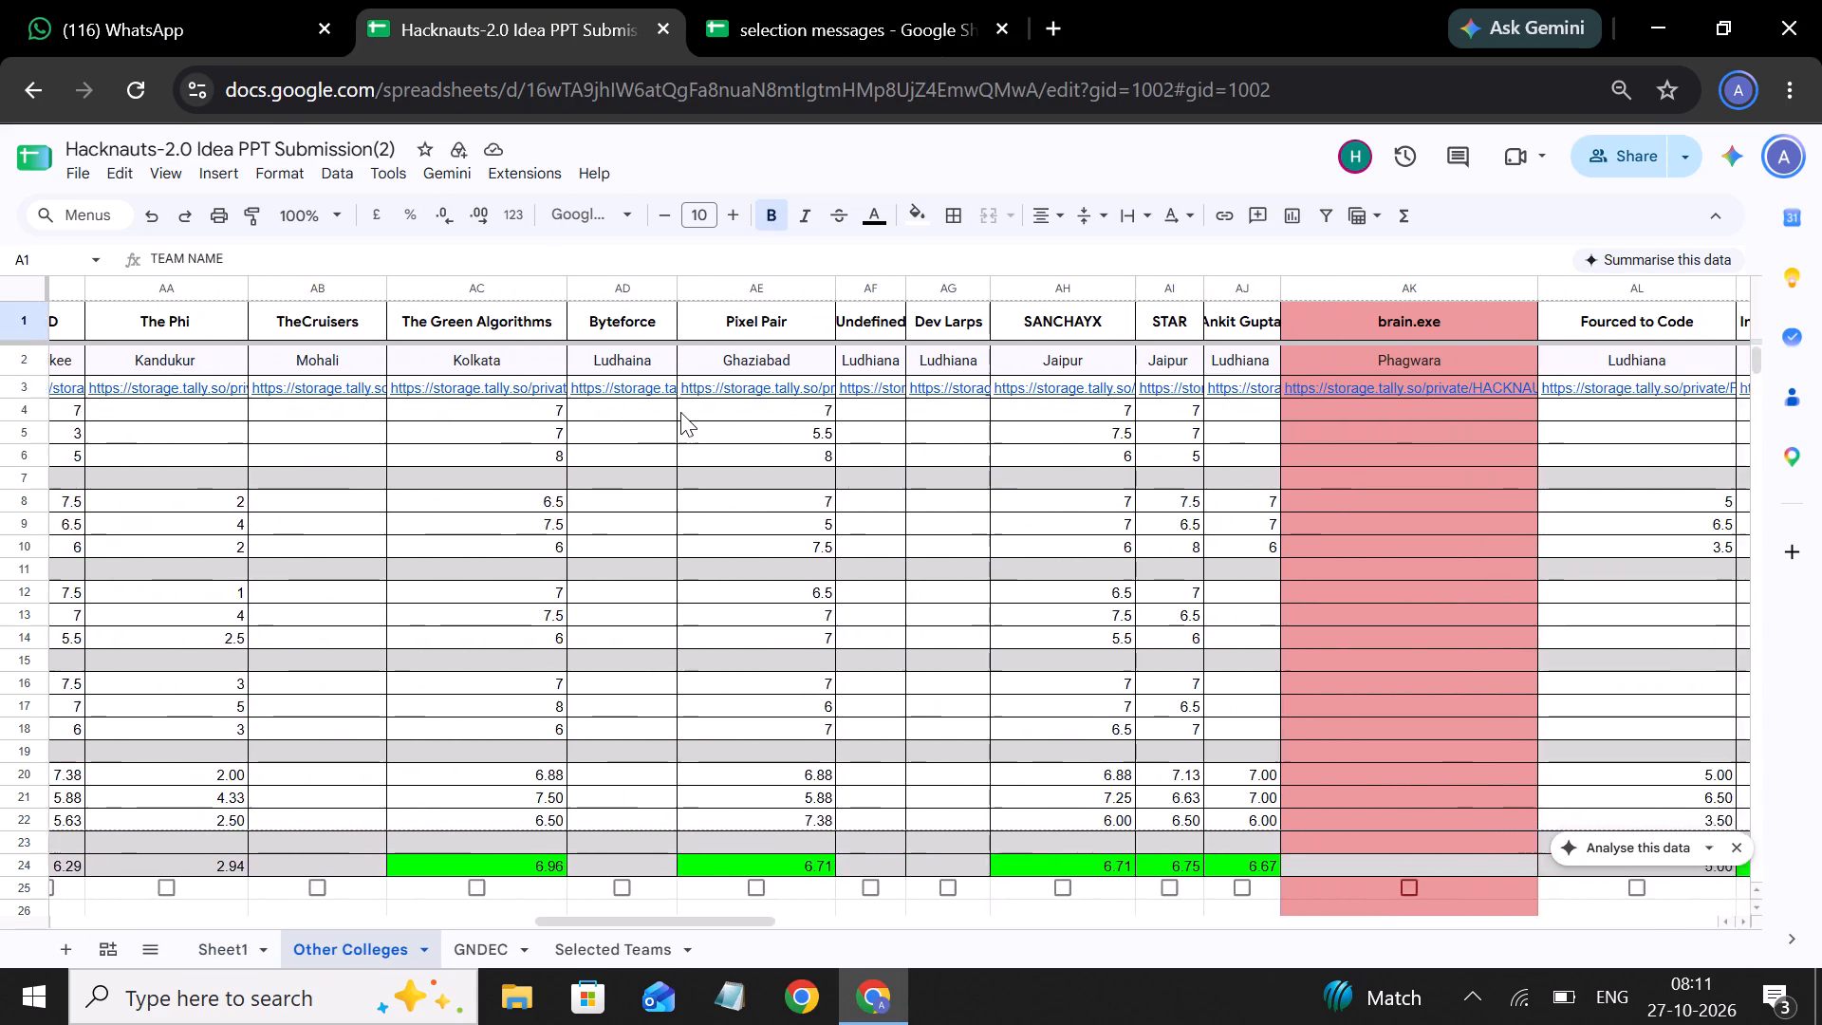
scroll(680, 412, "left", 4)
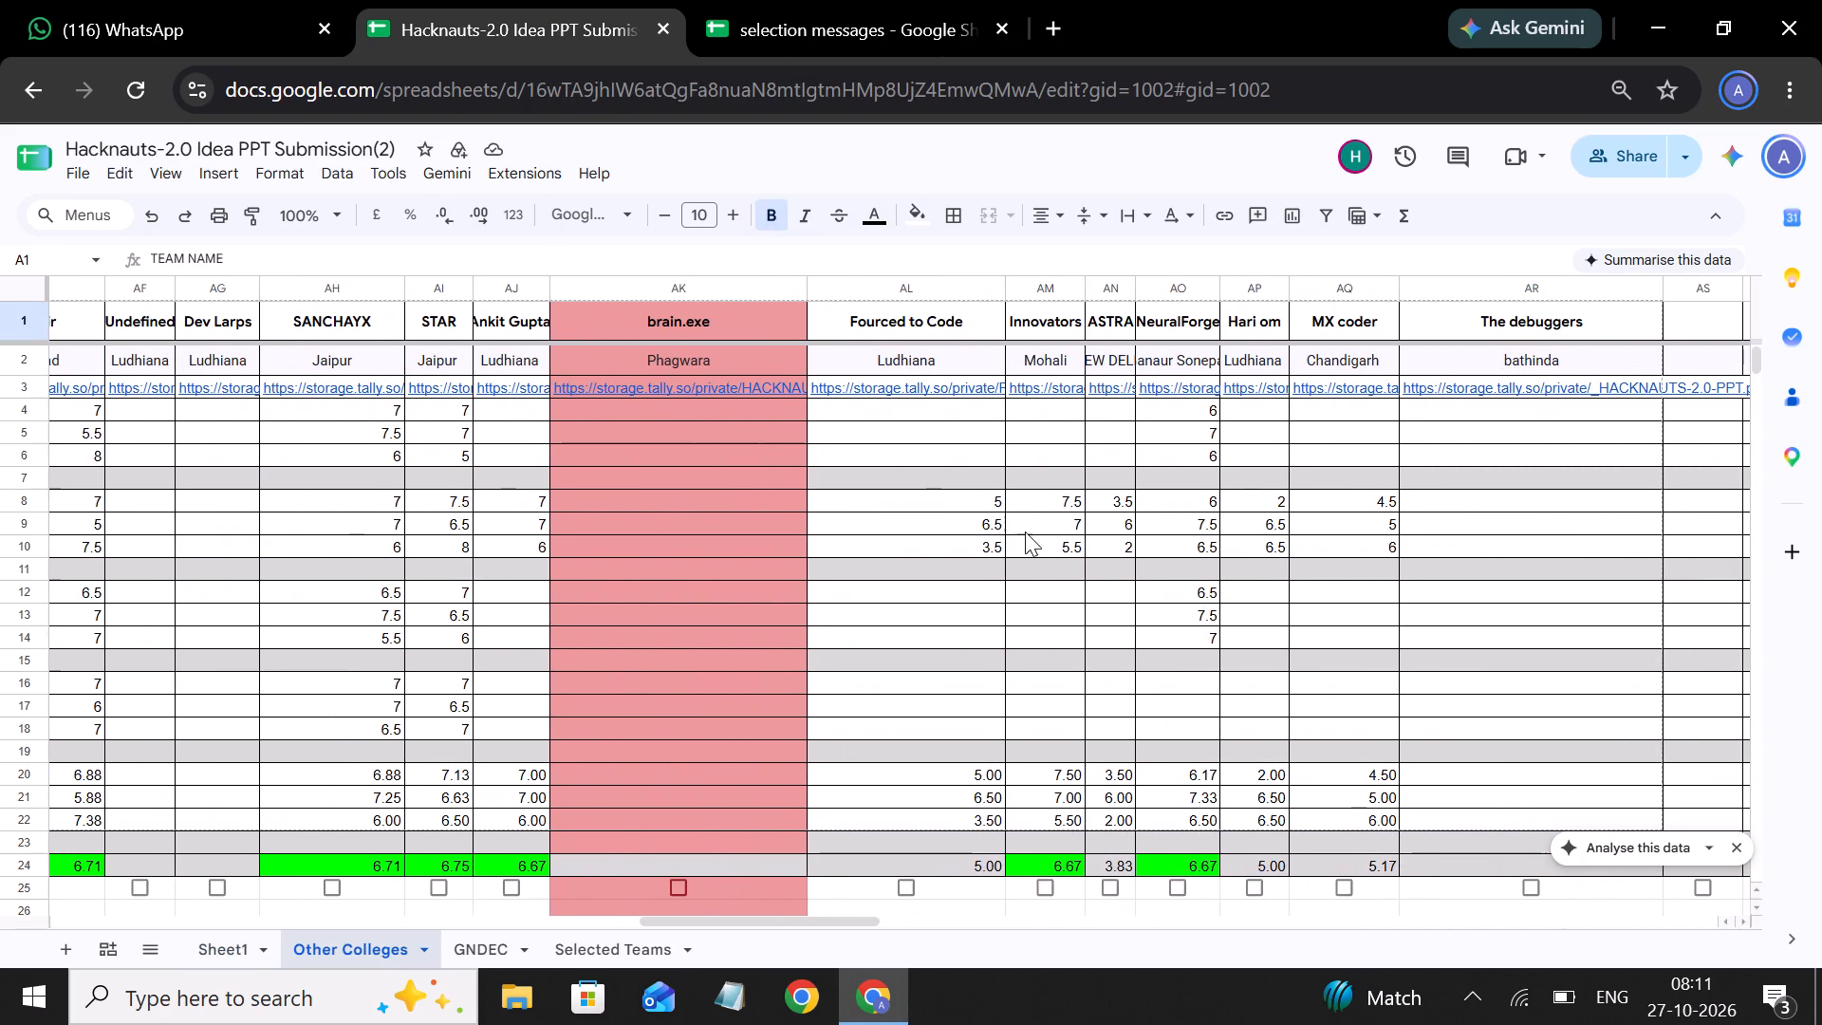
scroll(976, 512, "left", 1)
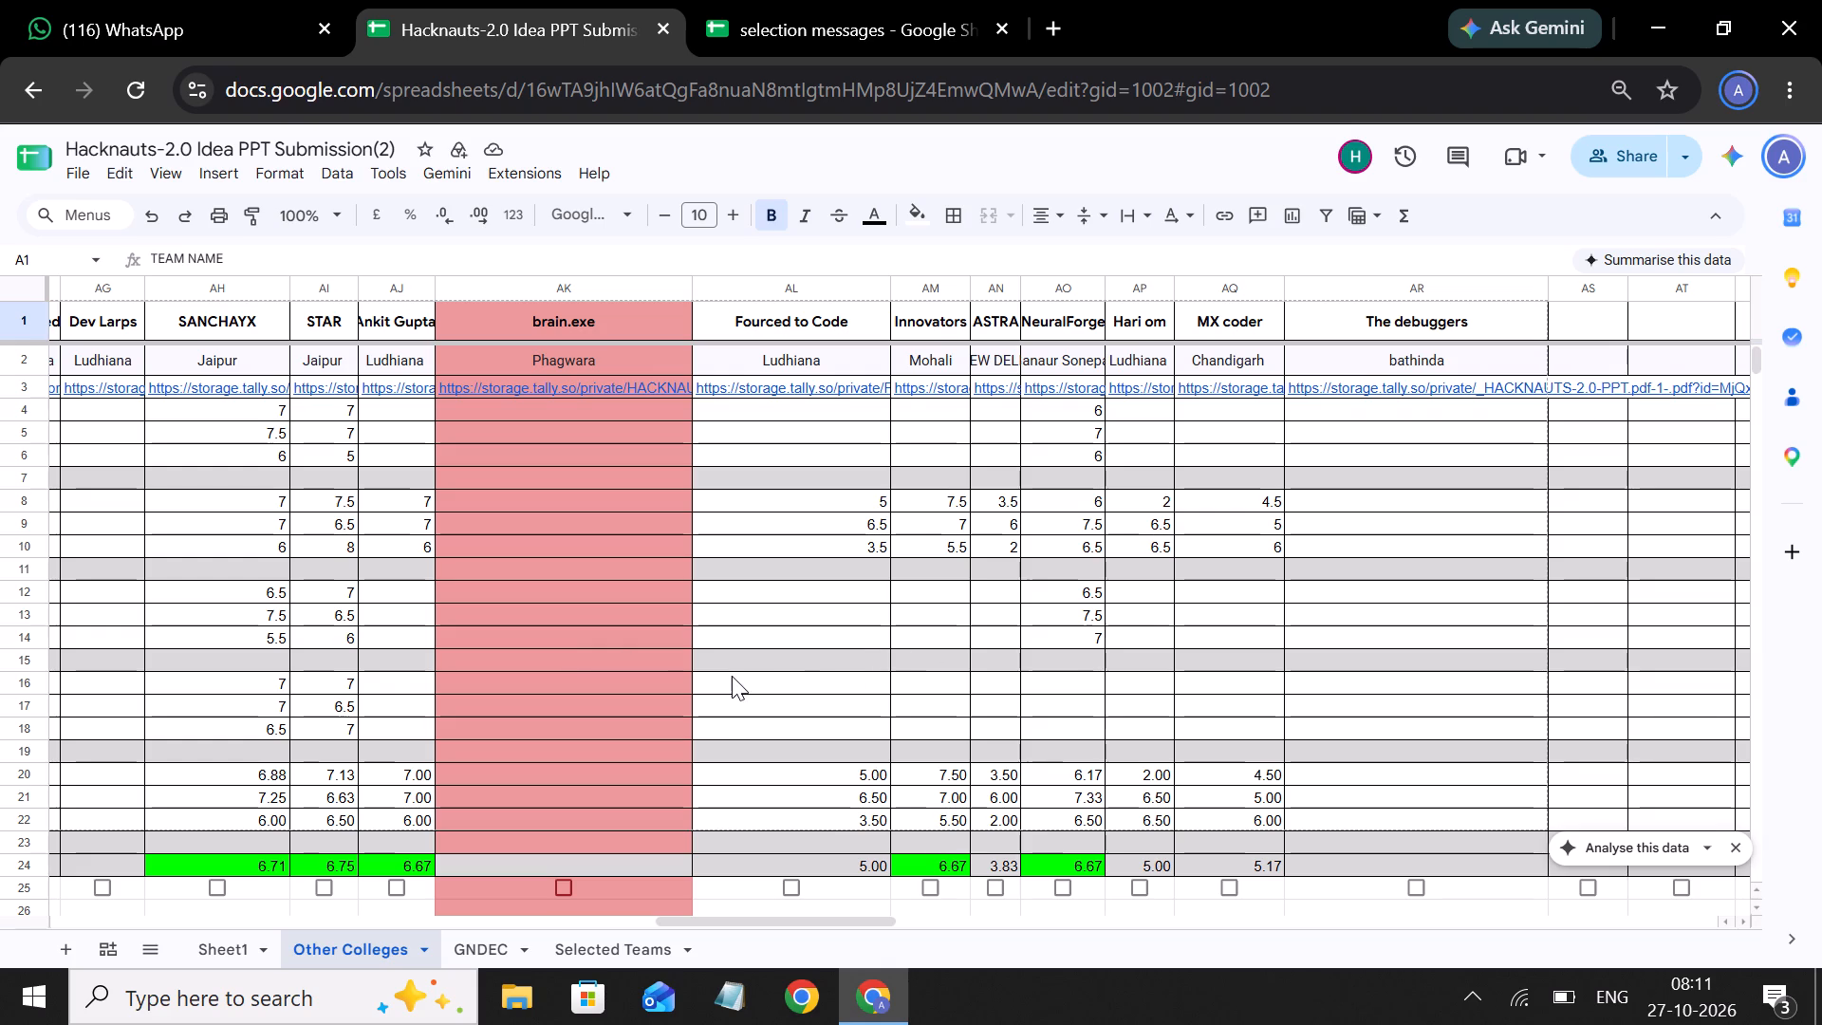
scroll(694, 673, "right", 1)
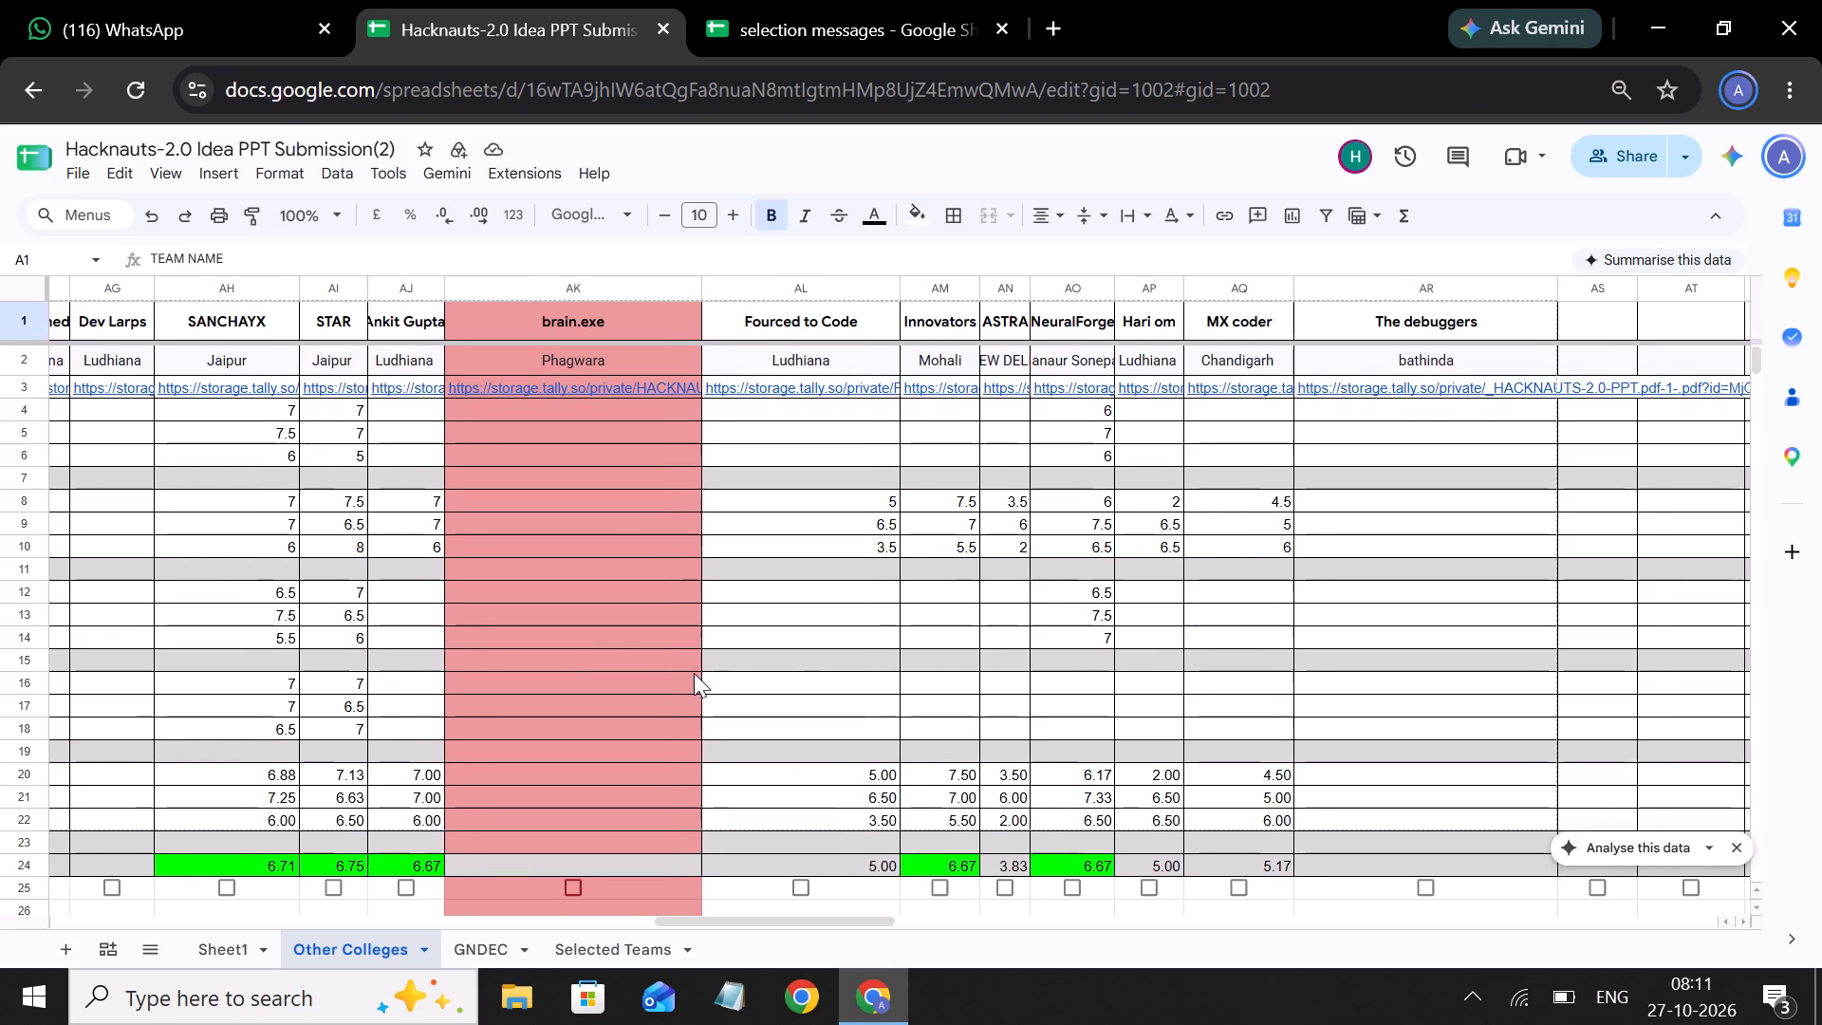
scroll(694, 673, "right", 1)
scroll(694, 673, "down", 1)
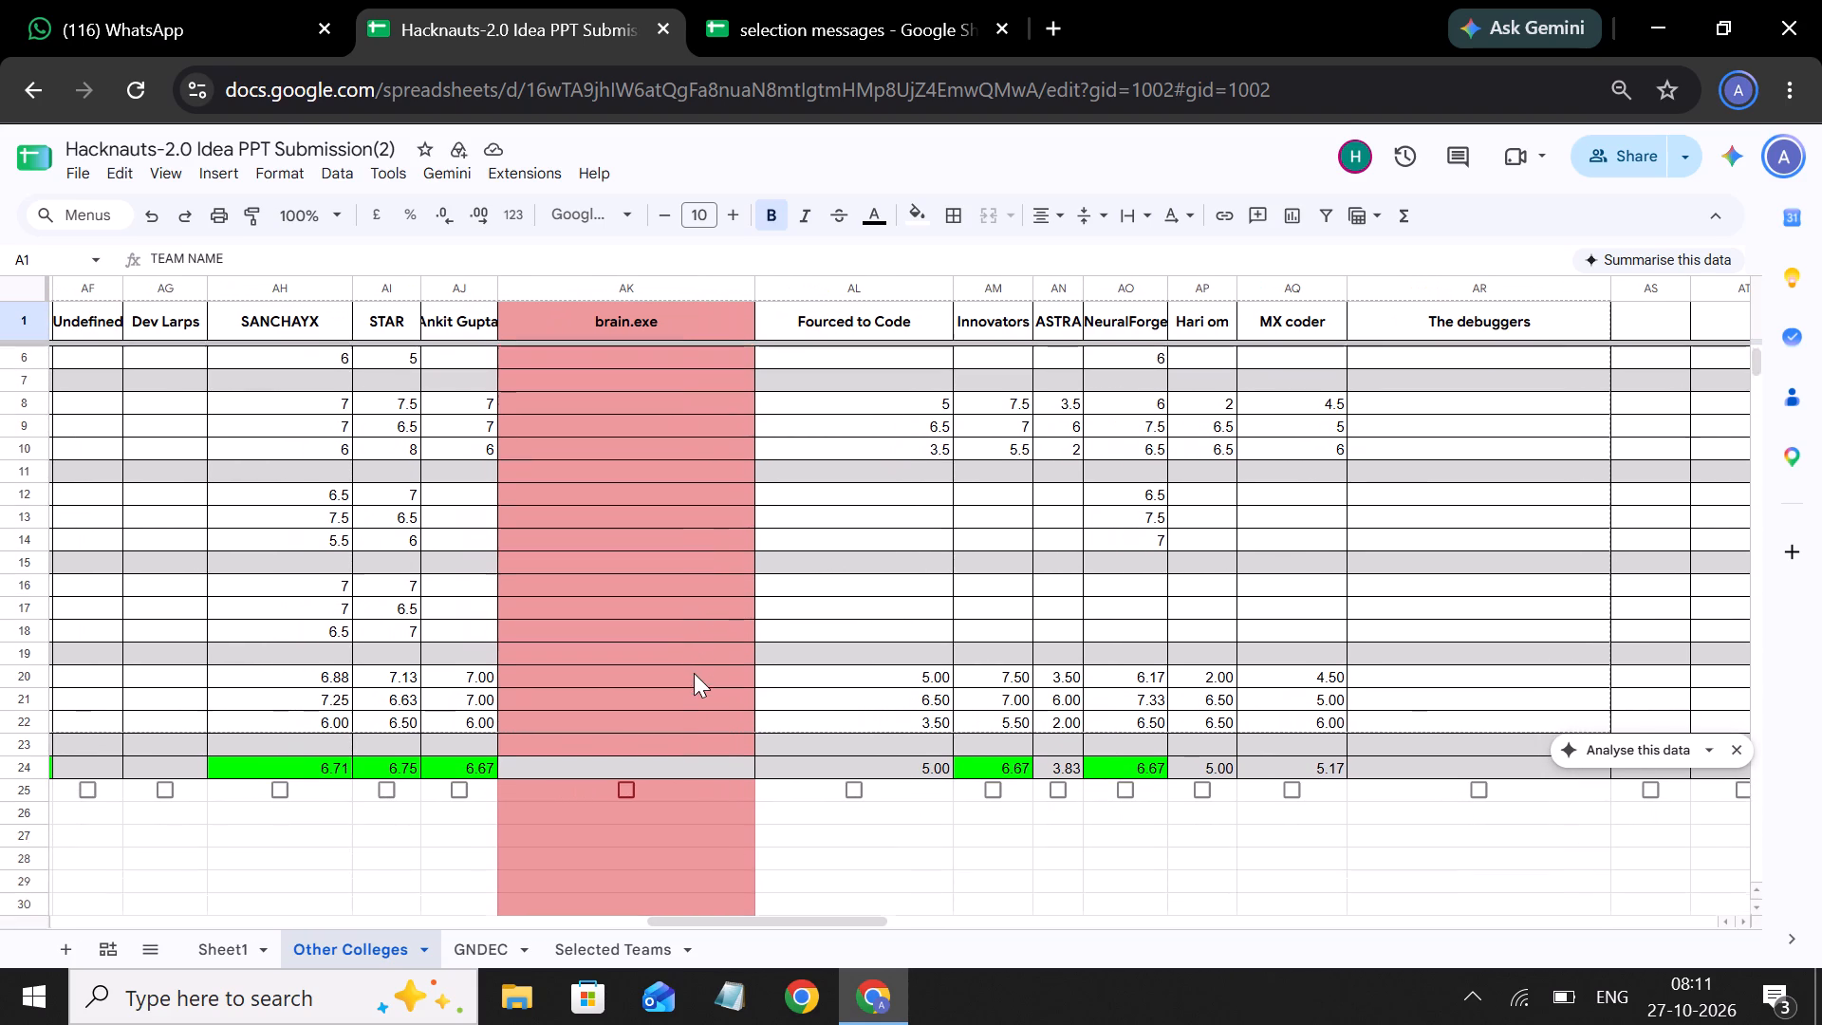
scroll(694, 673, "down", 1)
scroll(455, 744, "right", 5)
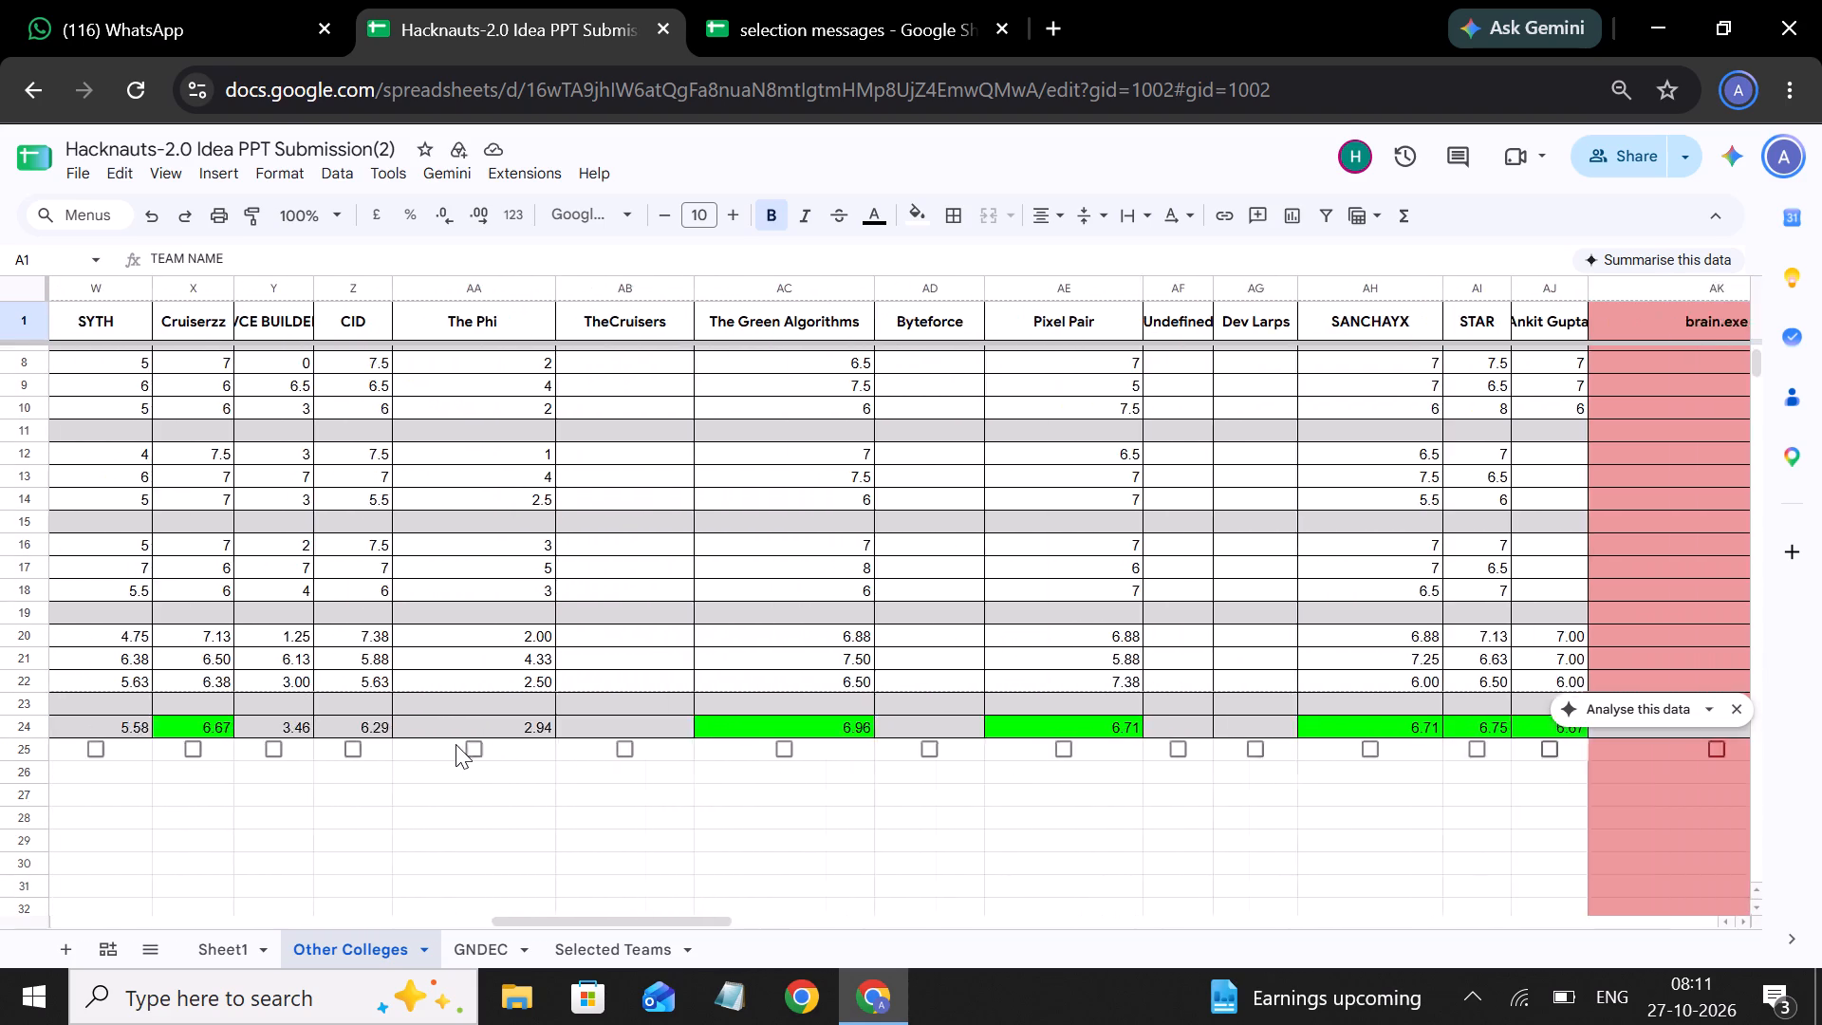
scroll(455, 744, "right", 12)
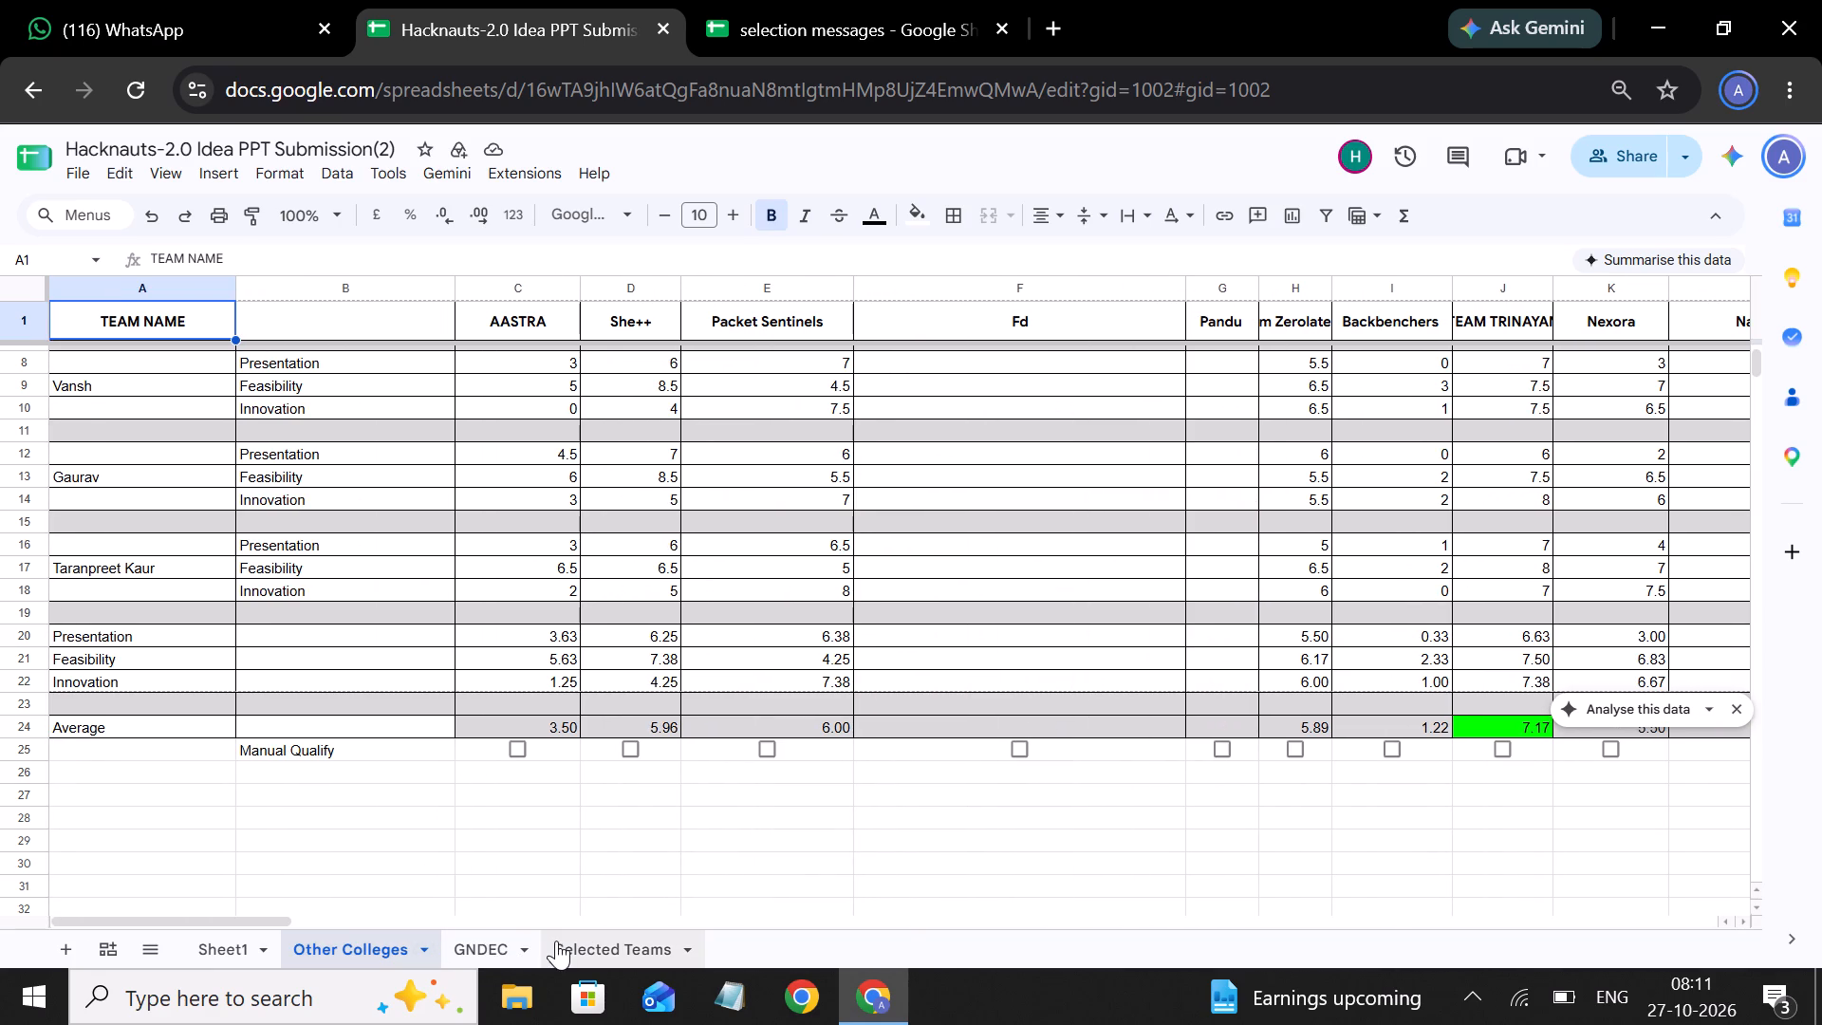
Recheck the Other Colleges team names, cities and averages from AASTRA to The Green Algorithms and back.
scroll(718, 906, "left", 7)
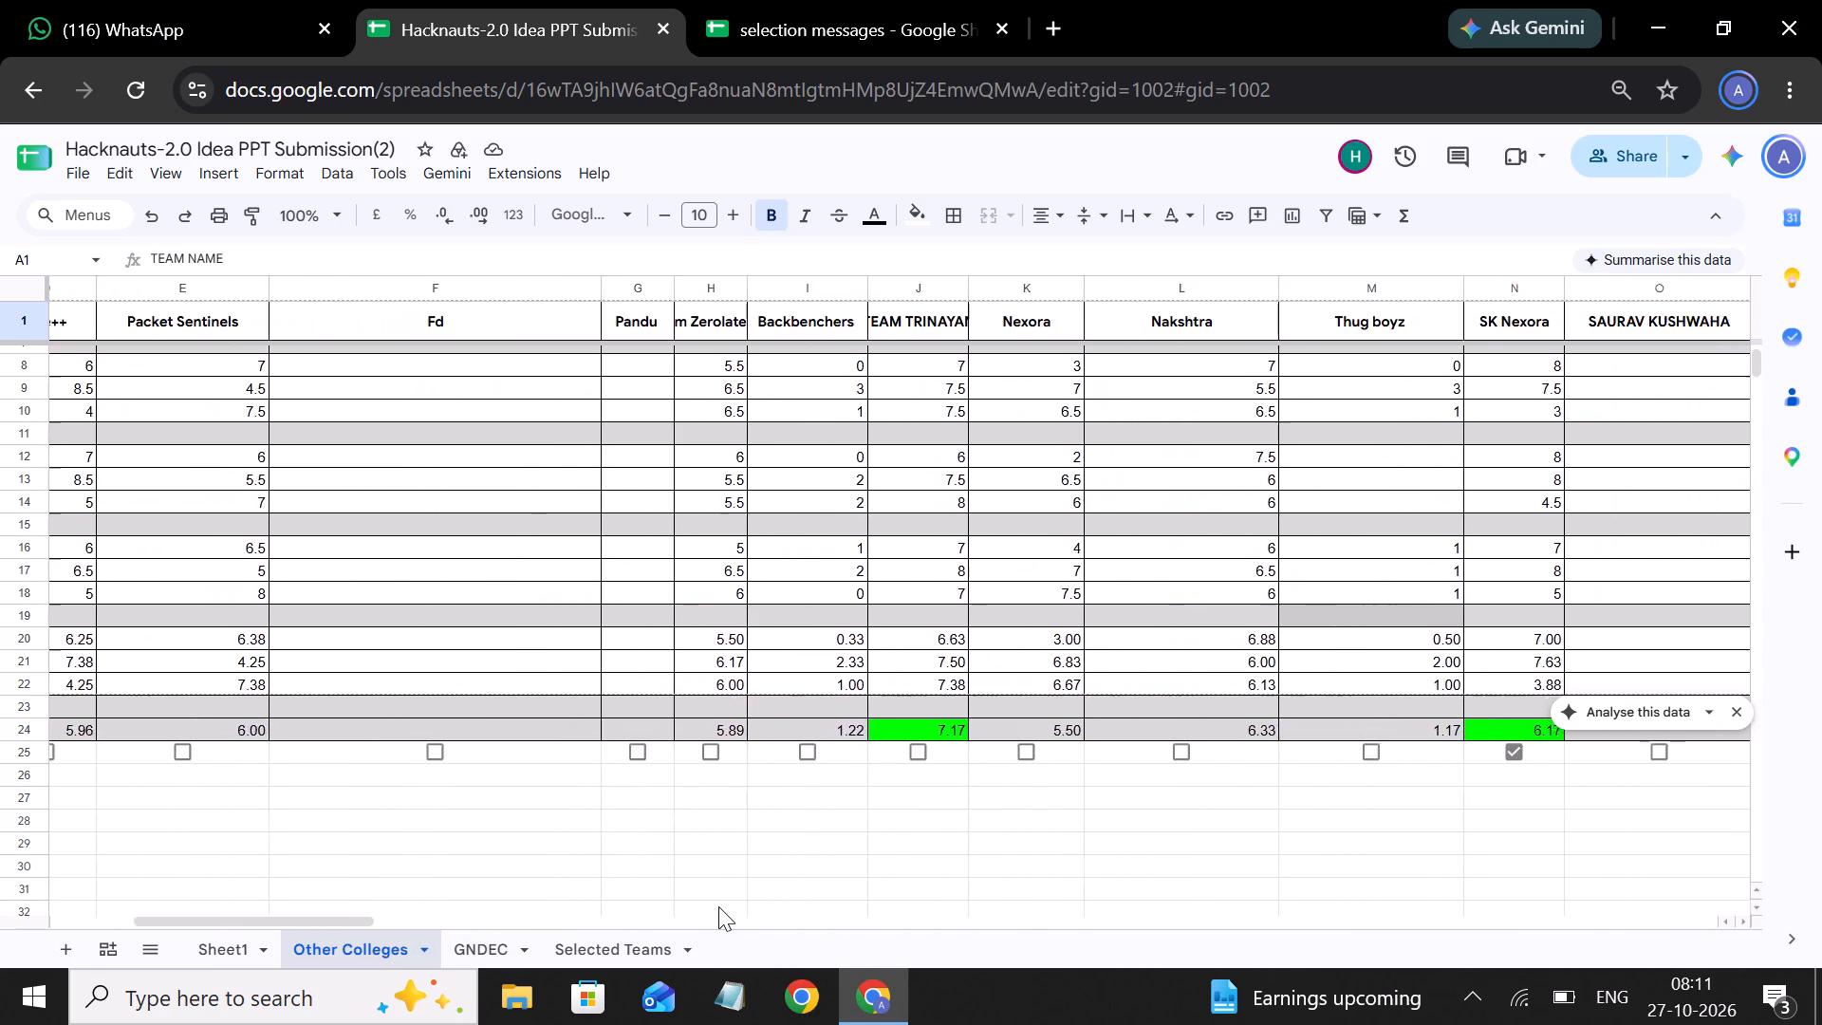
scroll(718, 906, "left", 5)
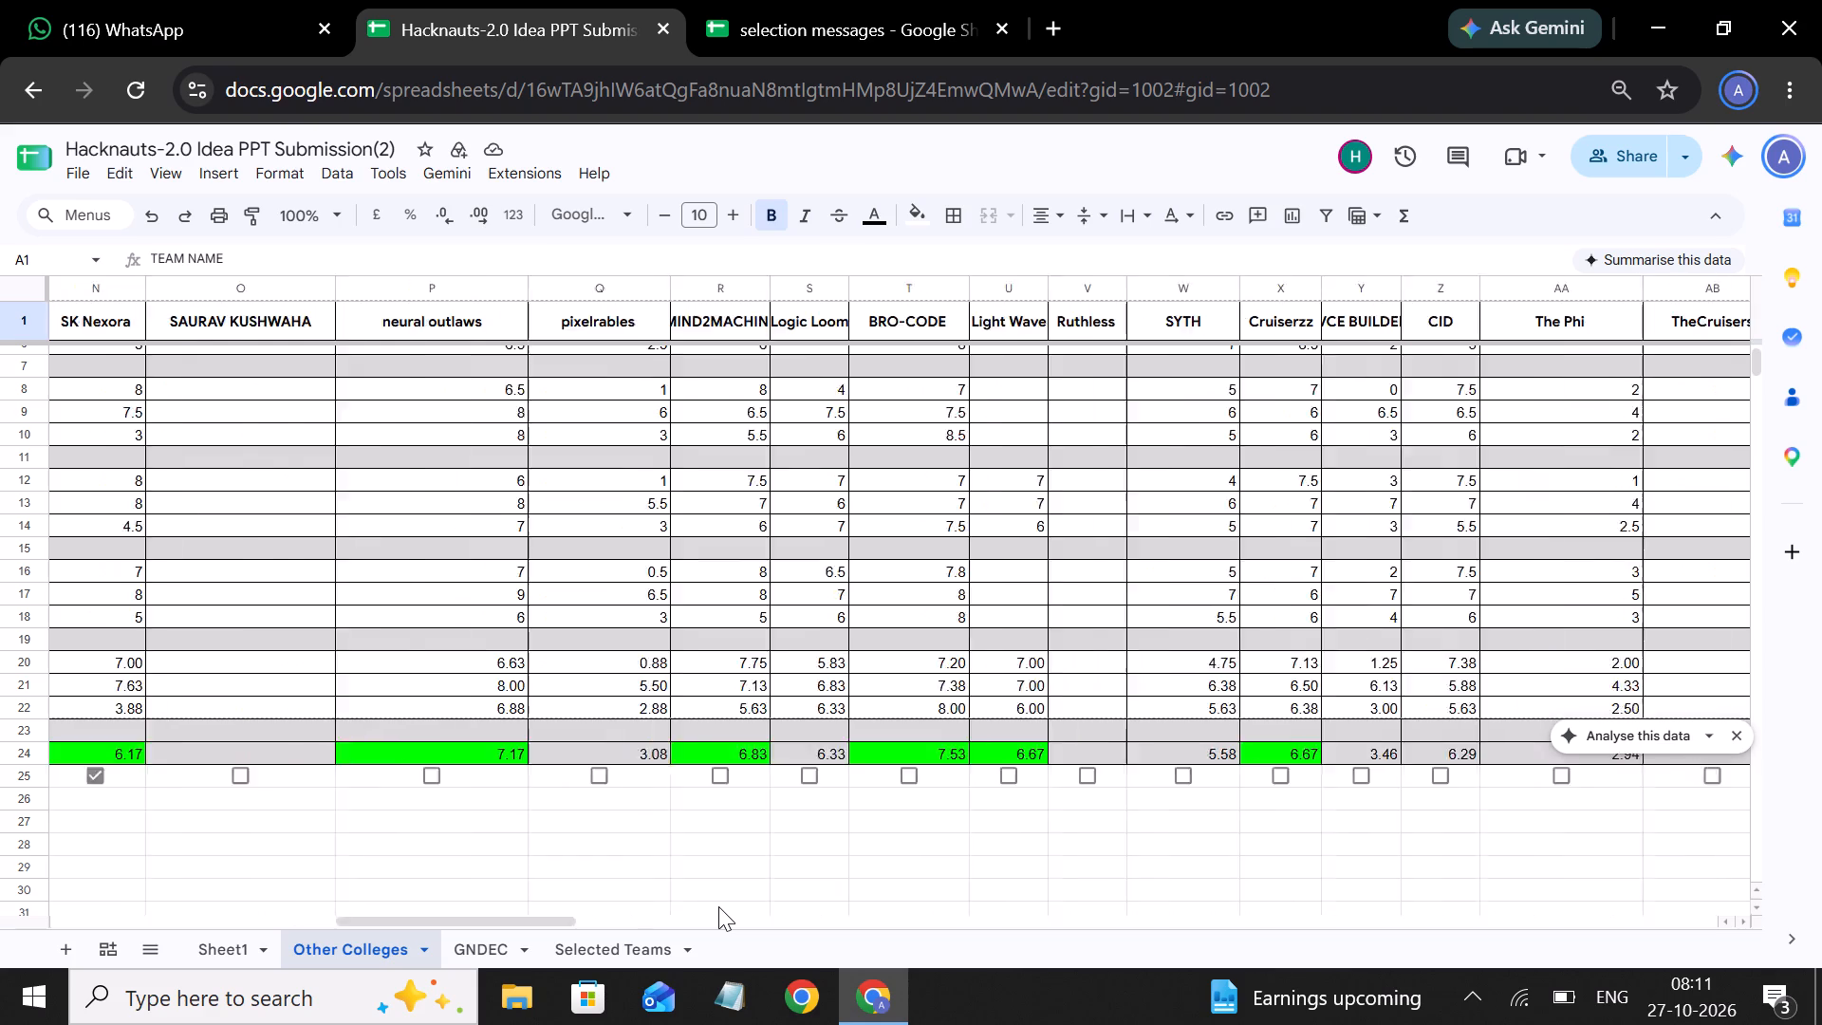
scroll(718, 906, "left", 1)
scroll(718, 906, "up", 1)
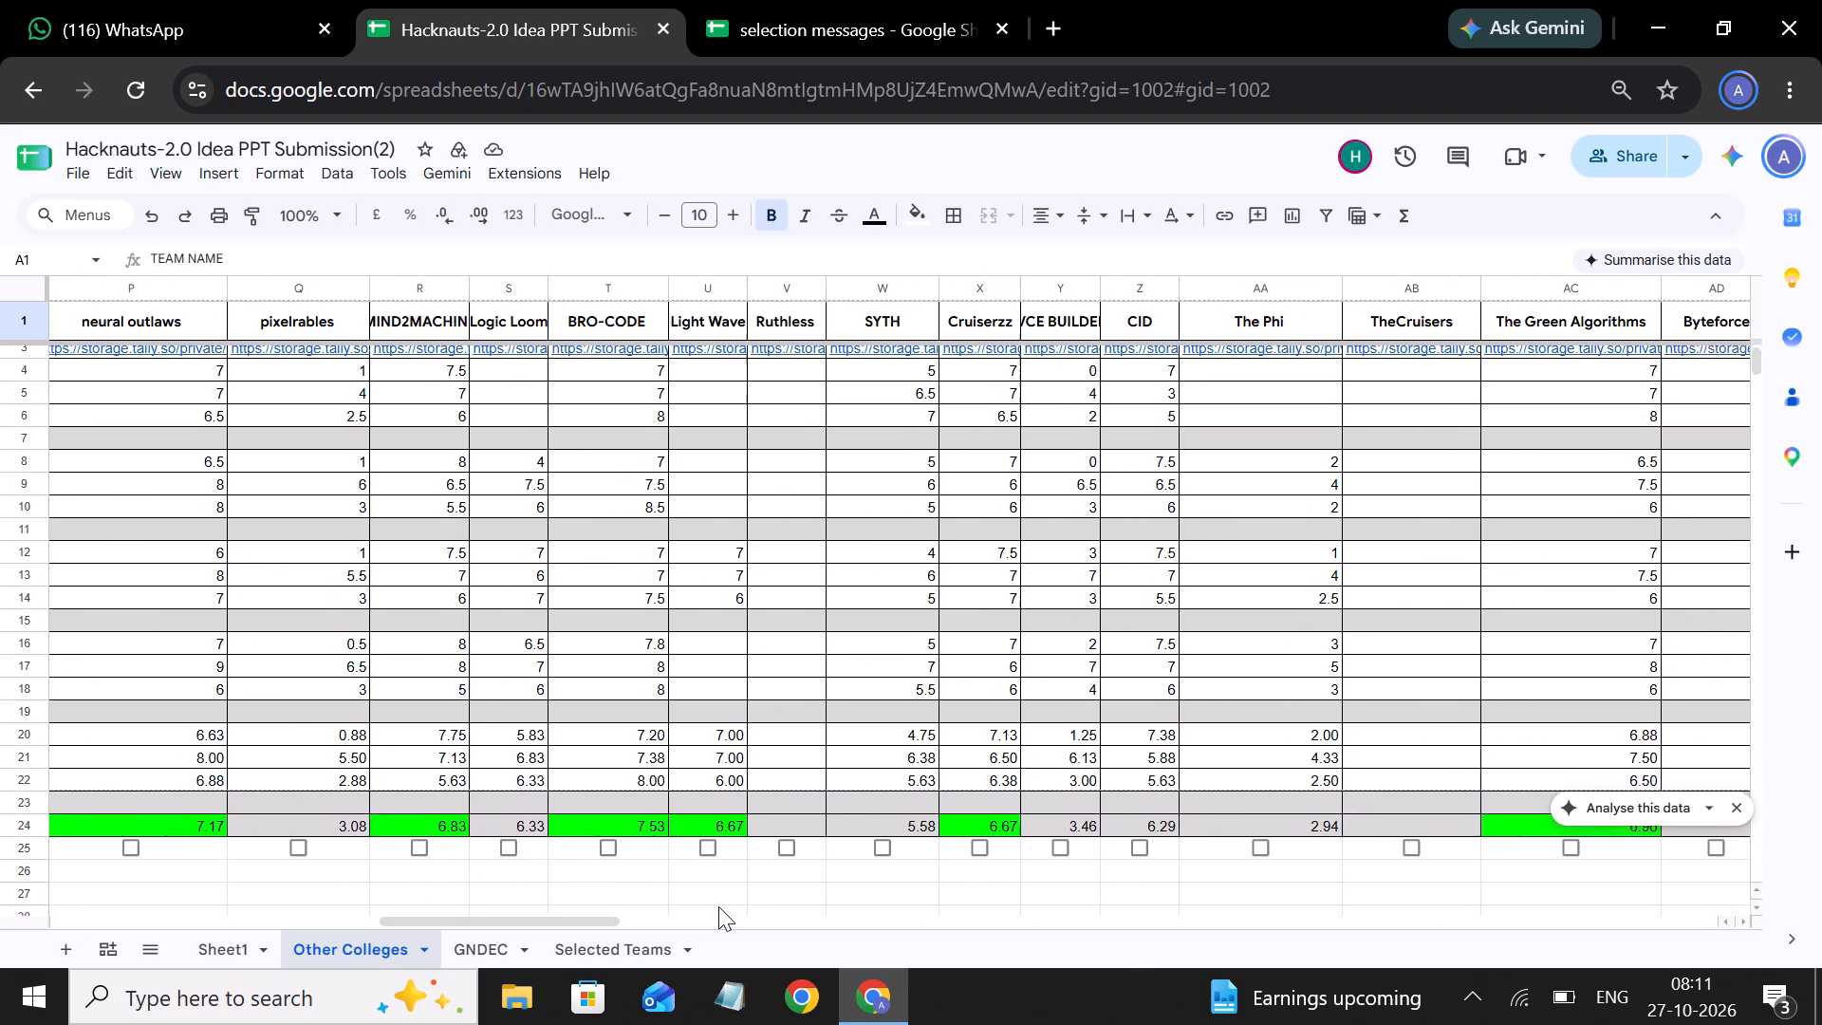
scroll(718, 906, "up", 1)
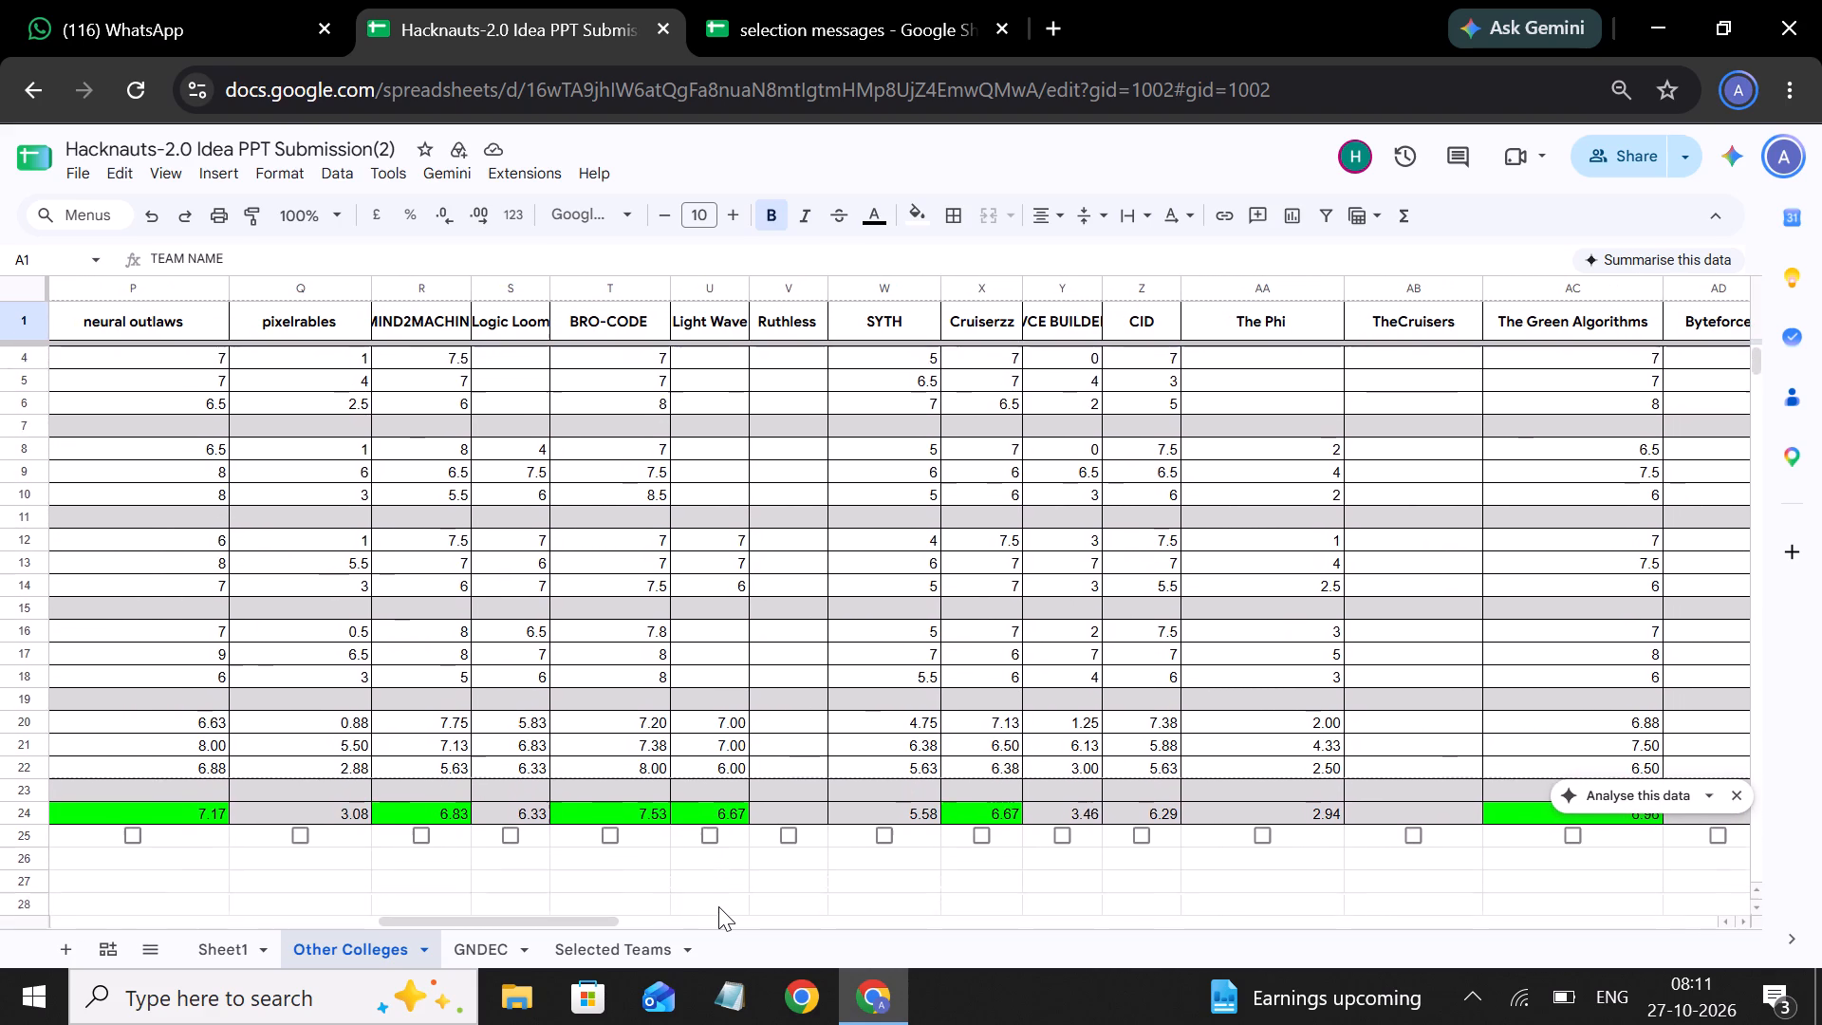
scroll(718, 906, "up", 1)
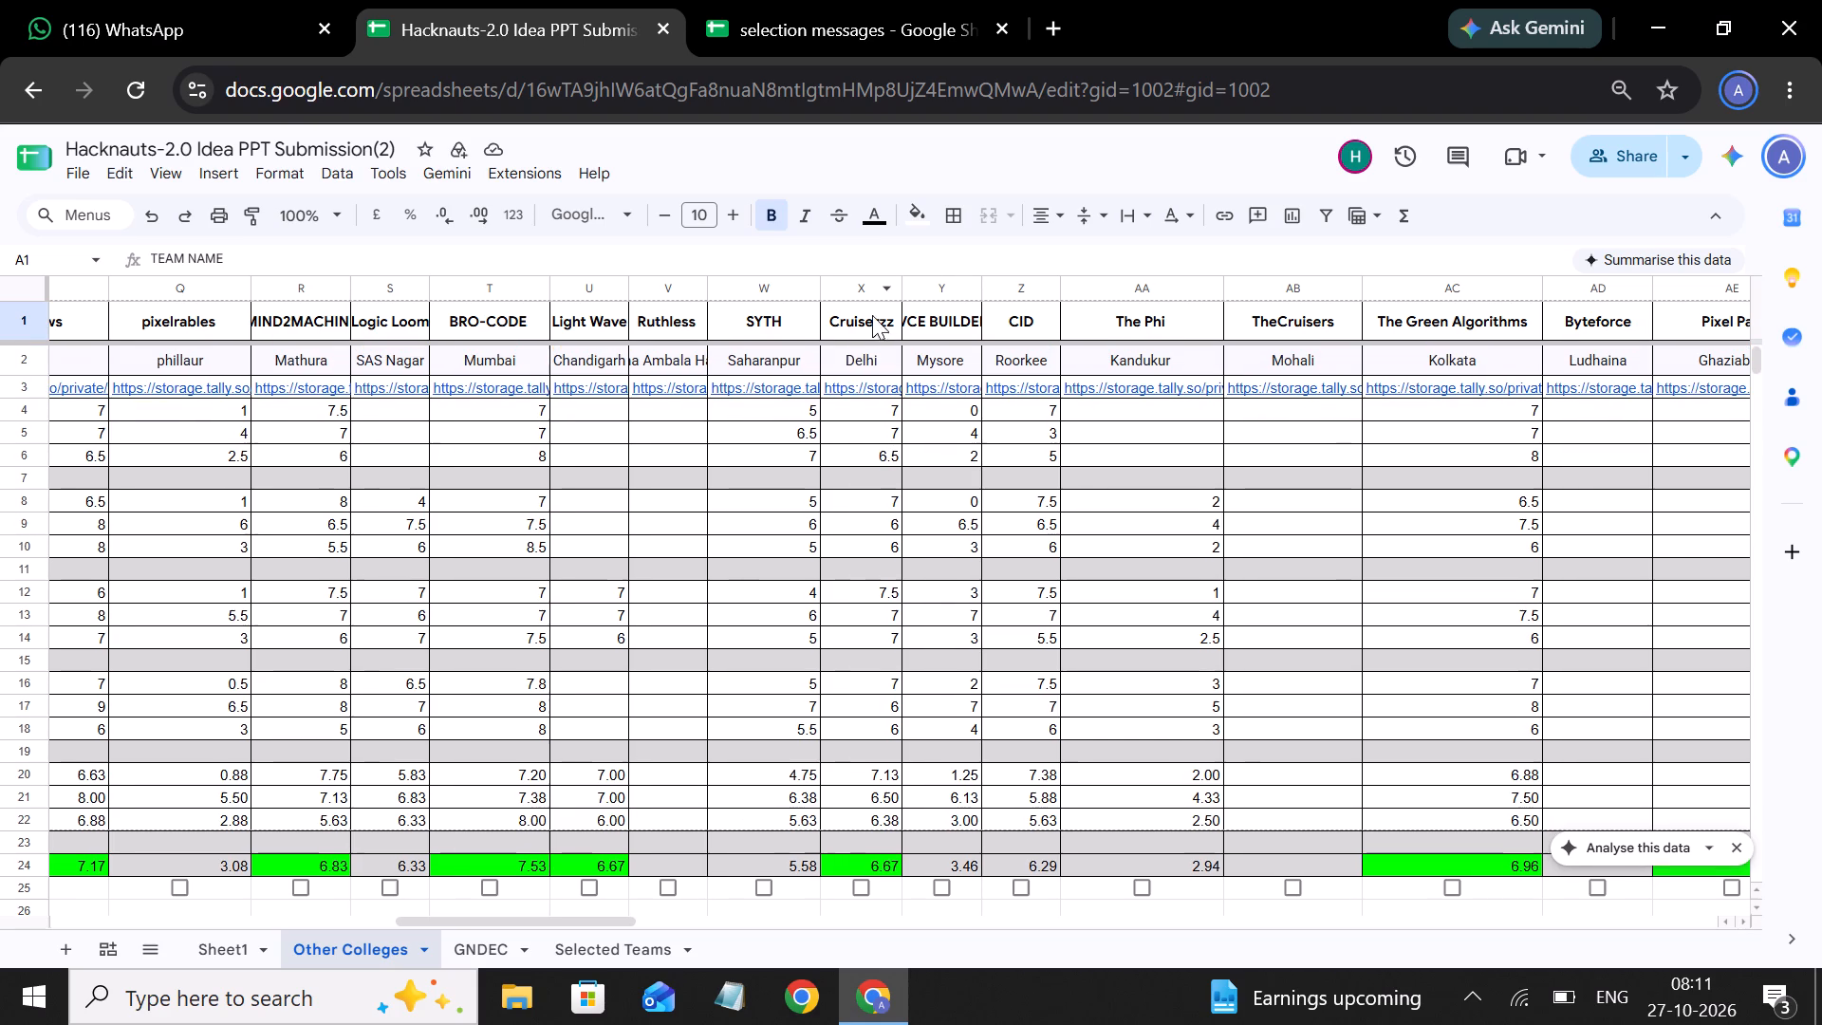
scroll(619, 357, "right", 7)
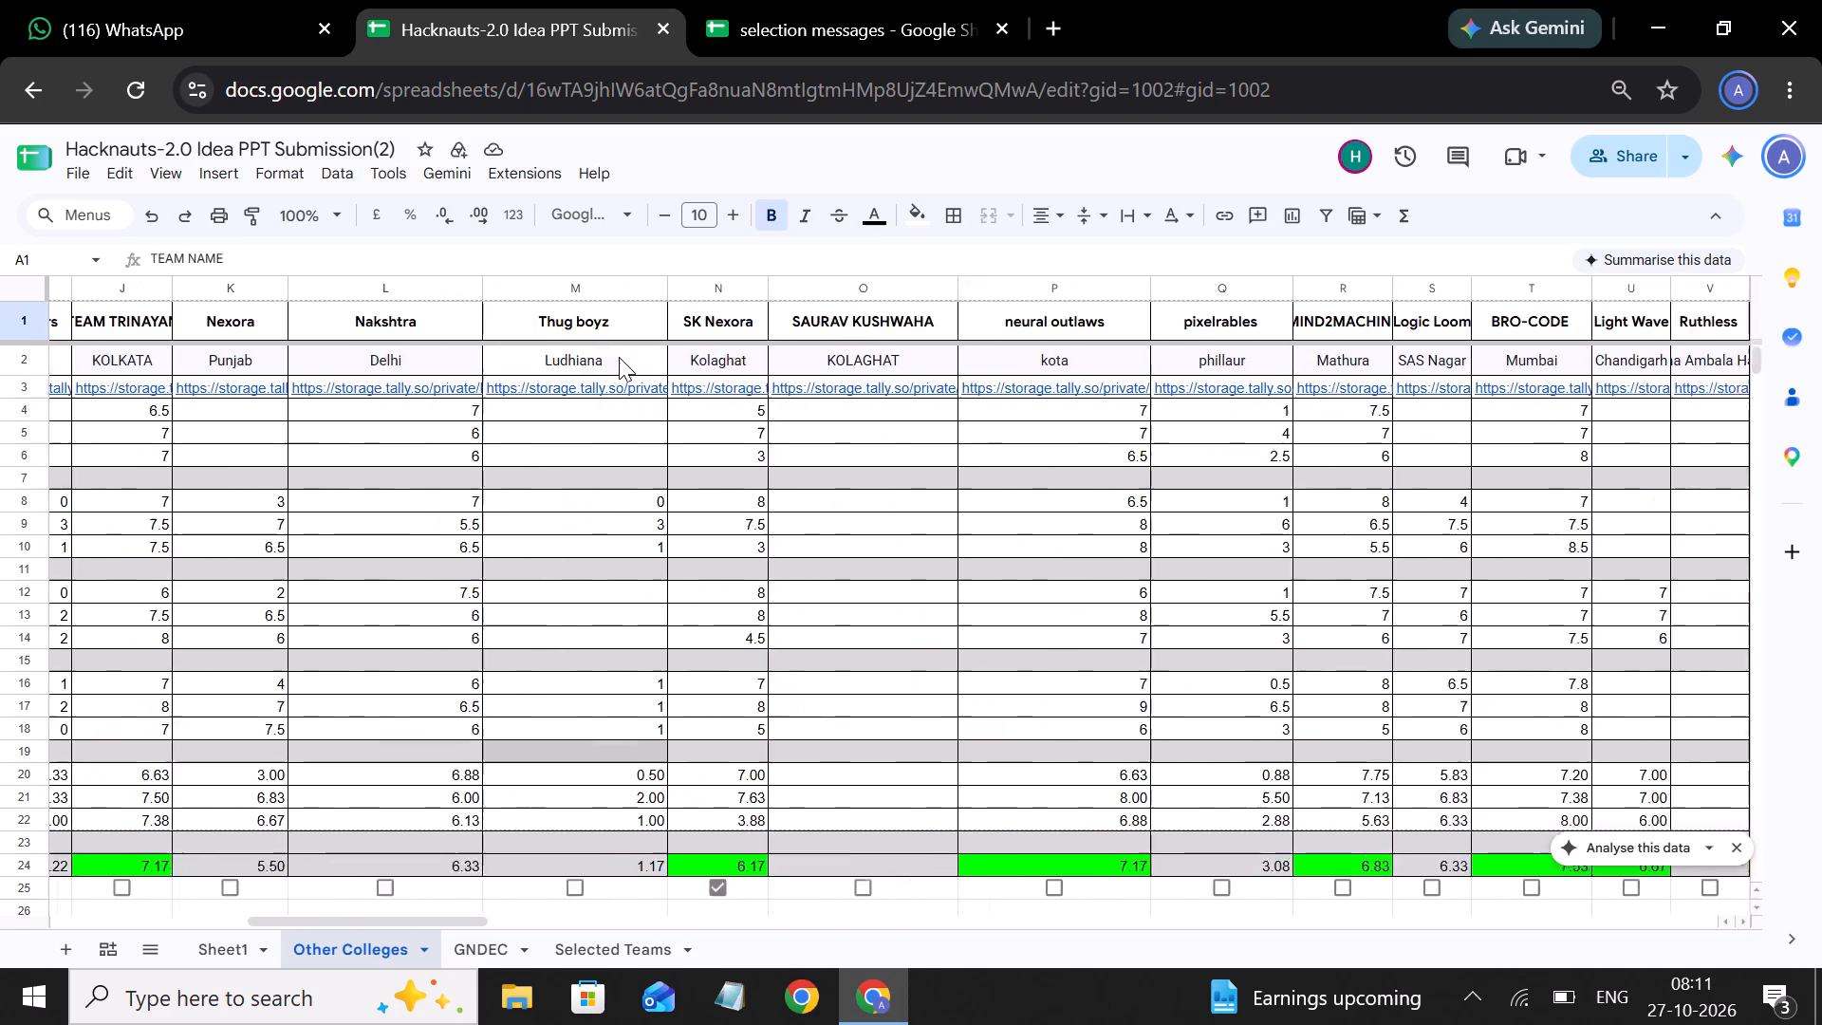
scroll(619, 357, "right", 10)
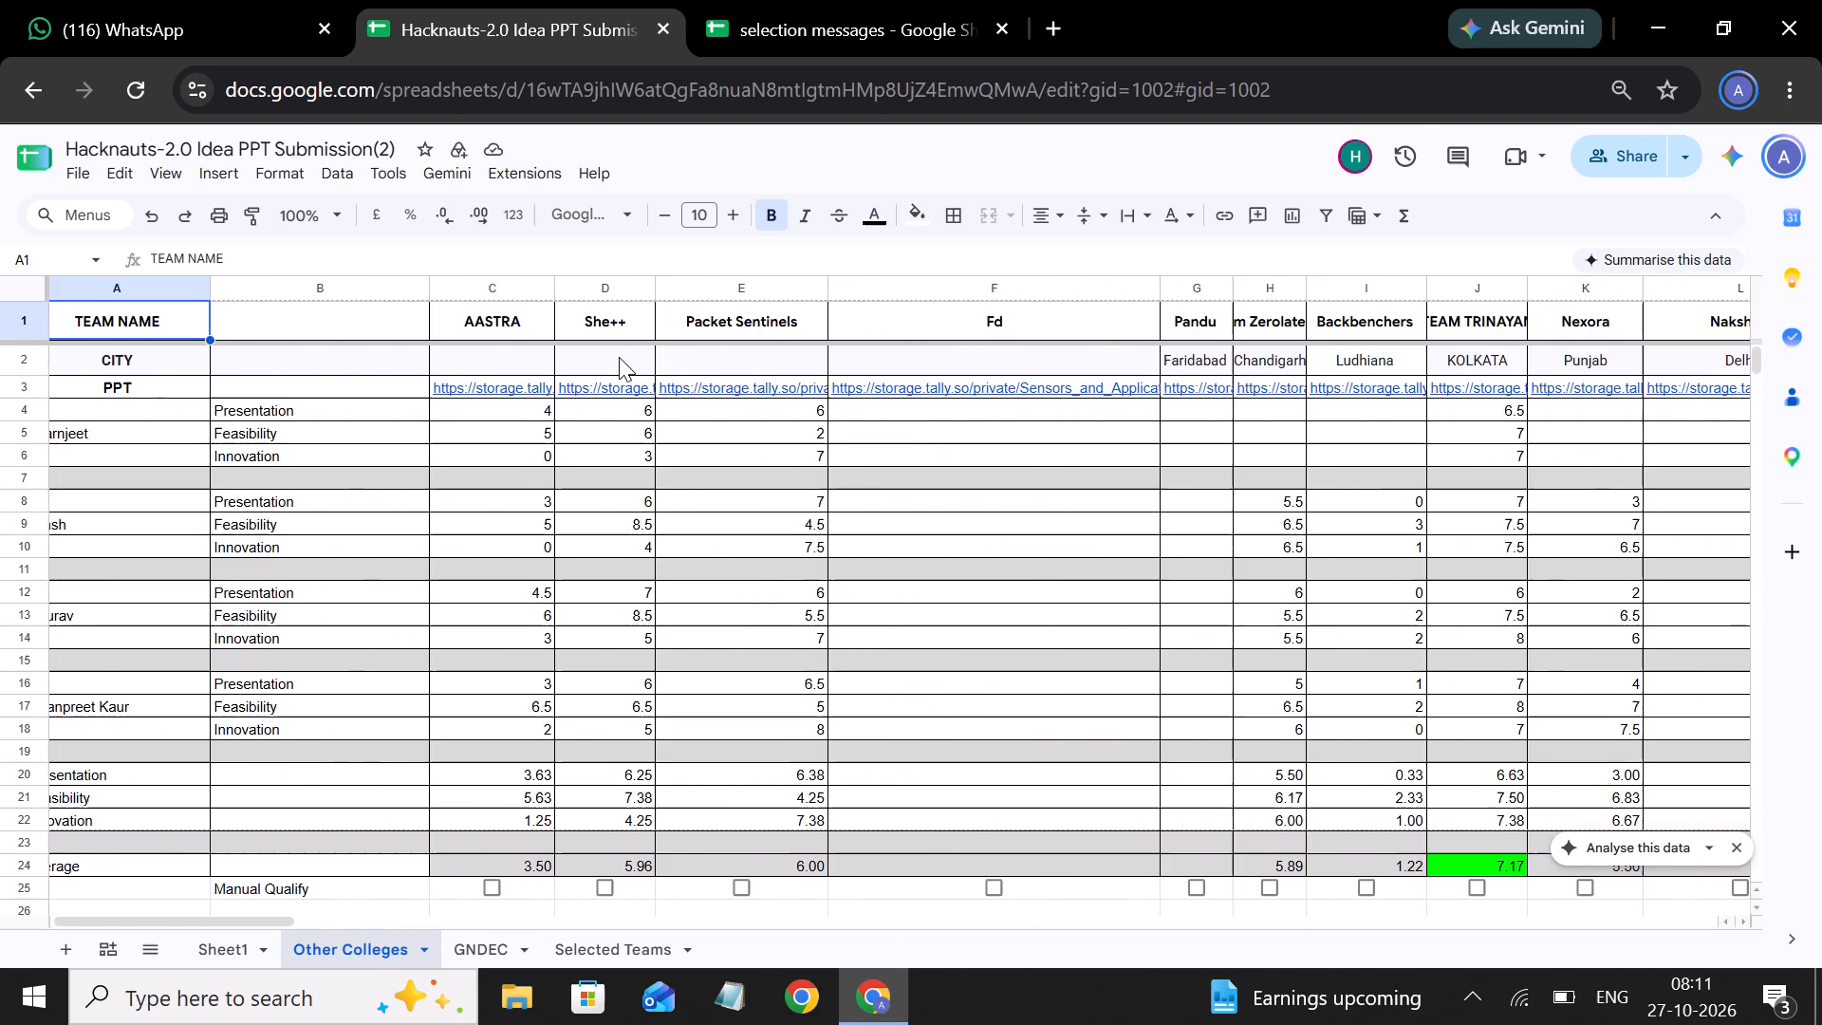
Go through every Other Colleges team from Pandu to The debuggers, checking which averages are highlighted in green.
scroll(619, 357, "left", 7)
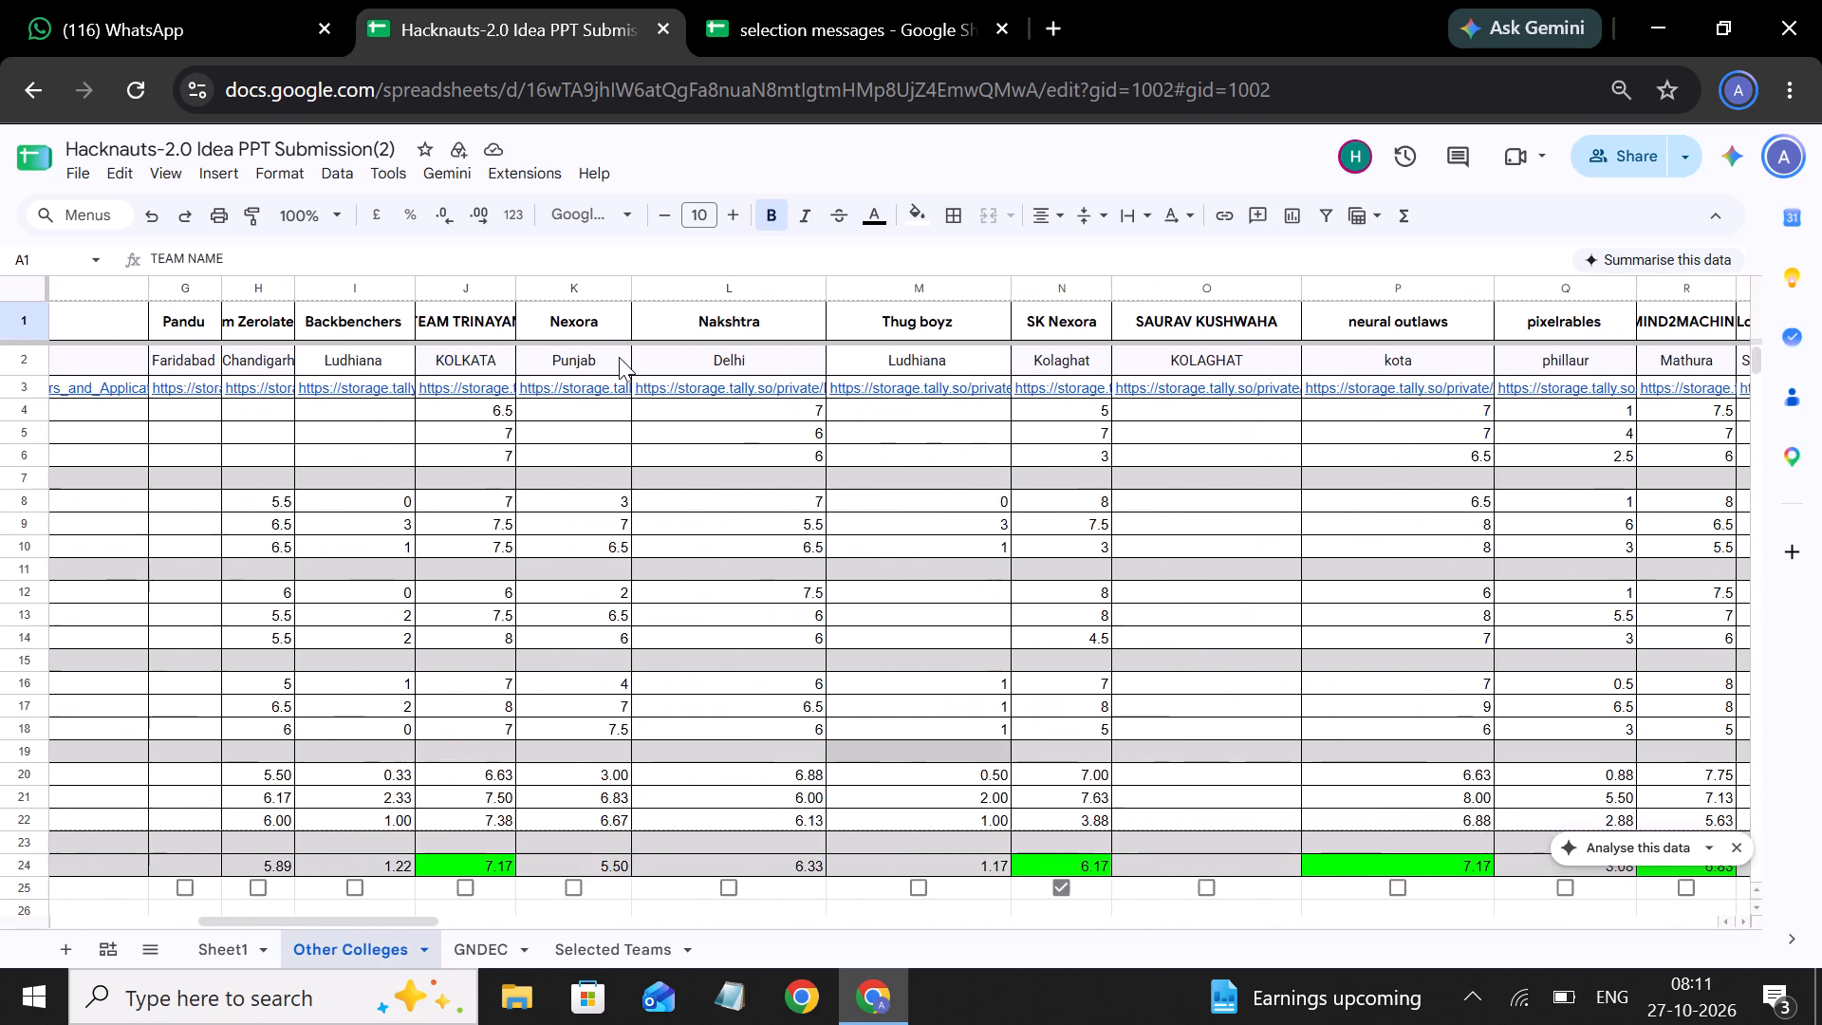
scroll(619, 357, "left", 4)
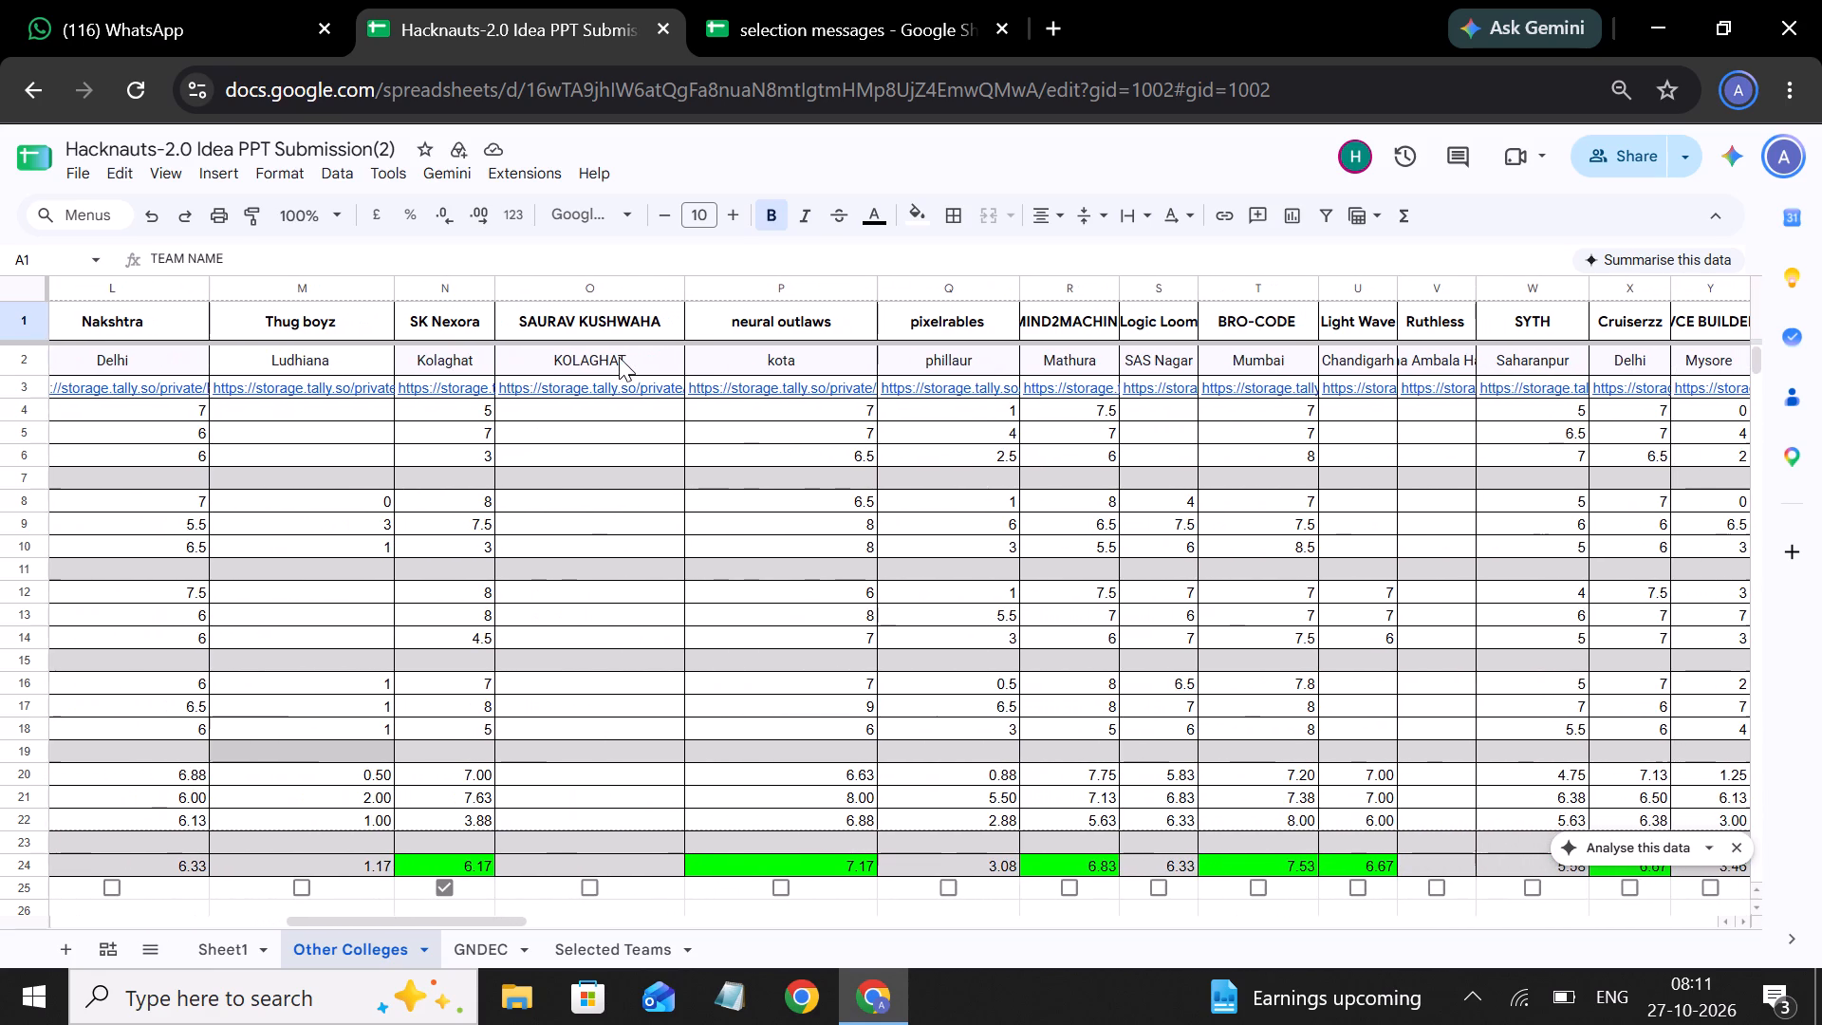
scroll(844, 363, "left", 2)
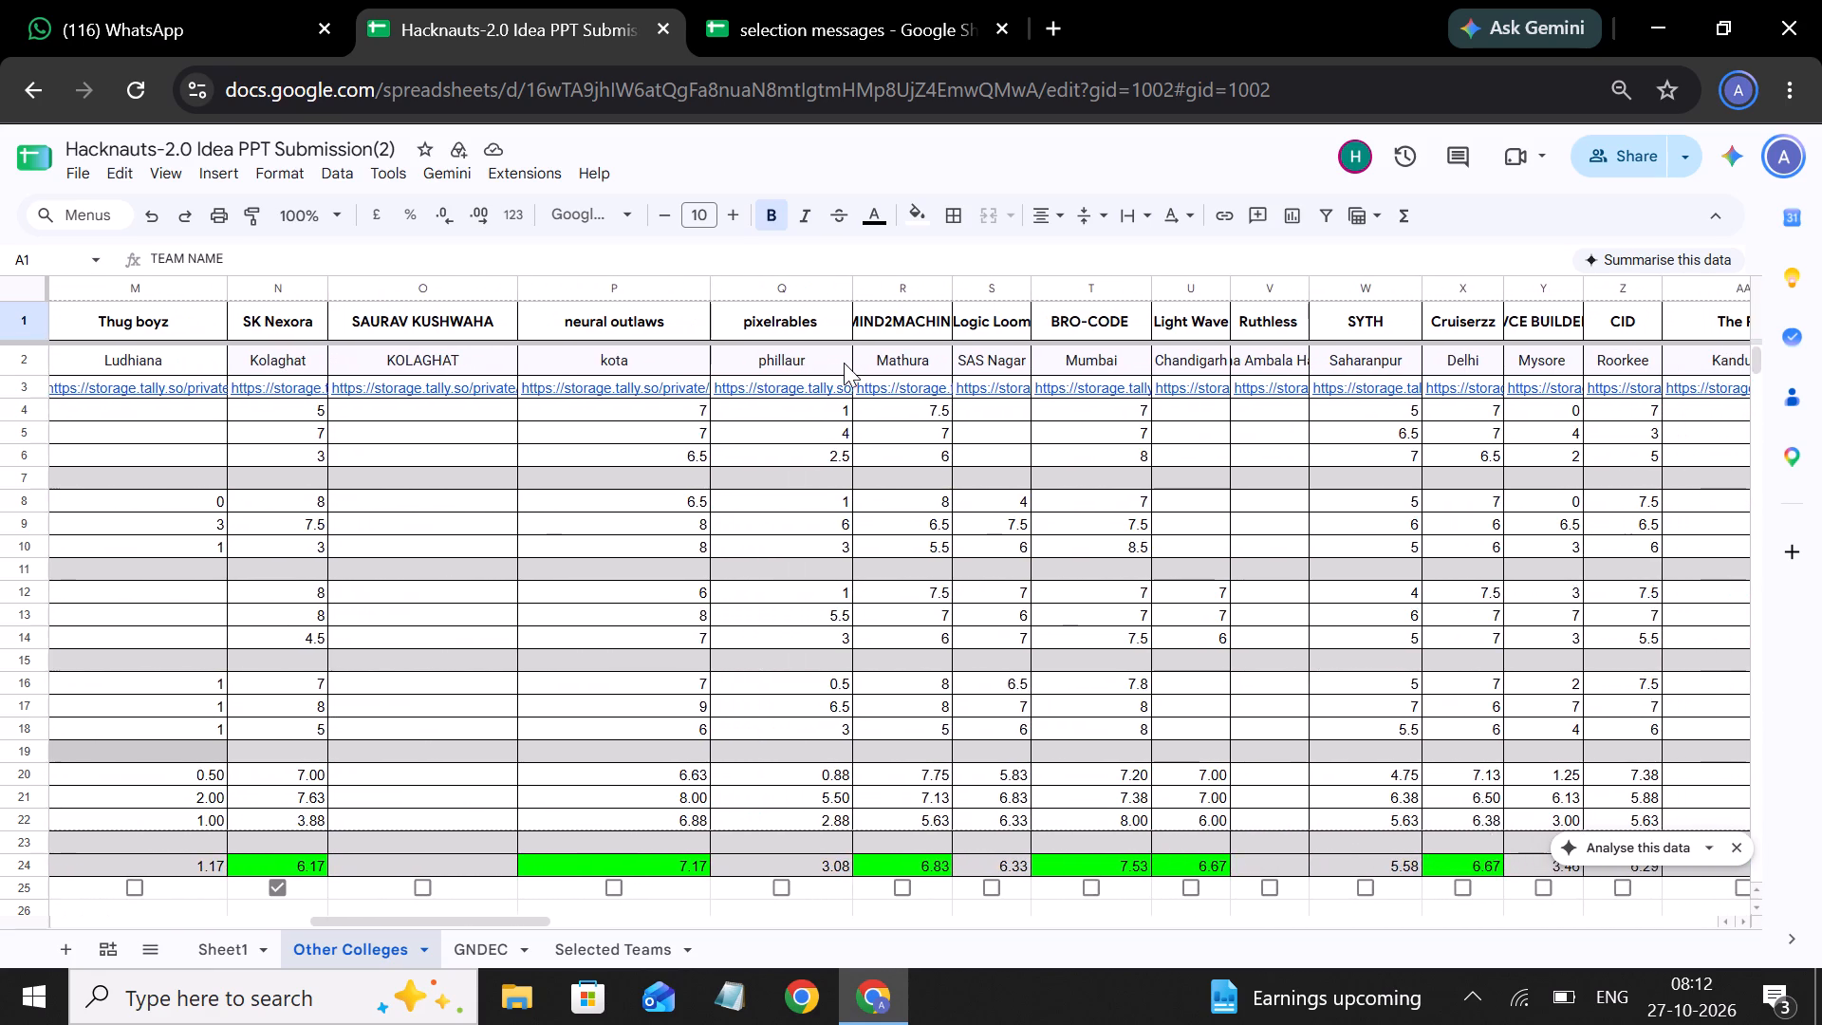
scroll(844, 363, "left", 5)
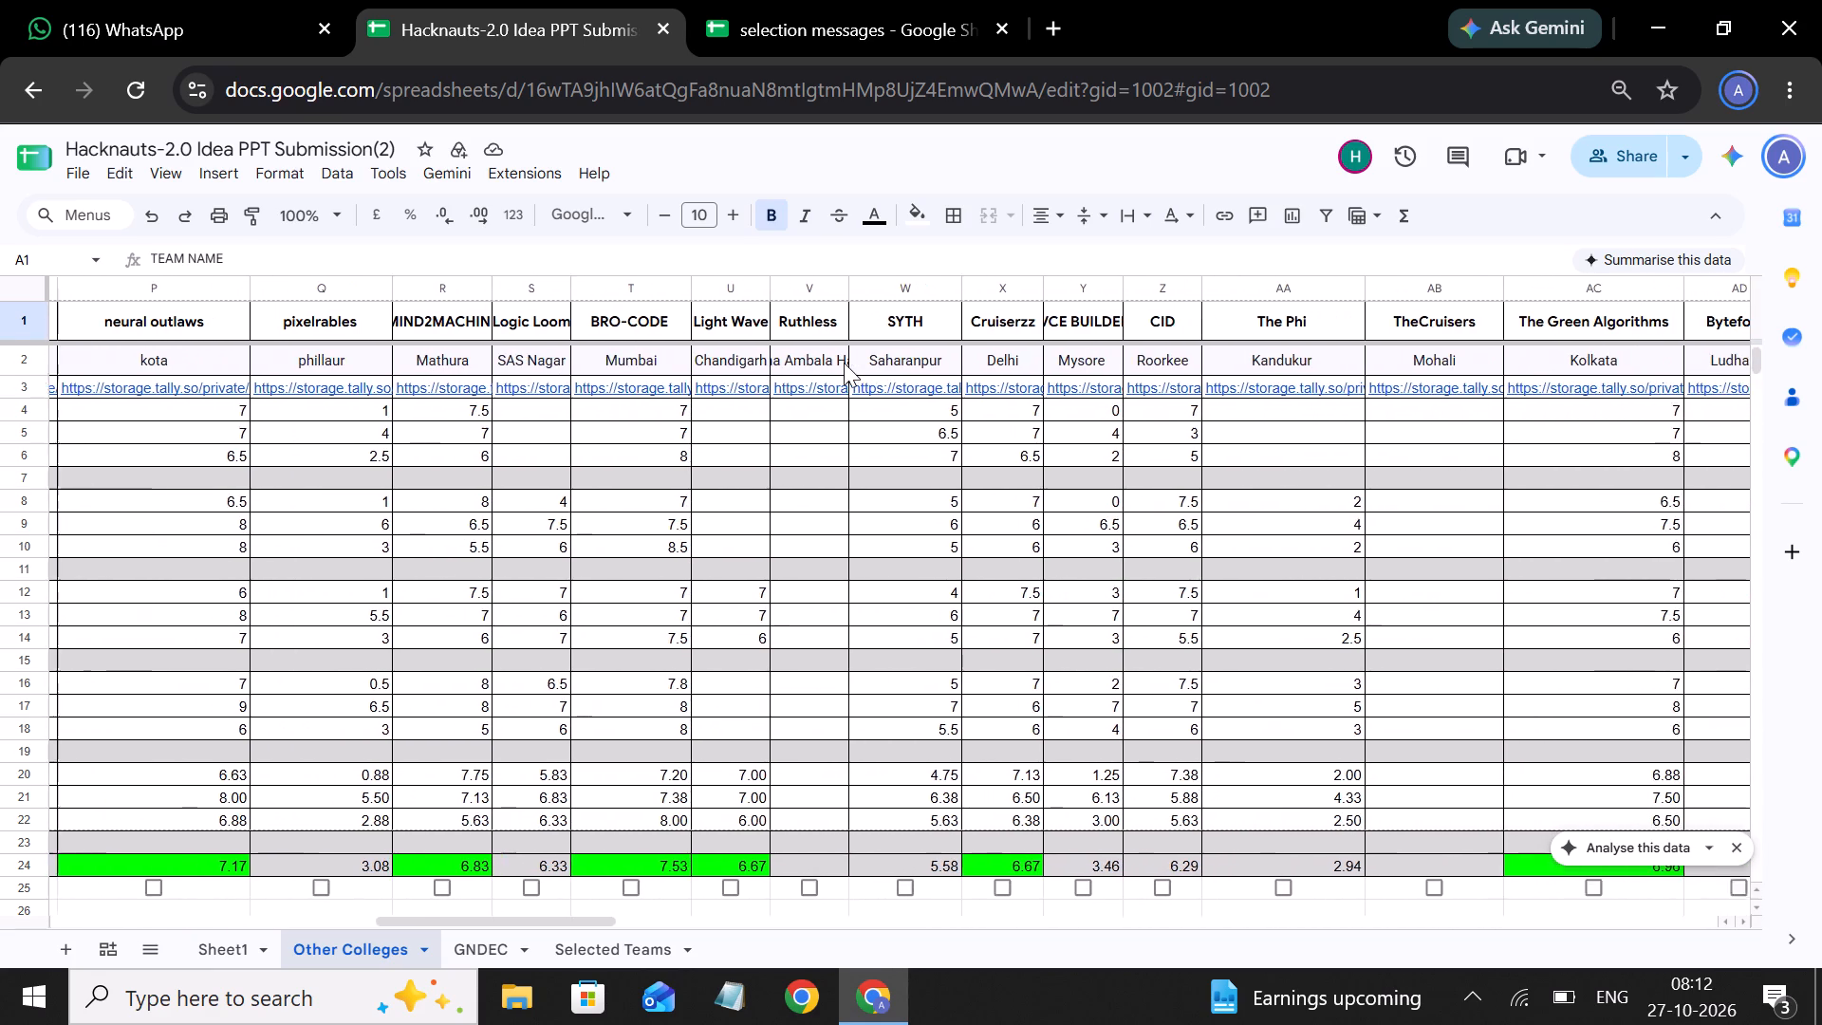
scroll(960, 372, "up", 2)
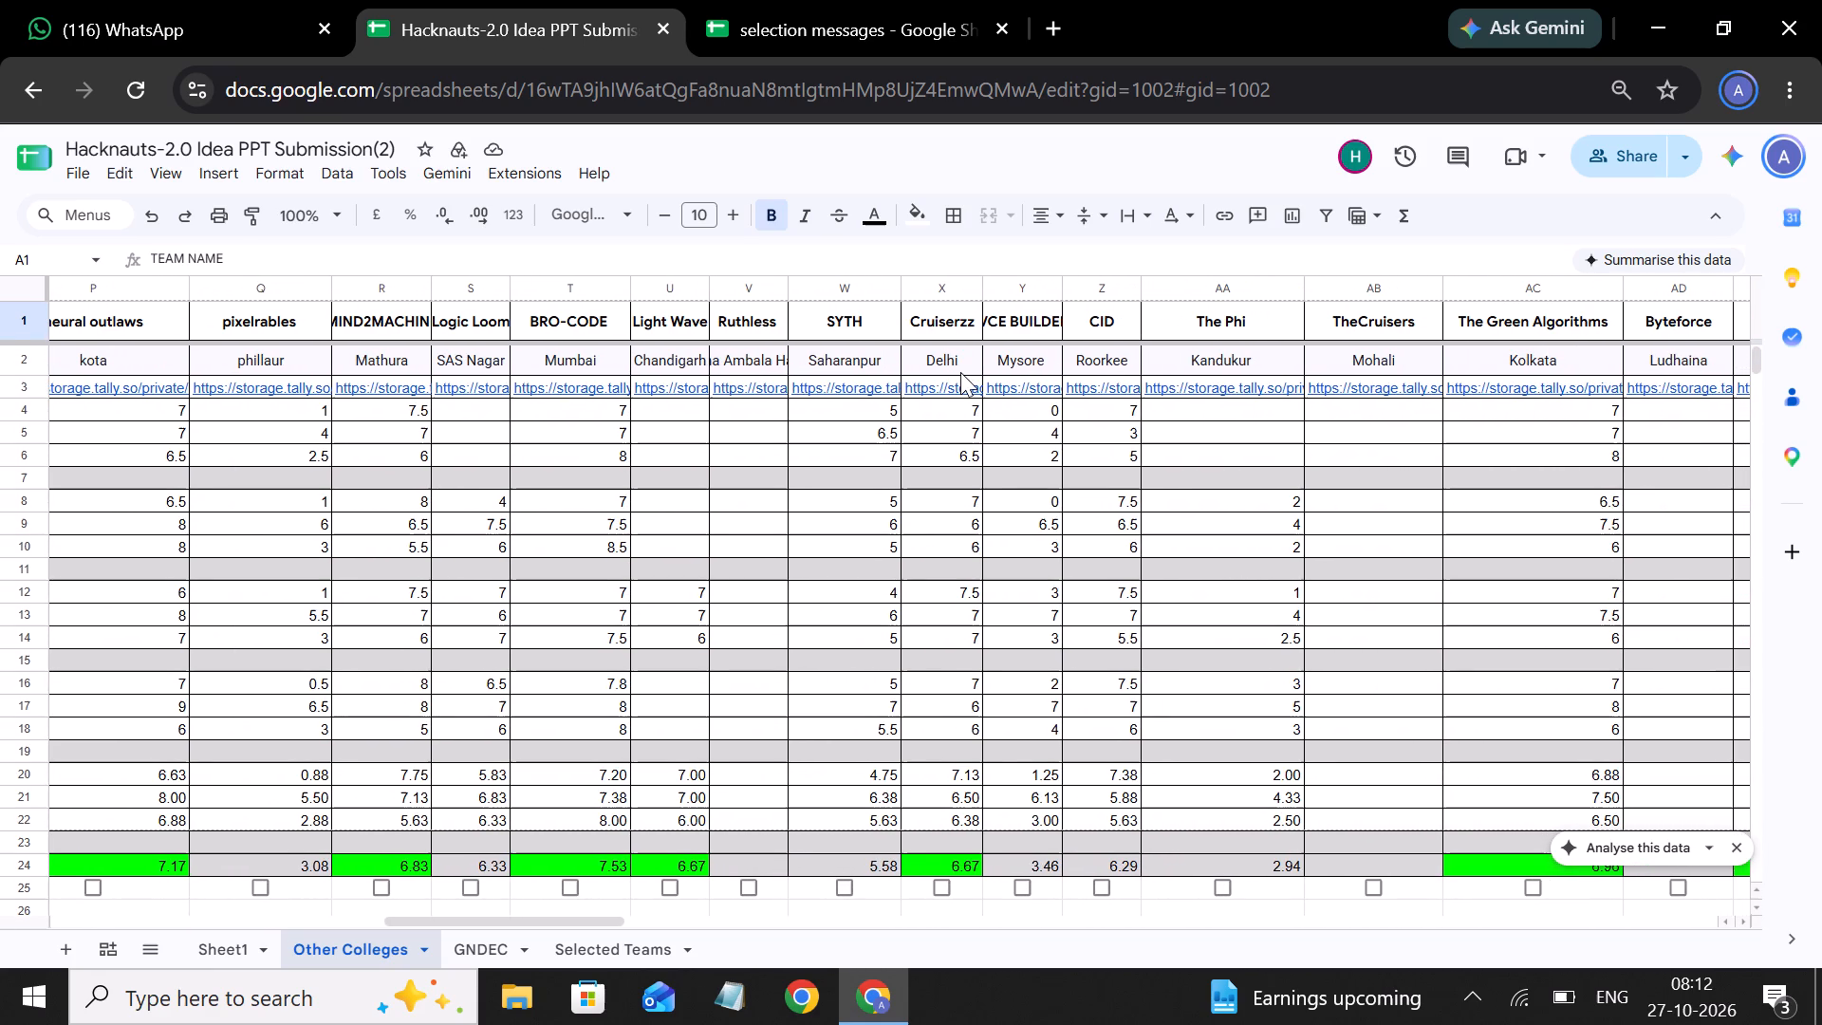
scroll(960, 372, "left", 3)
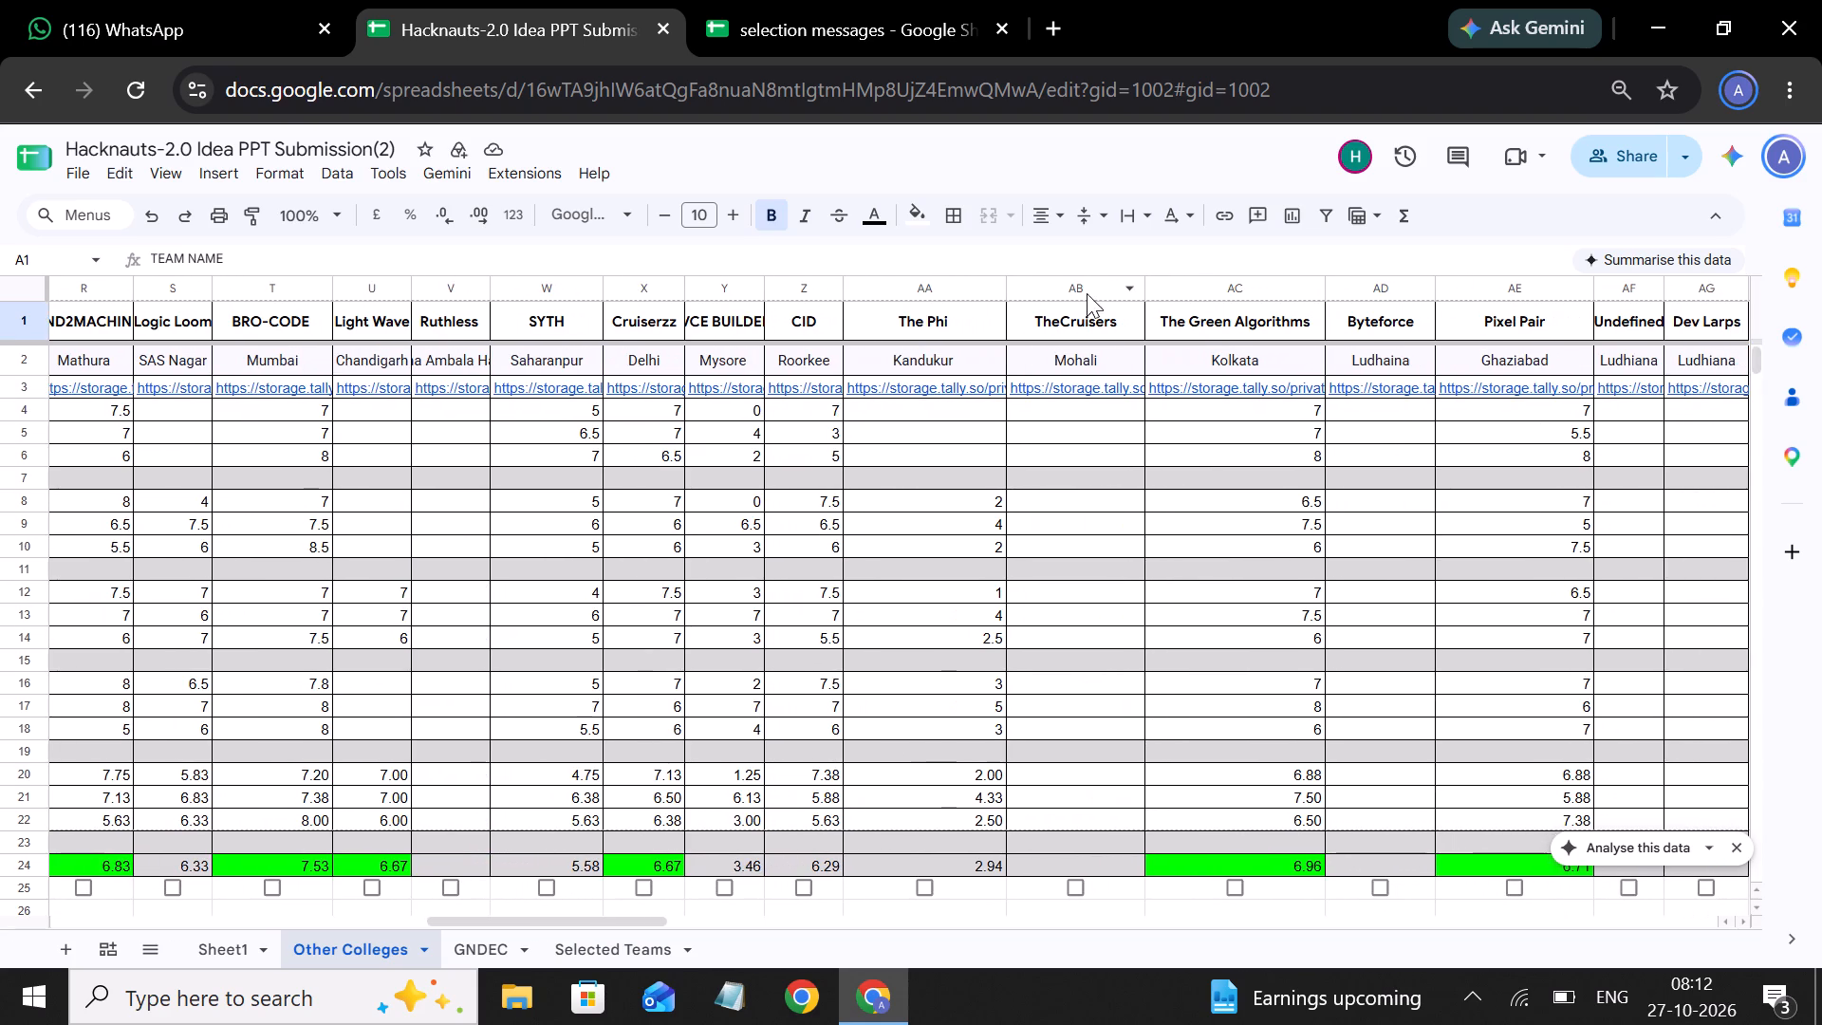
scroll(1130, 445, "left", 2)
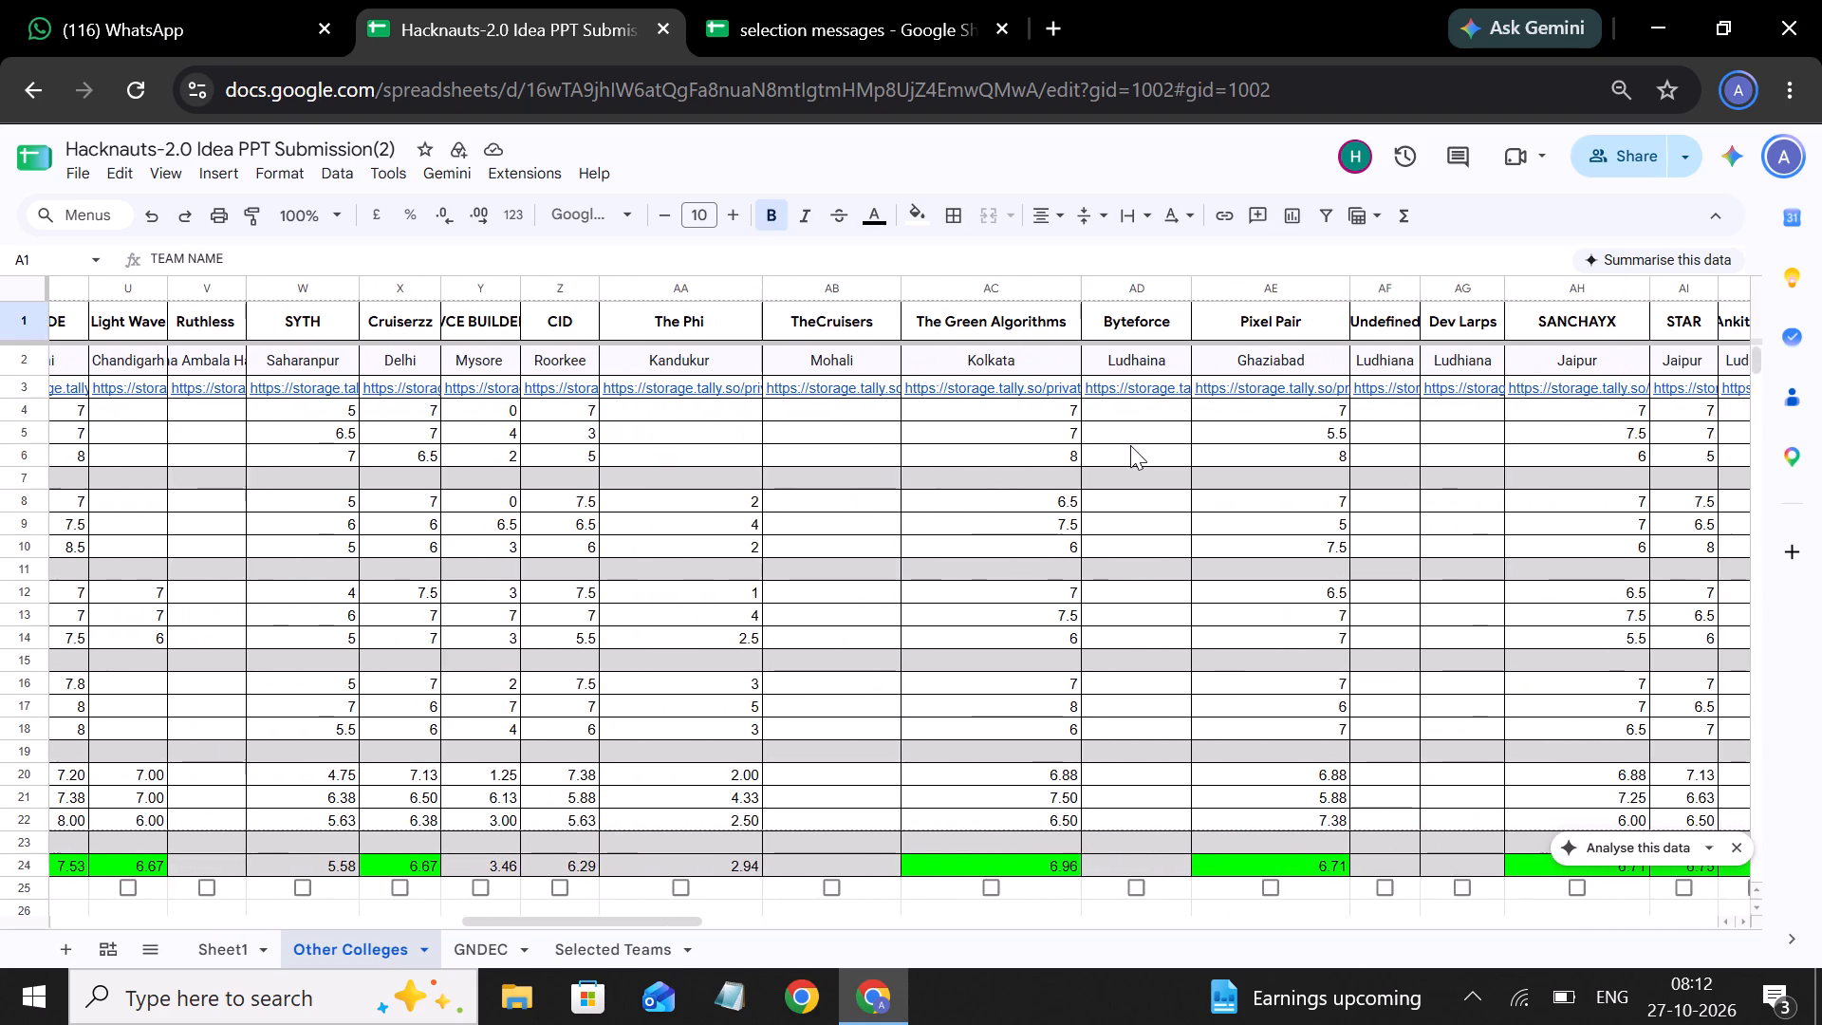
scroll(1130, 445, "left", 6)
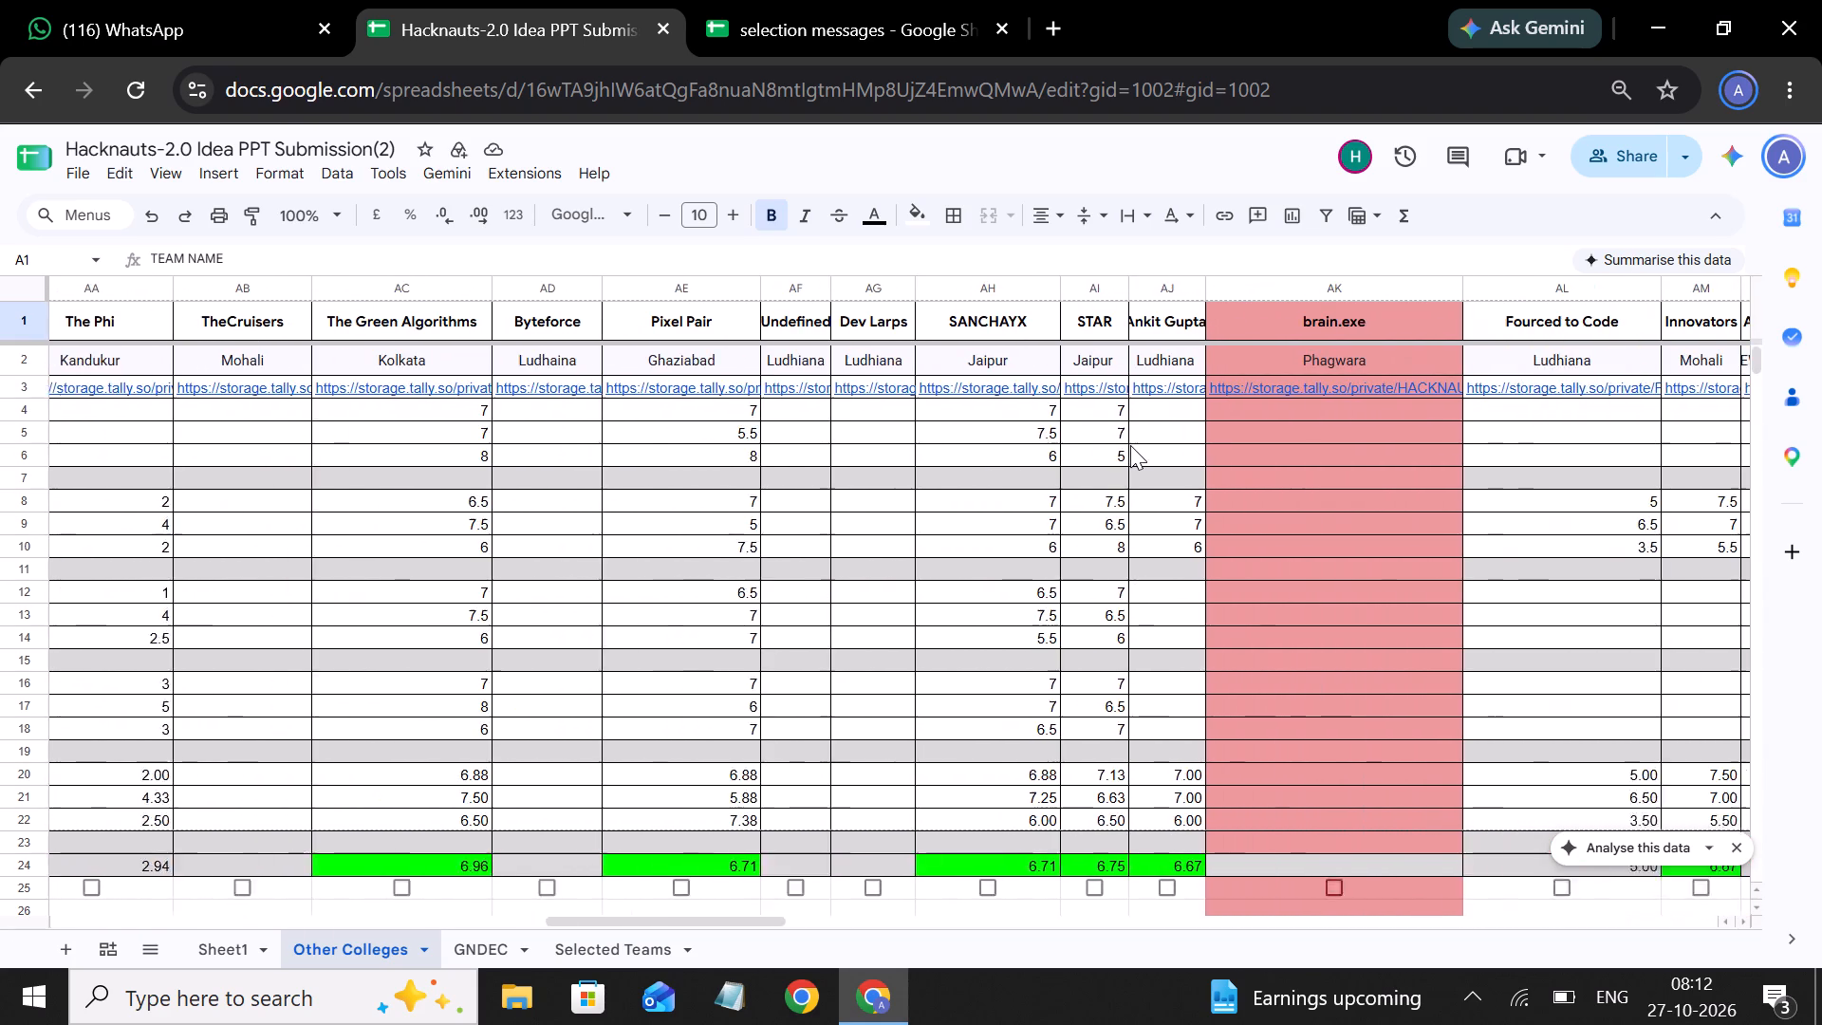
scroll(1130, 445, "left", 4)
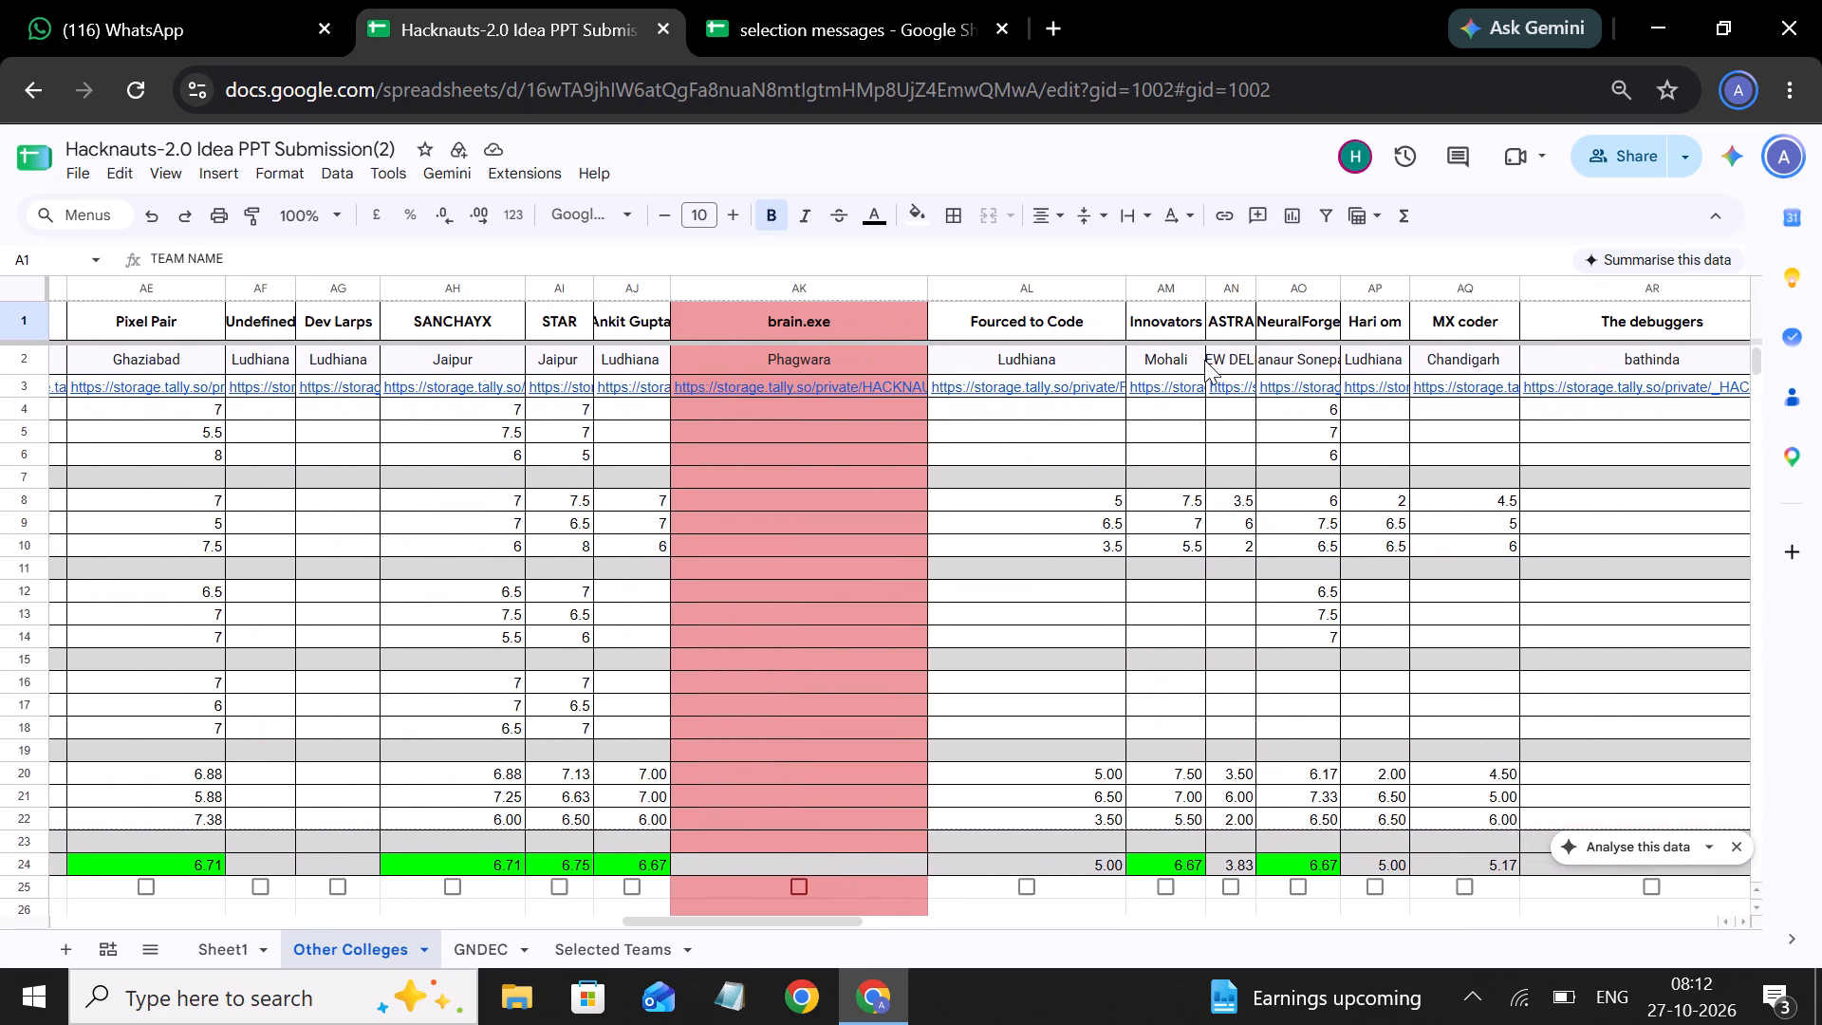
scroll(1205, 618, "up", 1)
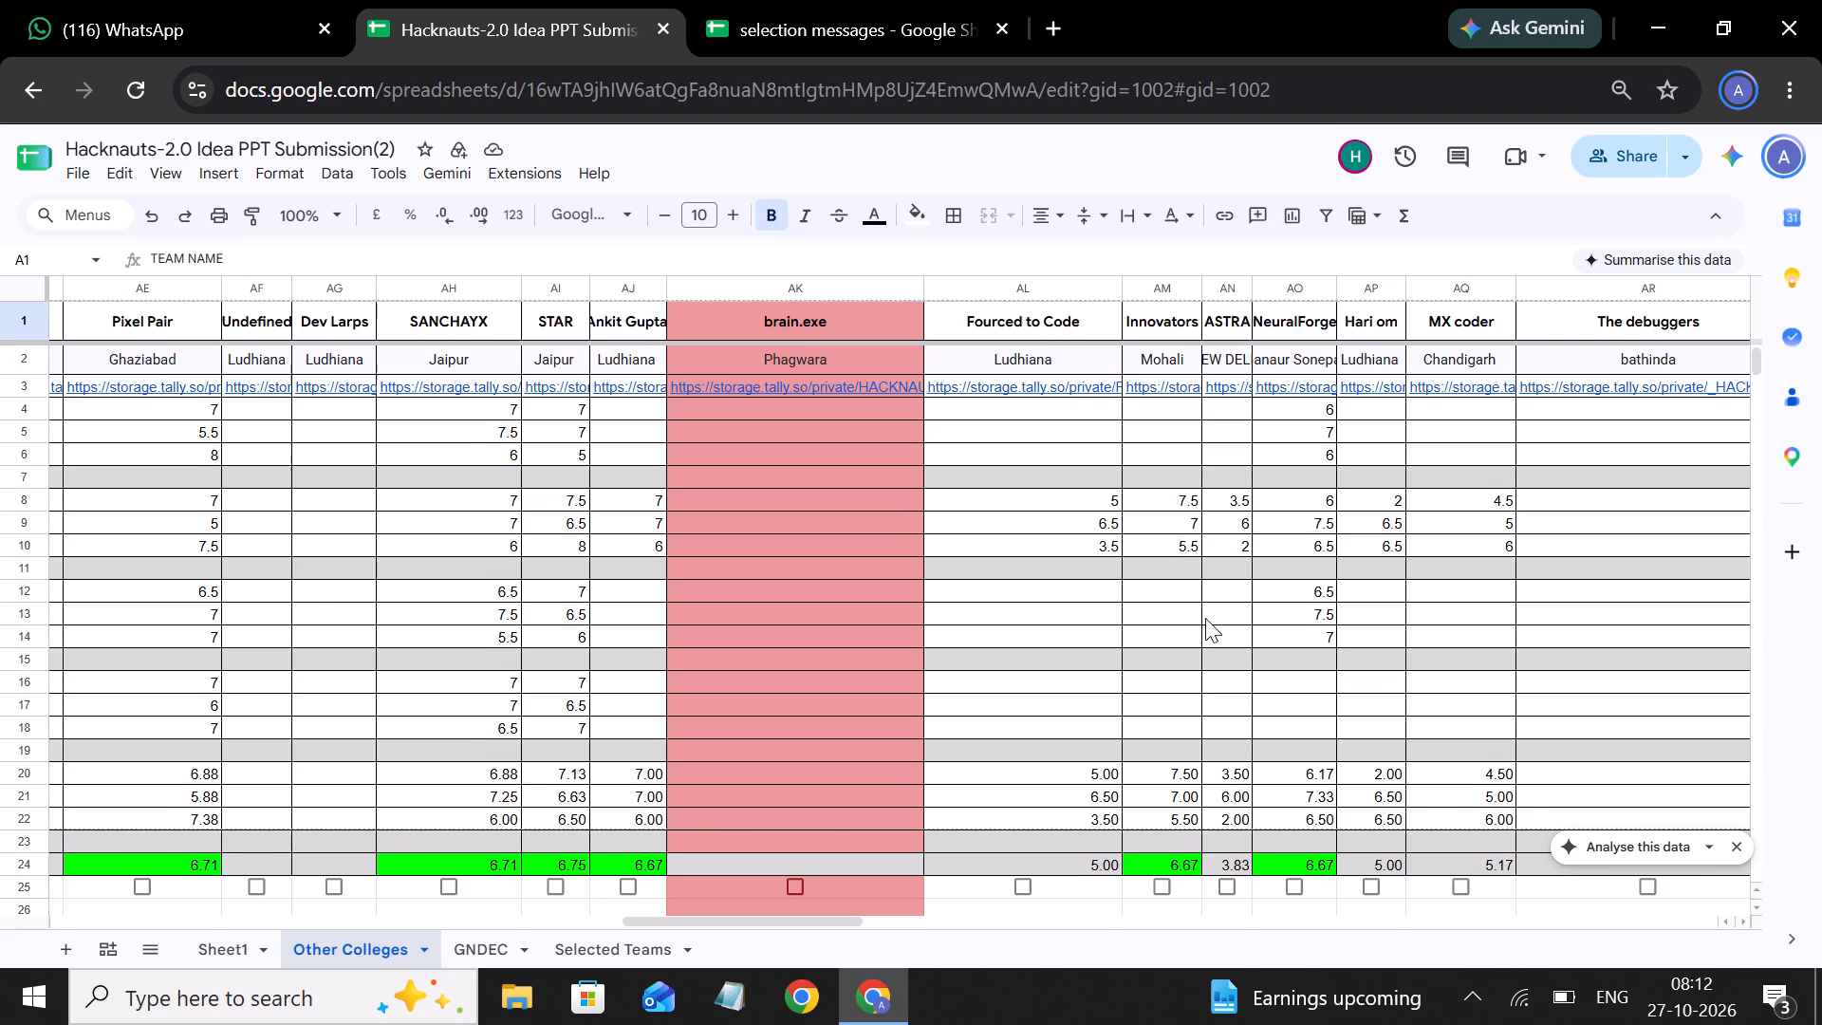
scroll(1205, 618, "up", 1)
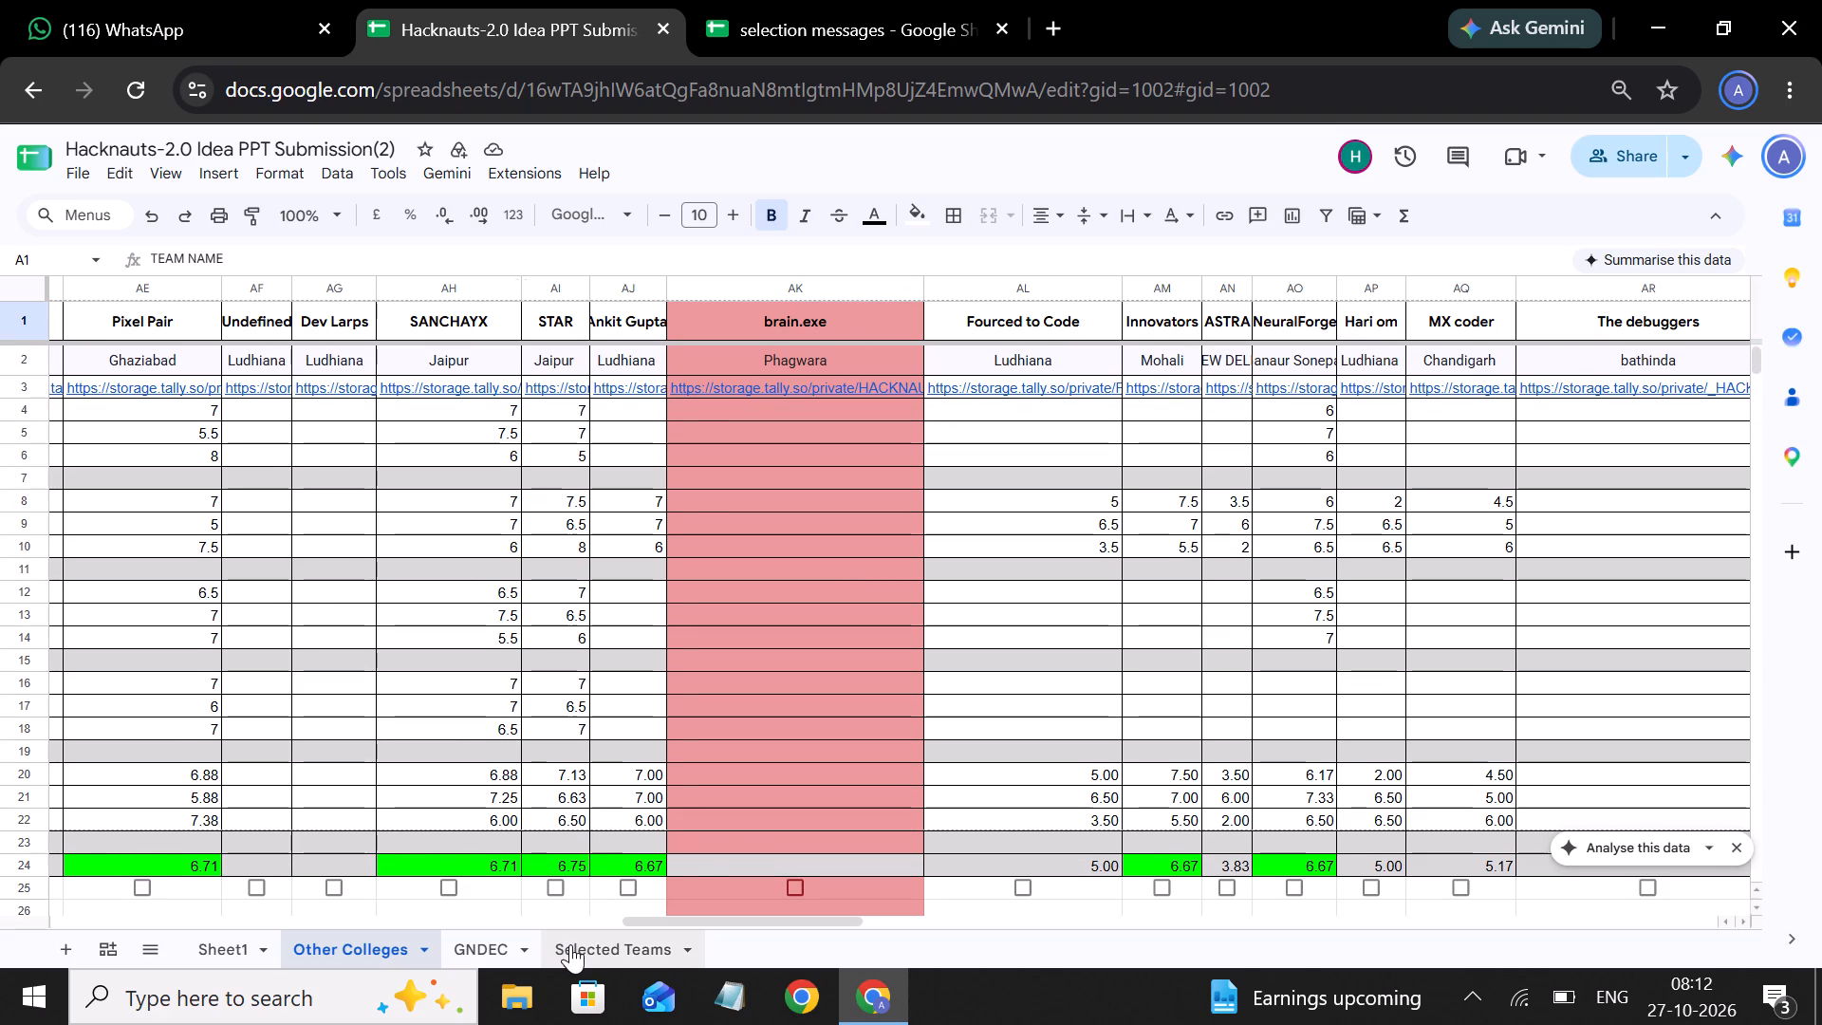
Compare the Selected Teams list and its Messaged checkboxes with the averages on the Other Colleges and GNDEC sheets.
left_click(570, 944)
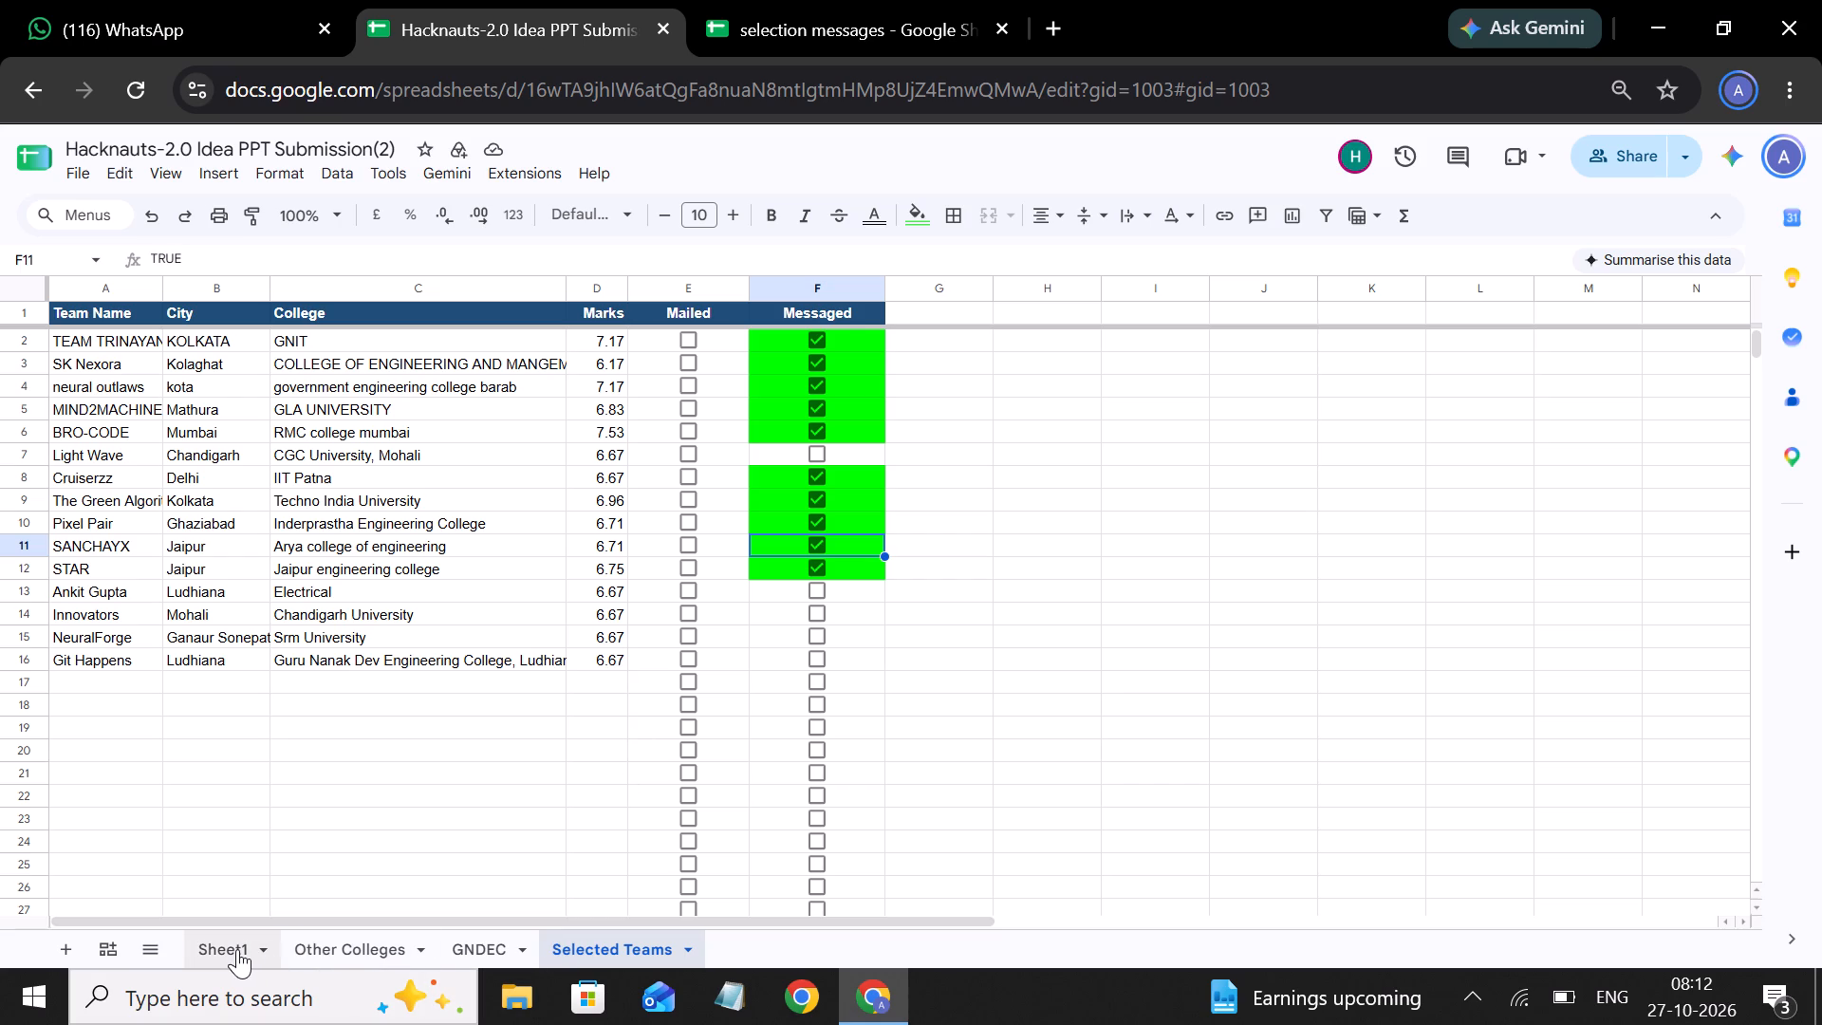
left_click(335, 954)
scroll(887, 654, "left", 3)
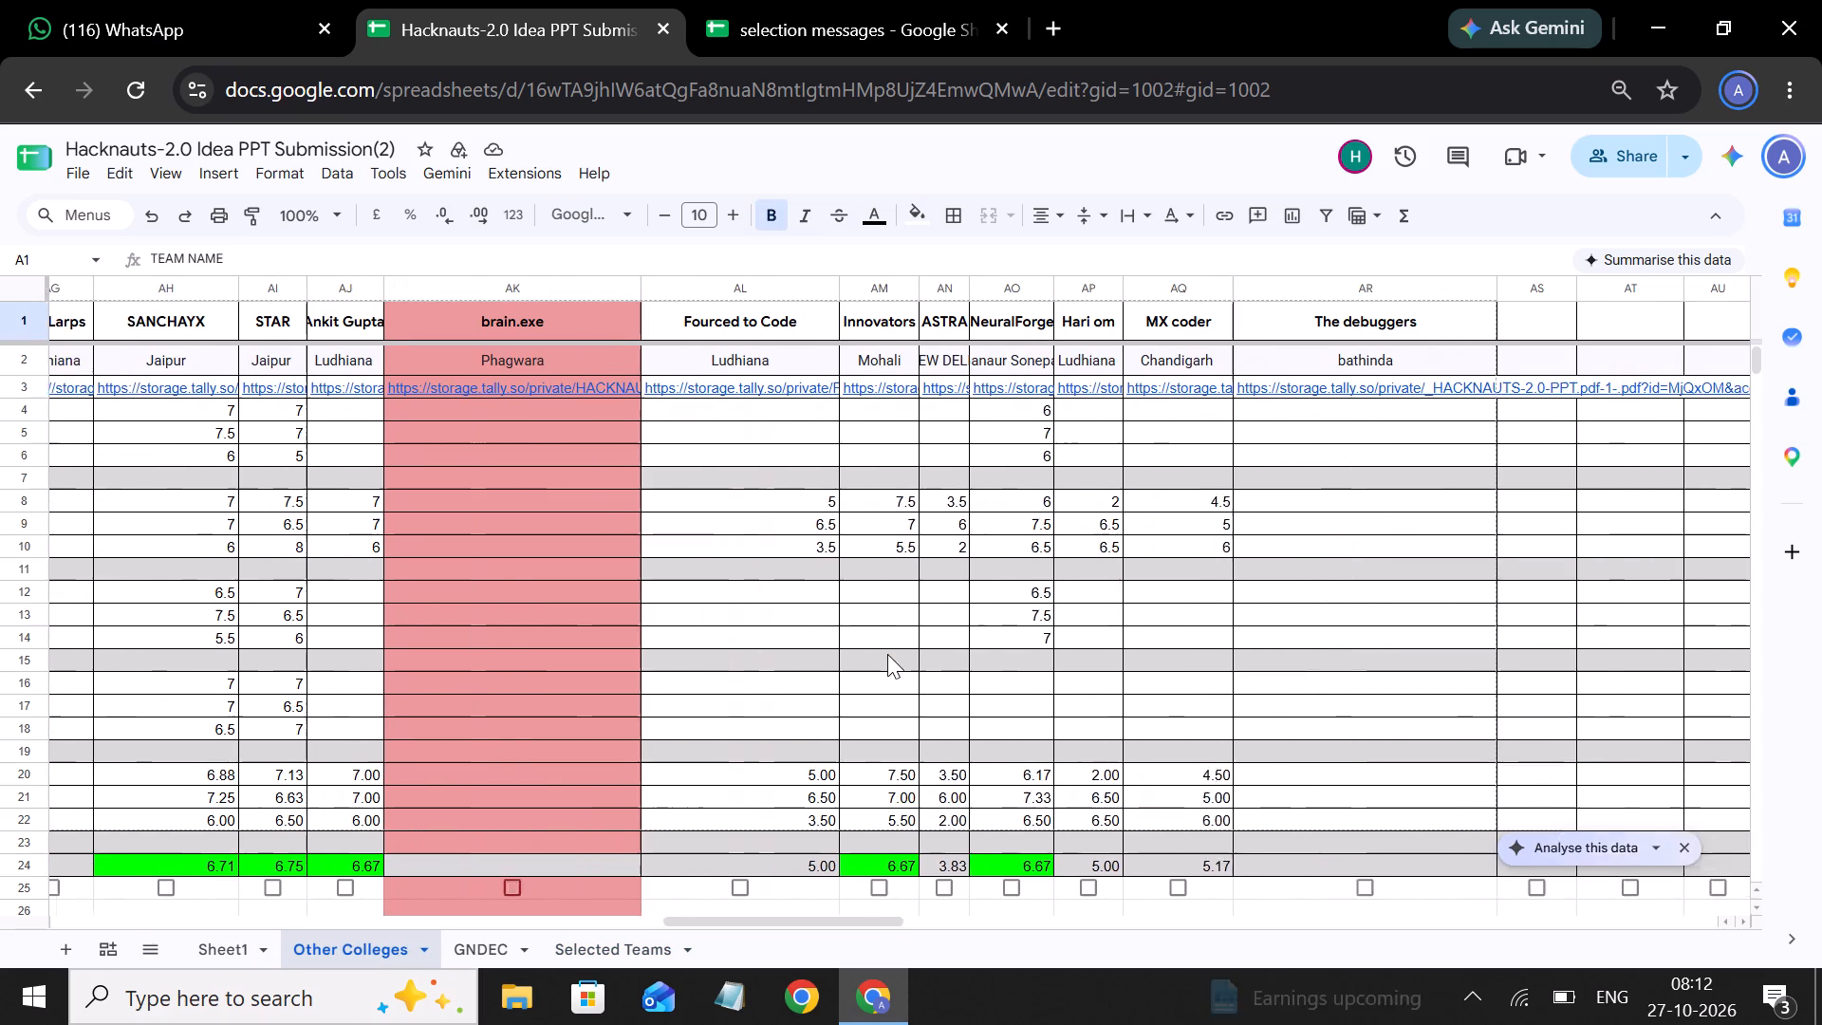
scroll(887, 654, "left", 1)
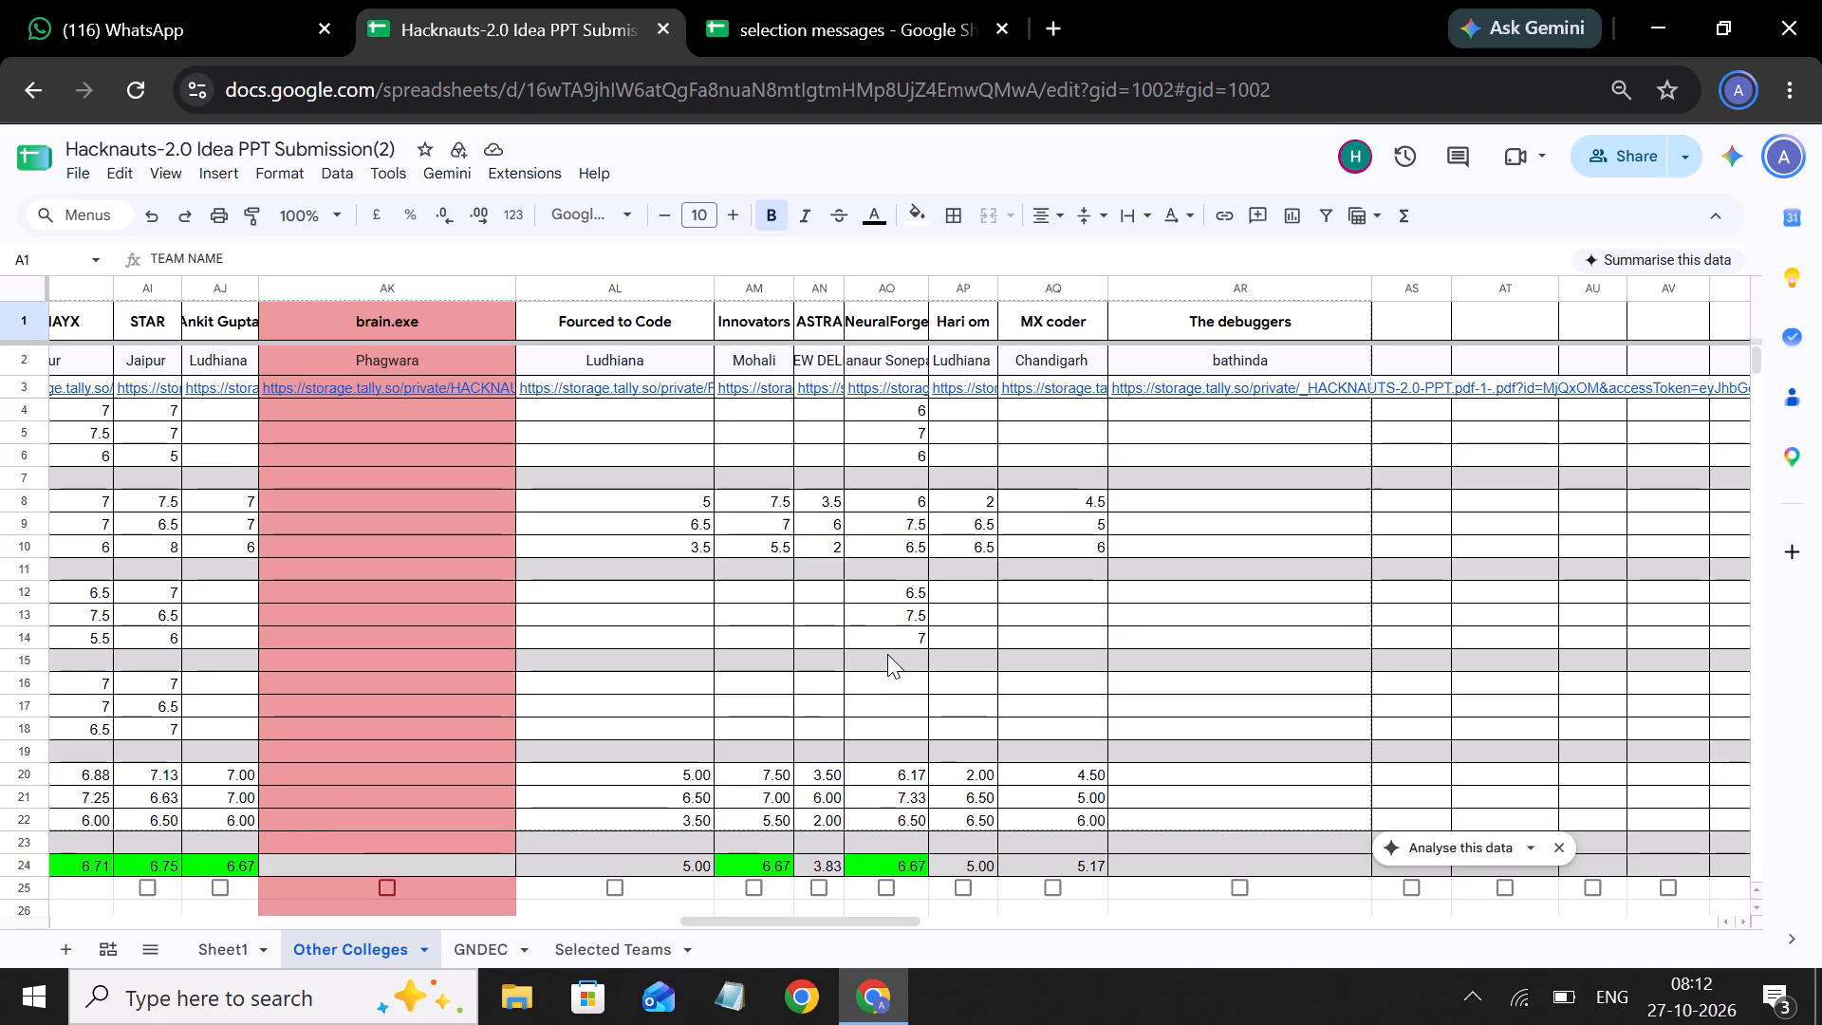
scroll(887, 654, "right", 3)
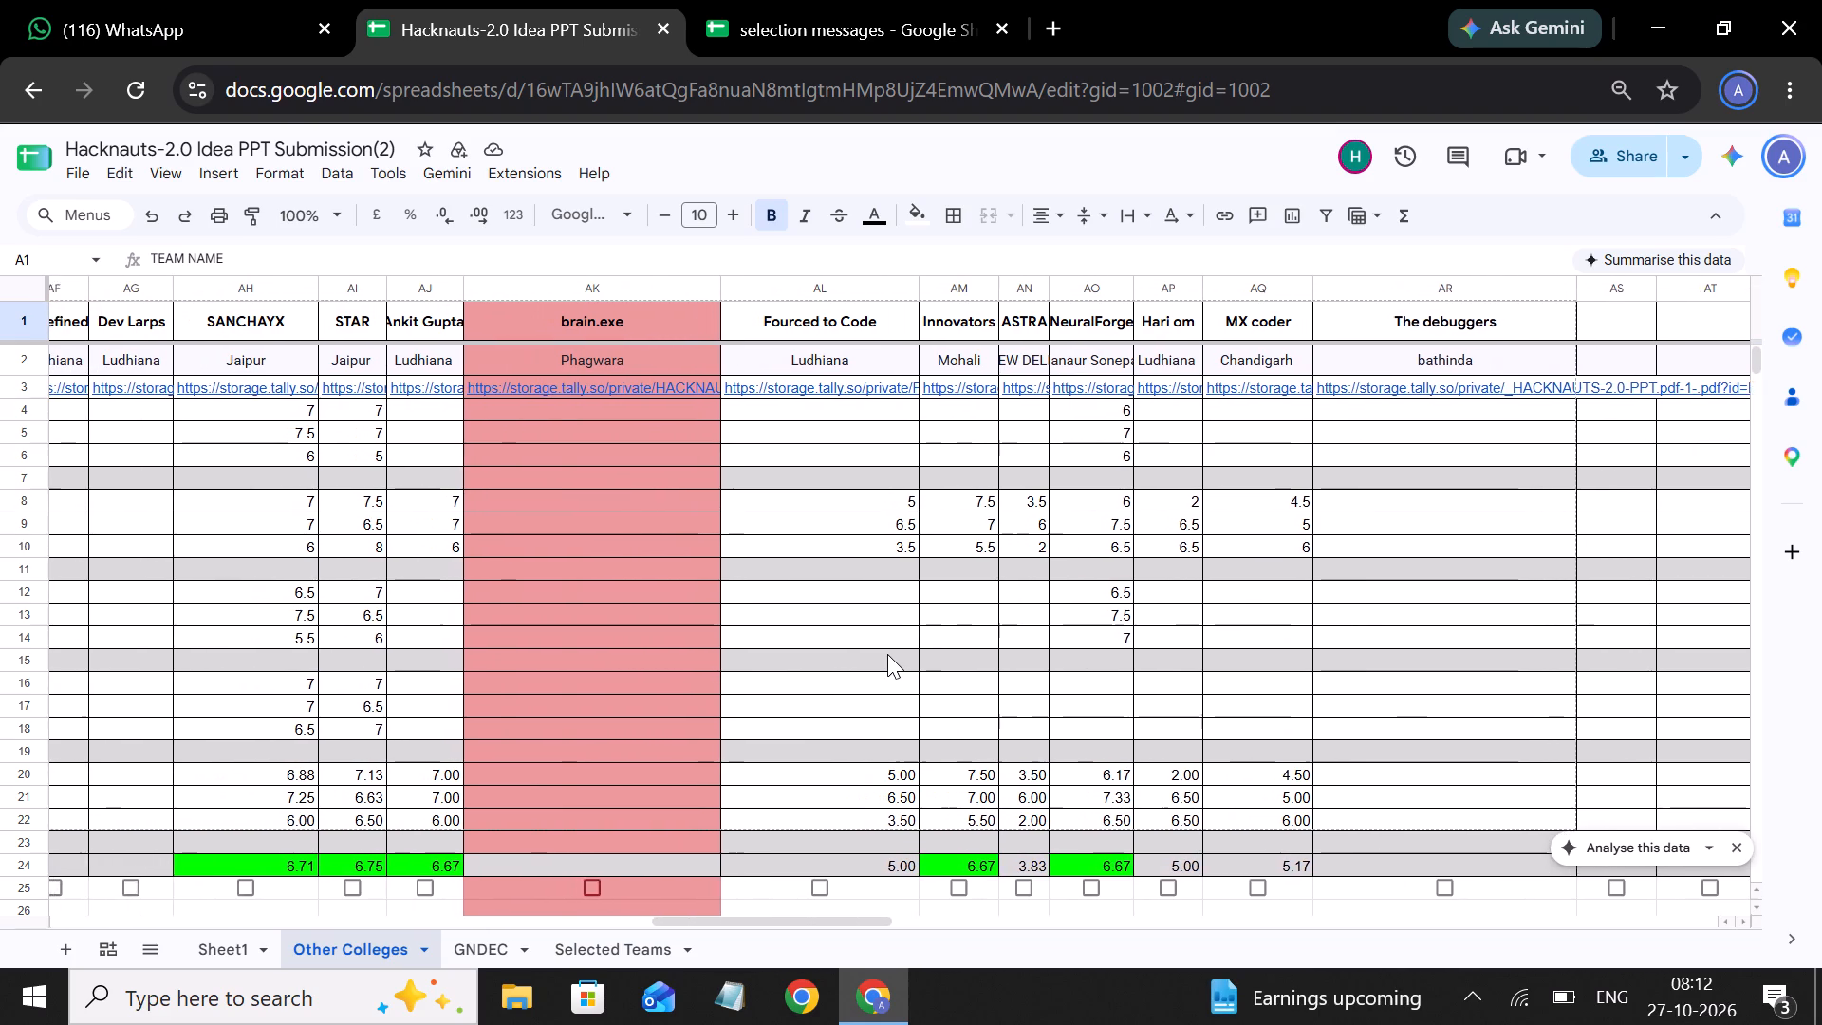
scroll(887, 654, "right", 1)
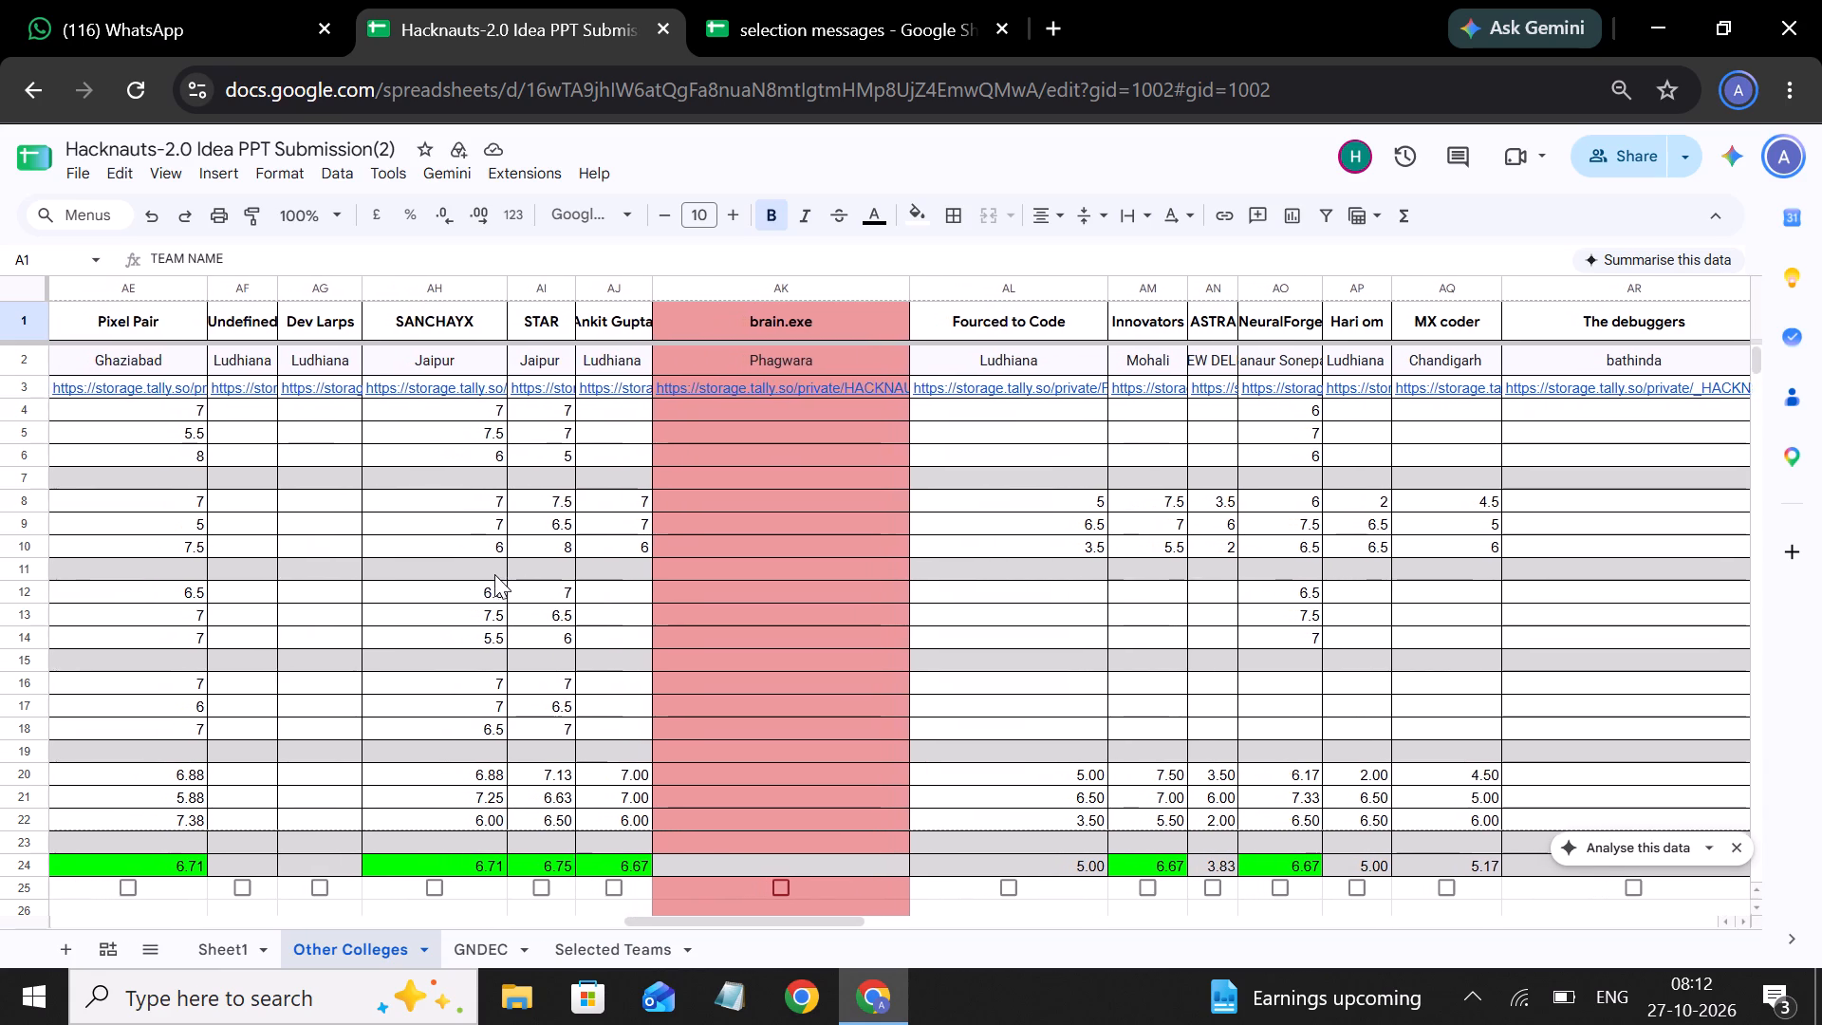
scroll(494, 574, "right", 2)
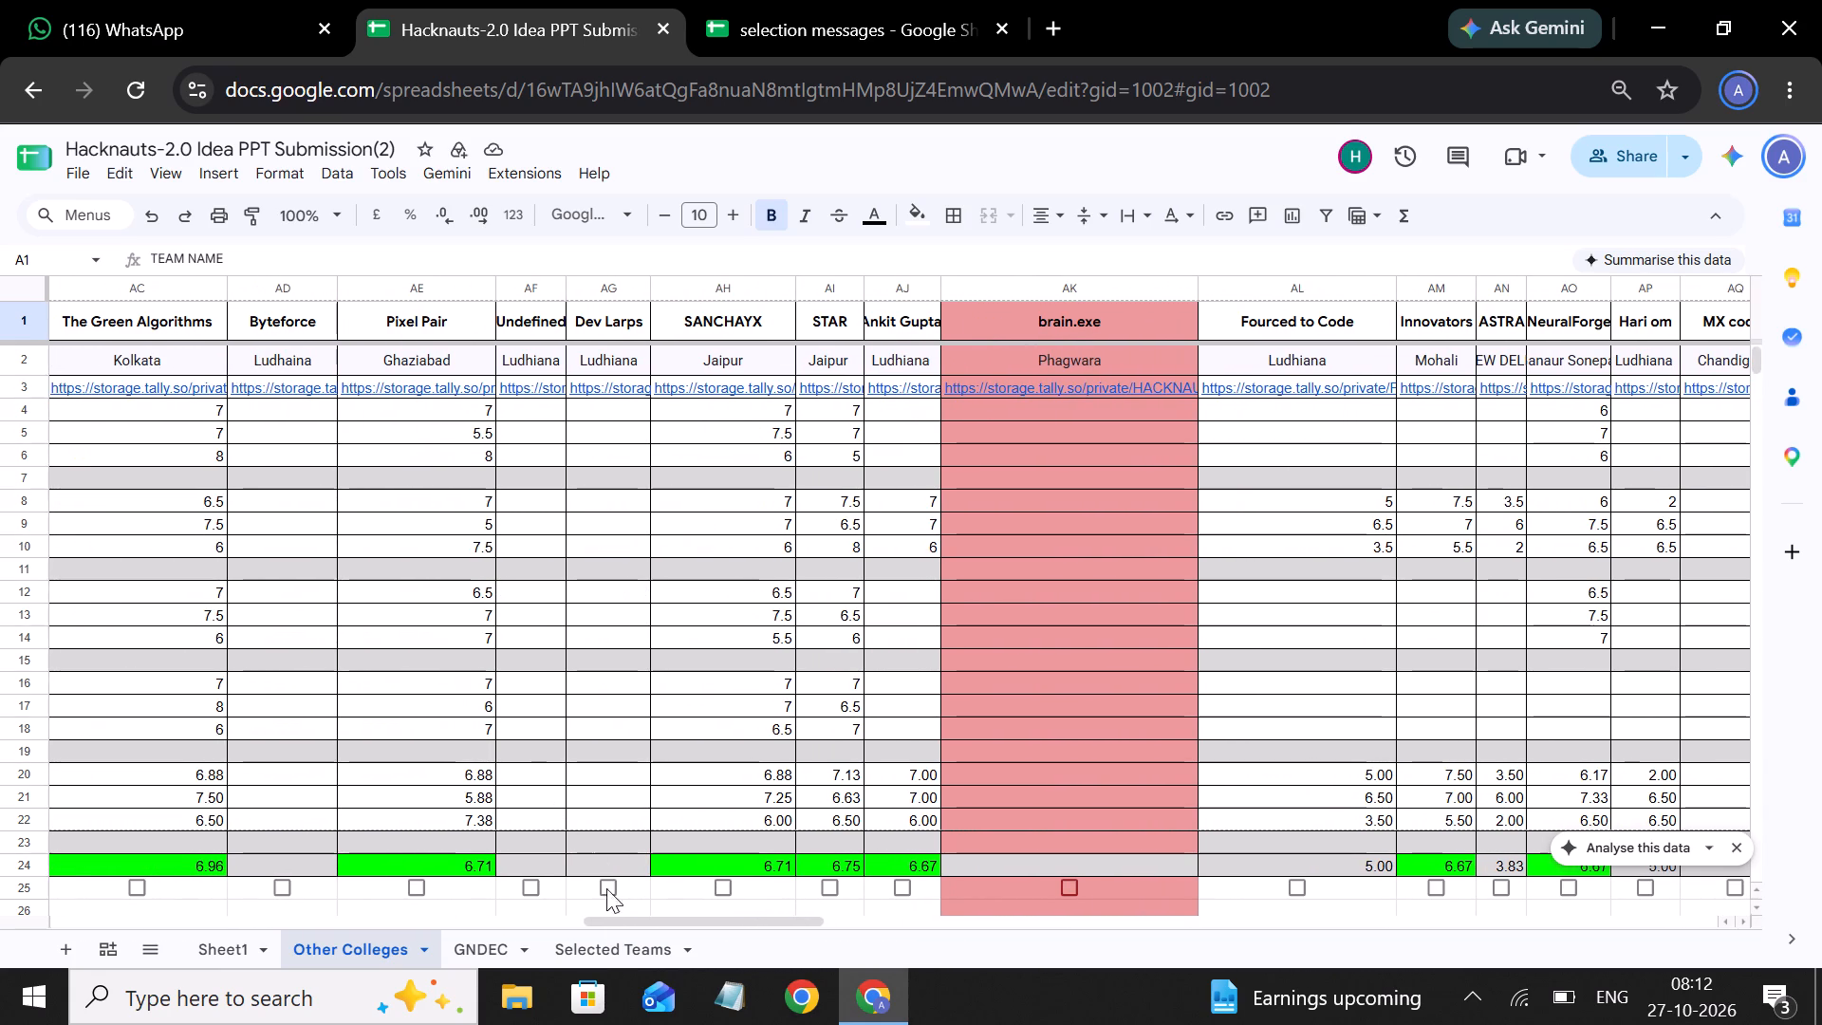
left_click(608, 941)
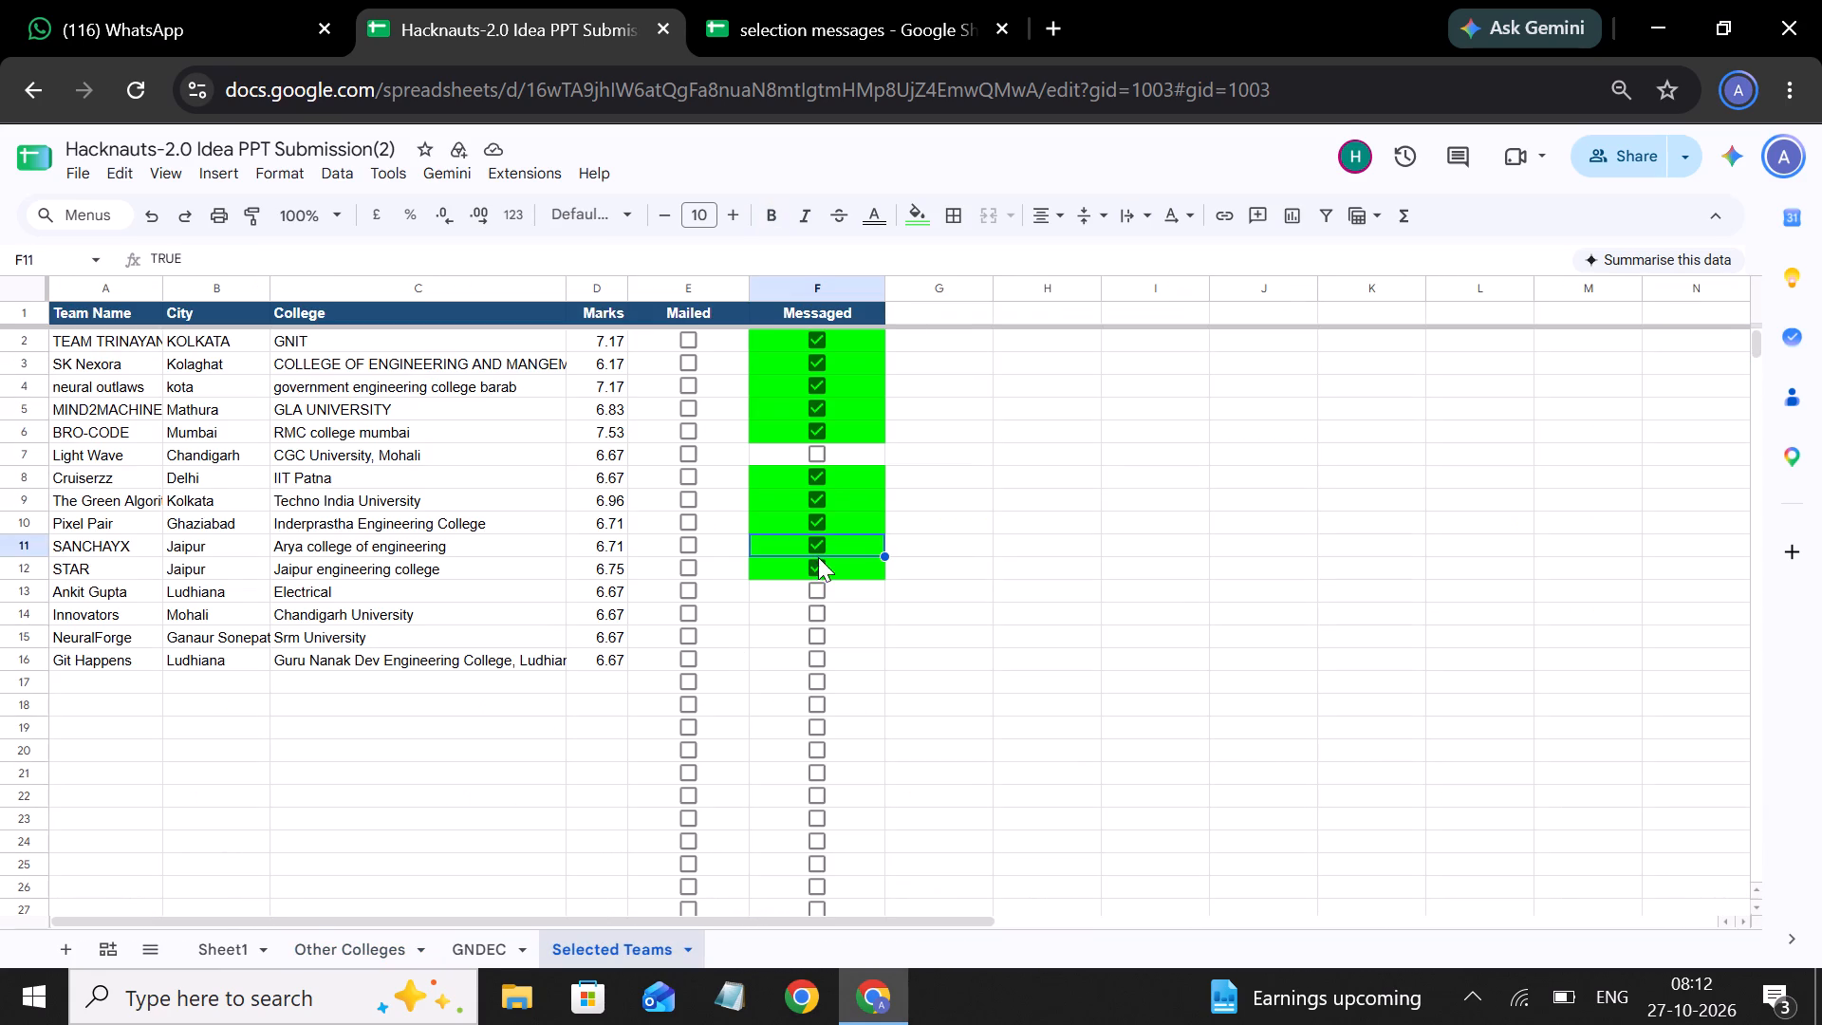
left_click(960, 593)
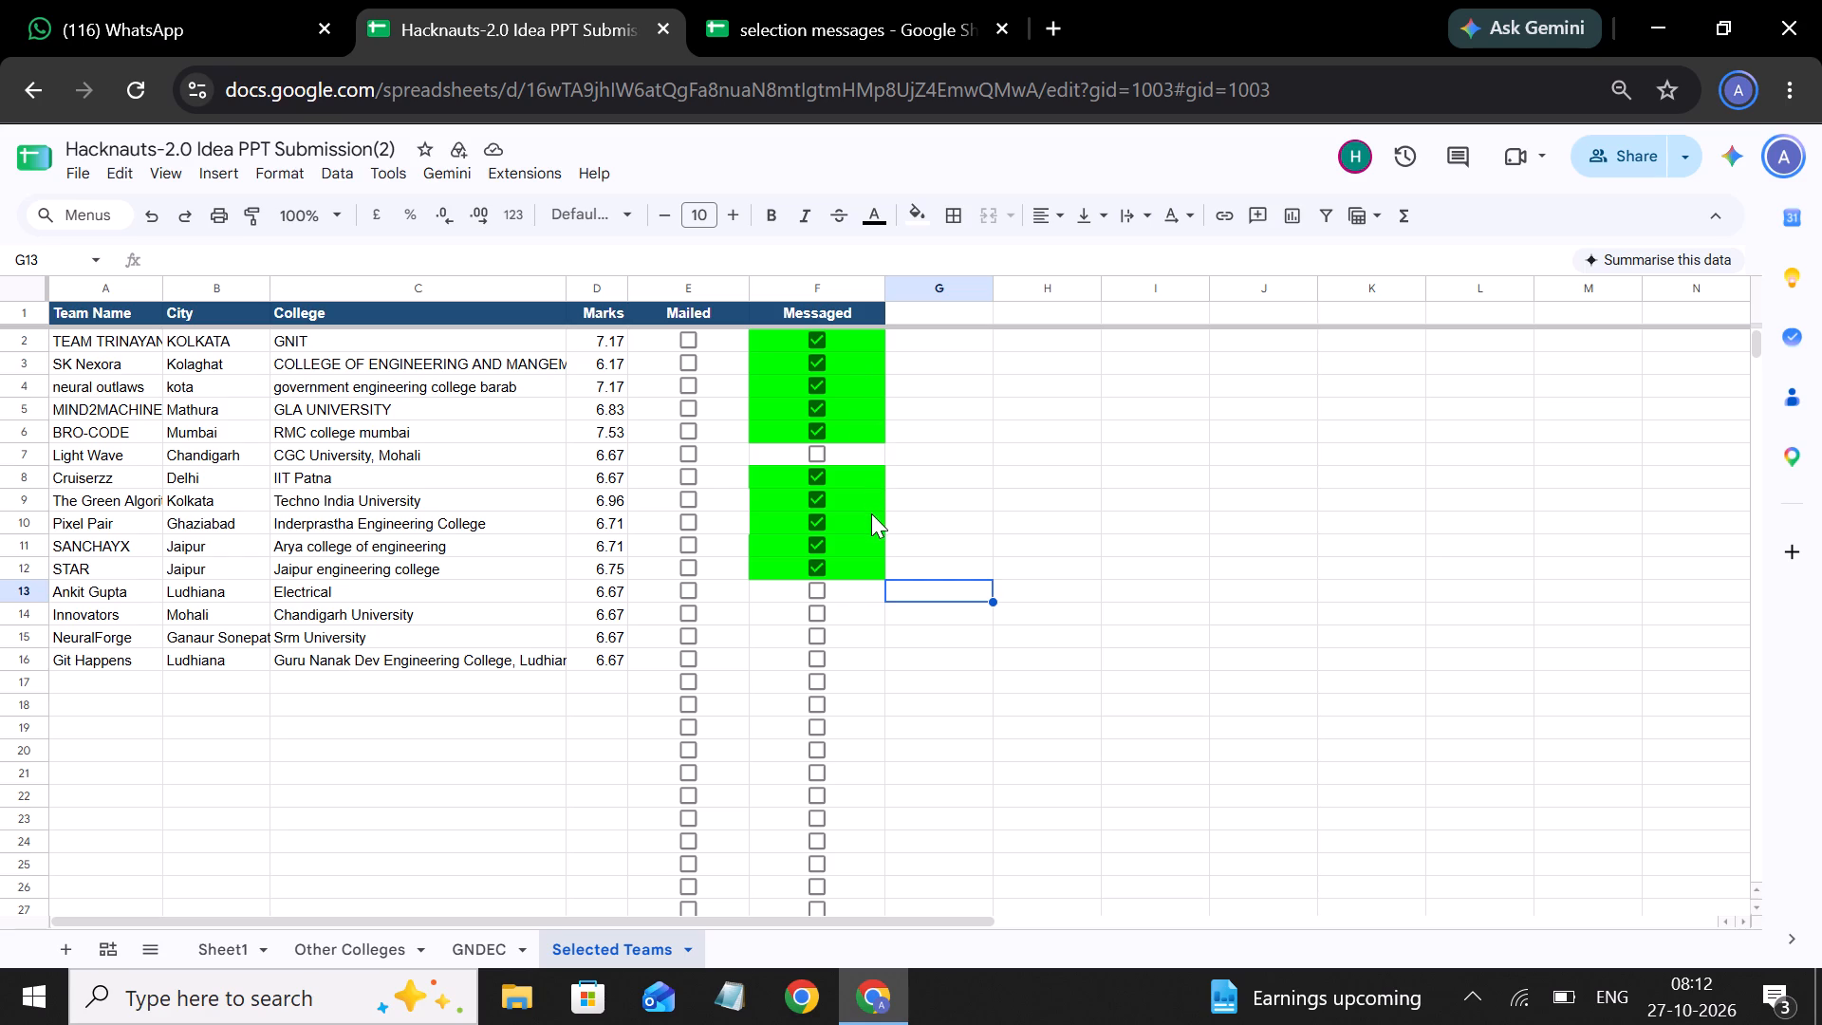
left_click(940, 607)
left_click(1072, 464)
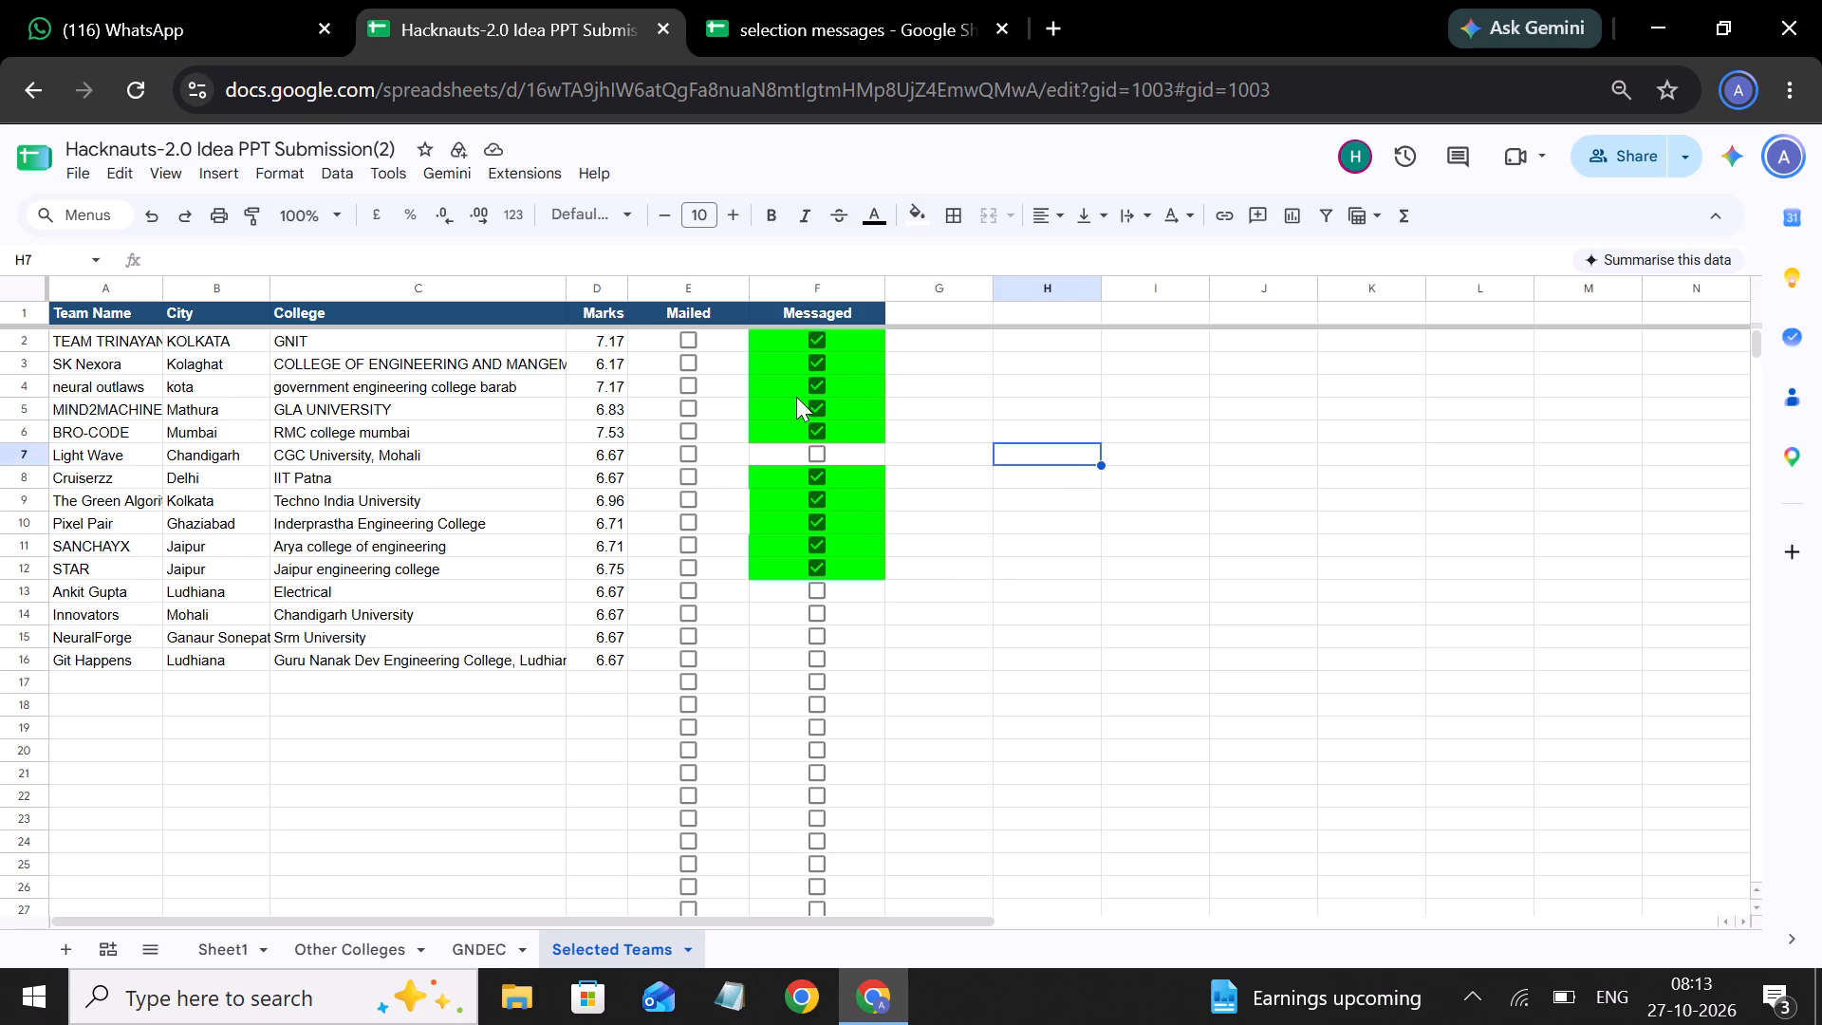
left_click(477, 948)
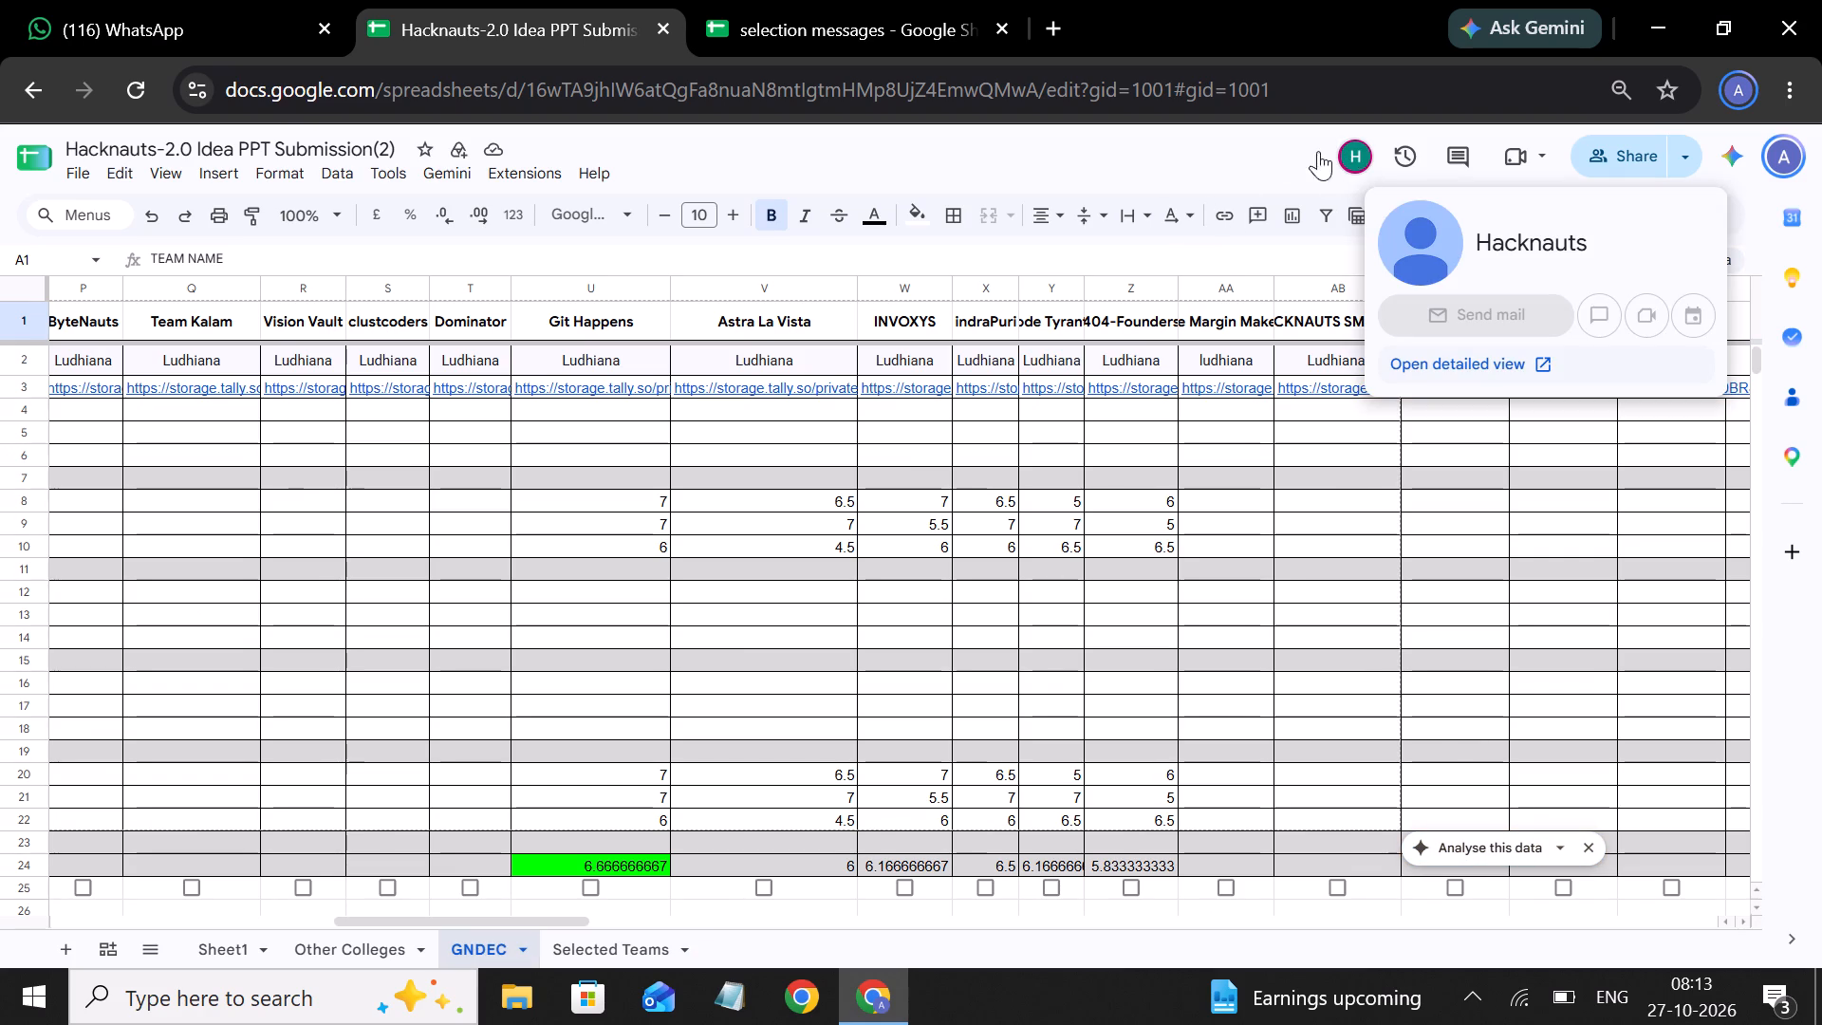
left_click(385, 934)
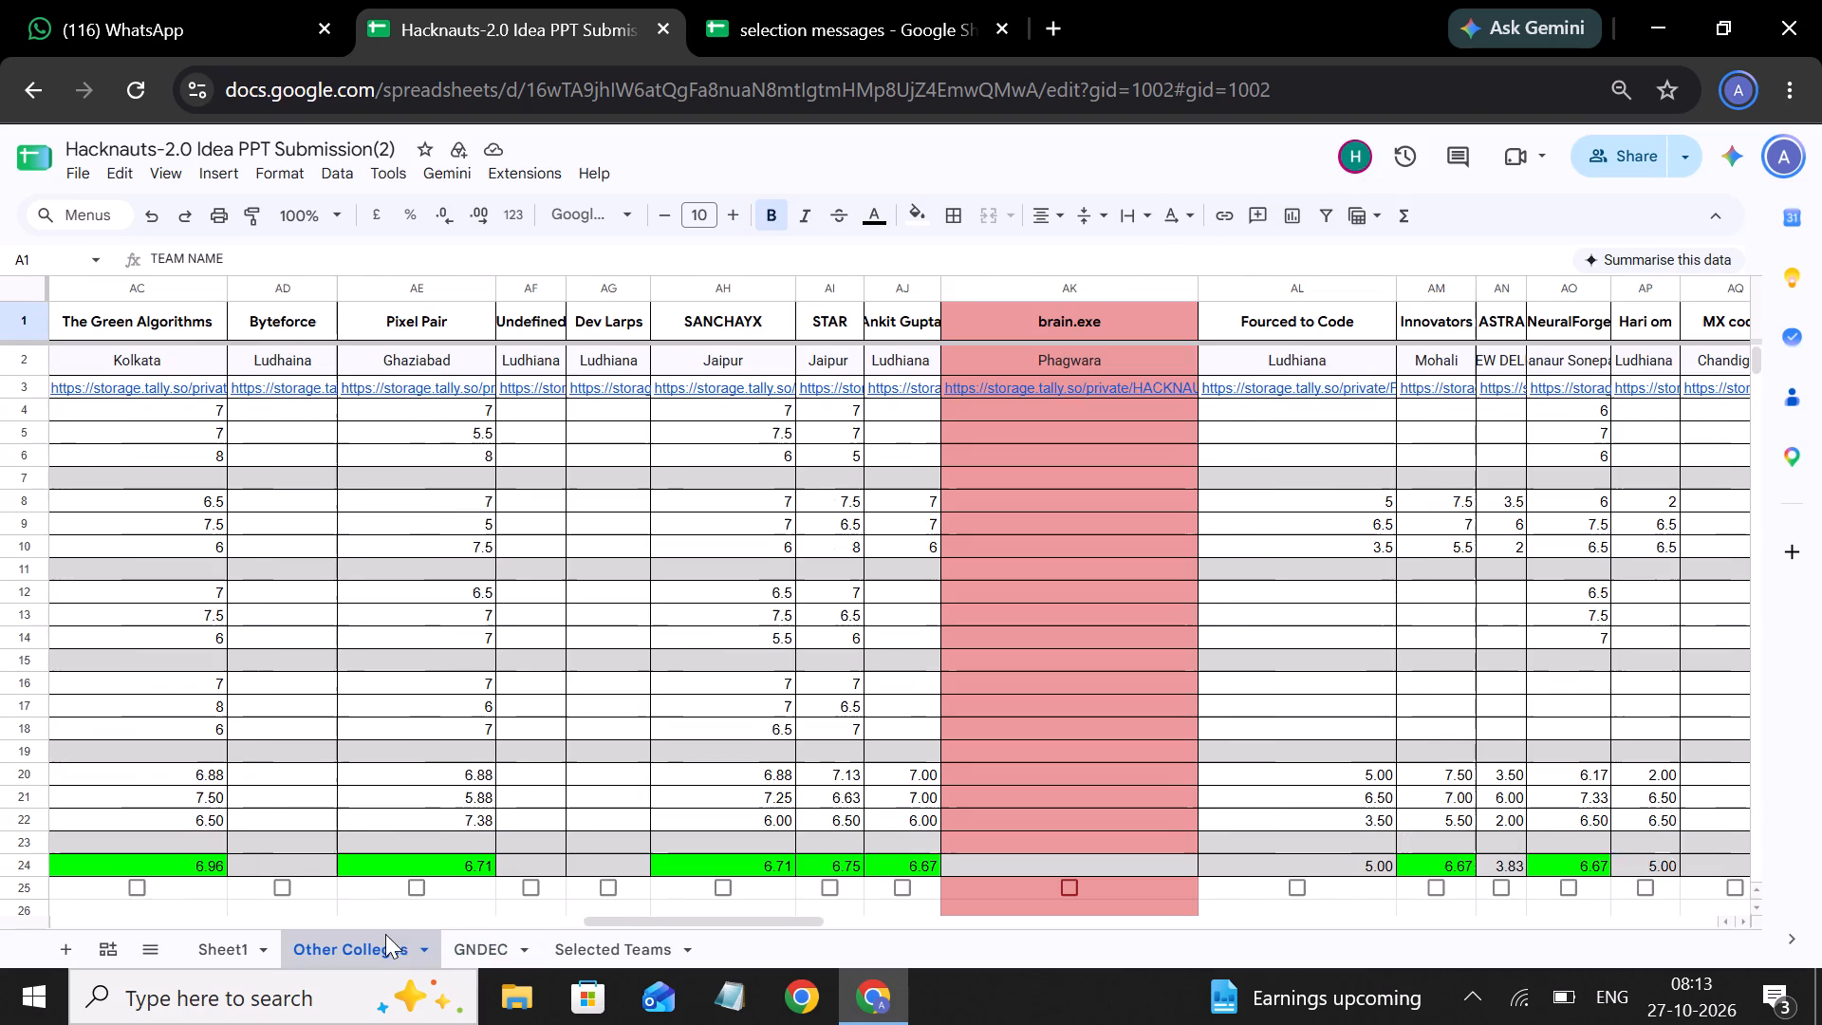
Examine the team submissions on Sheet1, from the leader and member details across to the Idea PPT links and down to the last entry.
left_click(226, 959)
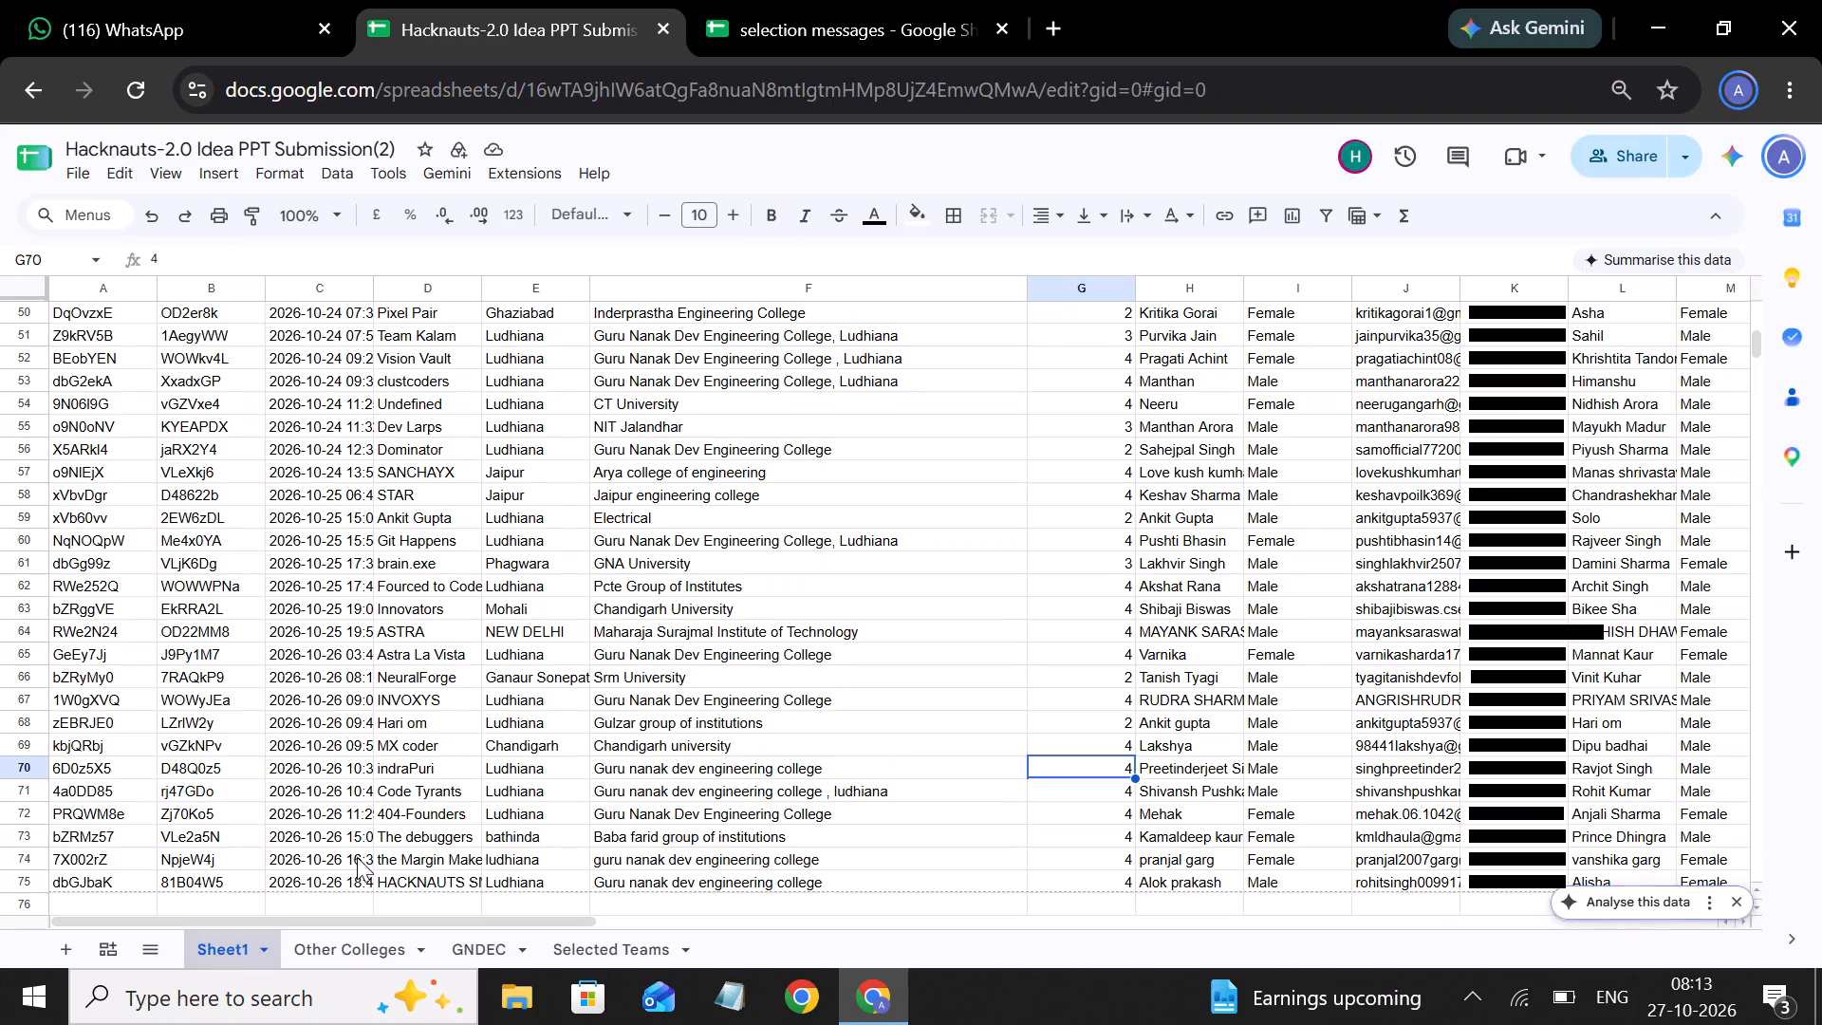
scroll(616, 619, "up", 8)
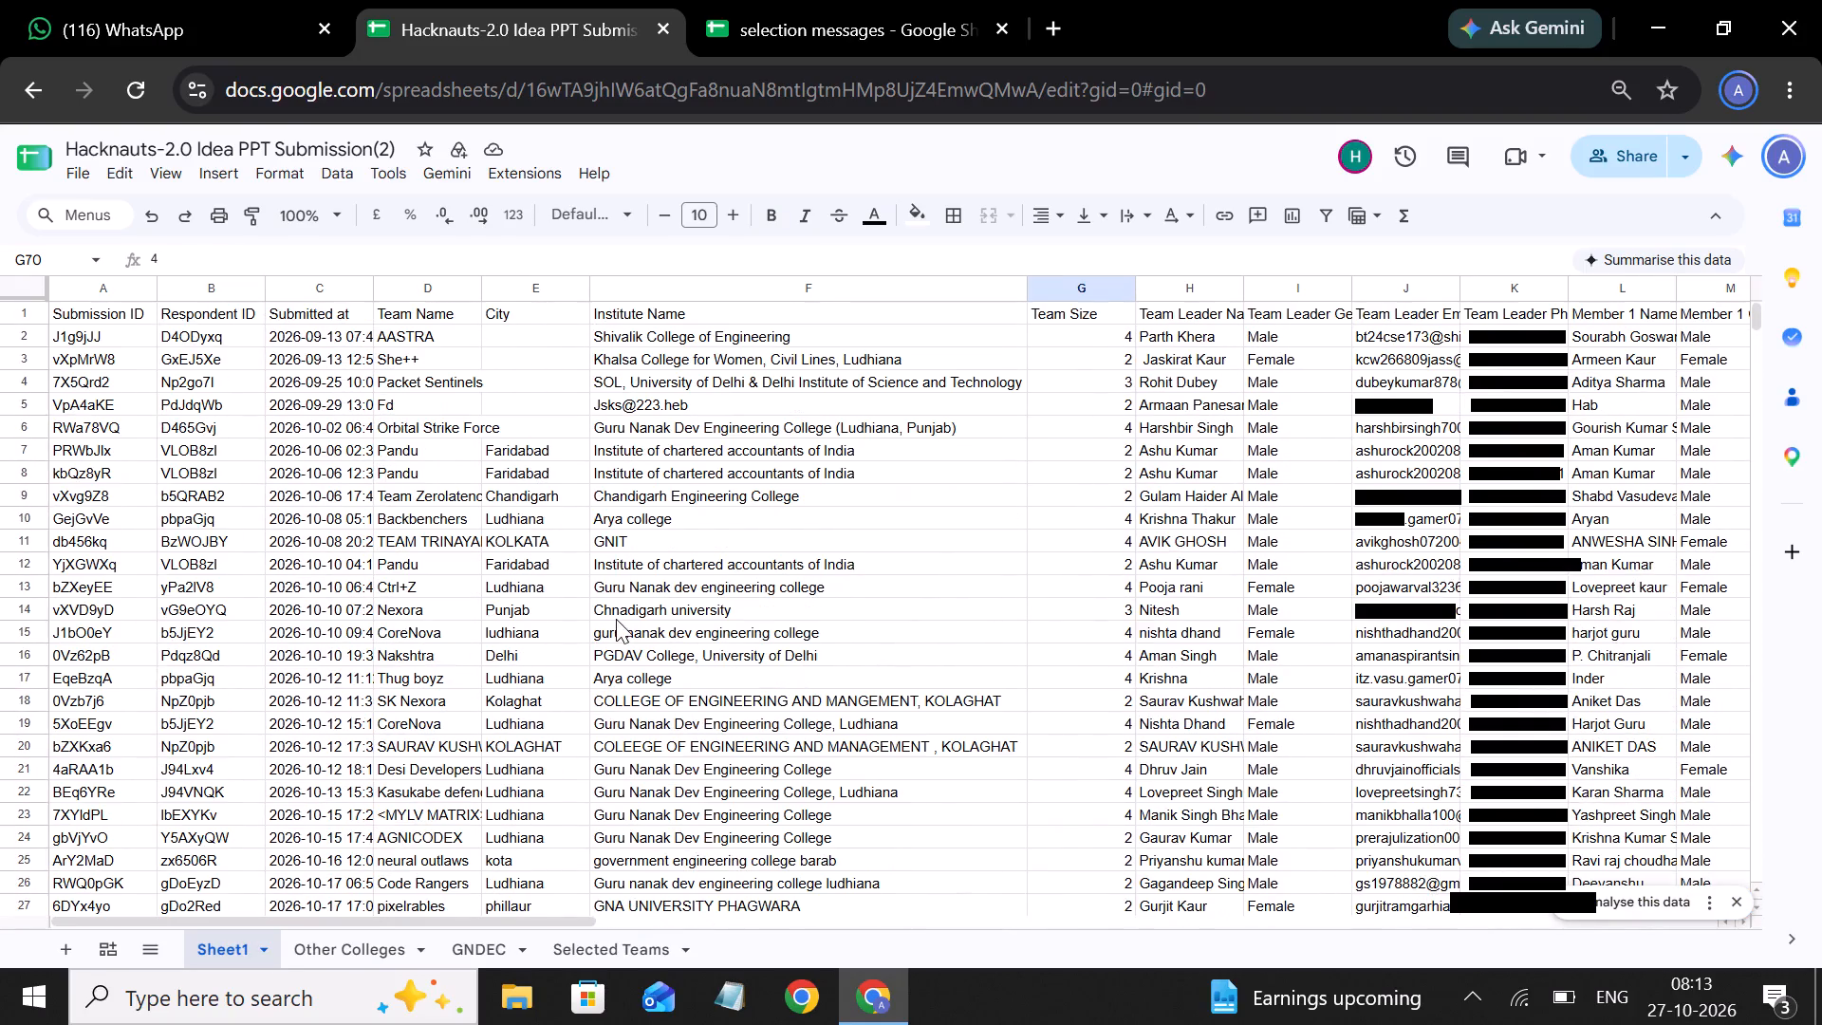
scroll(1106, 555, "left", 5)
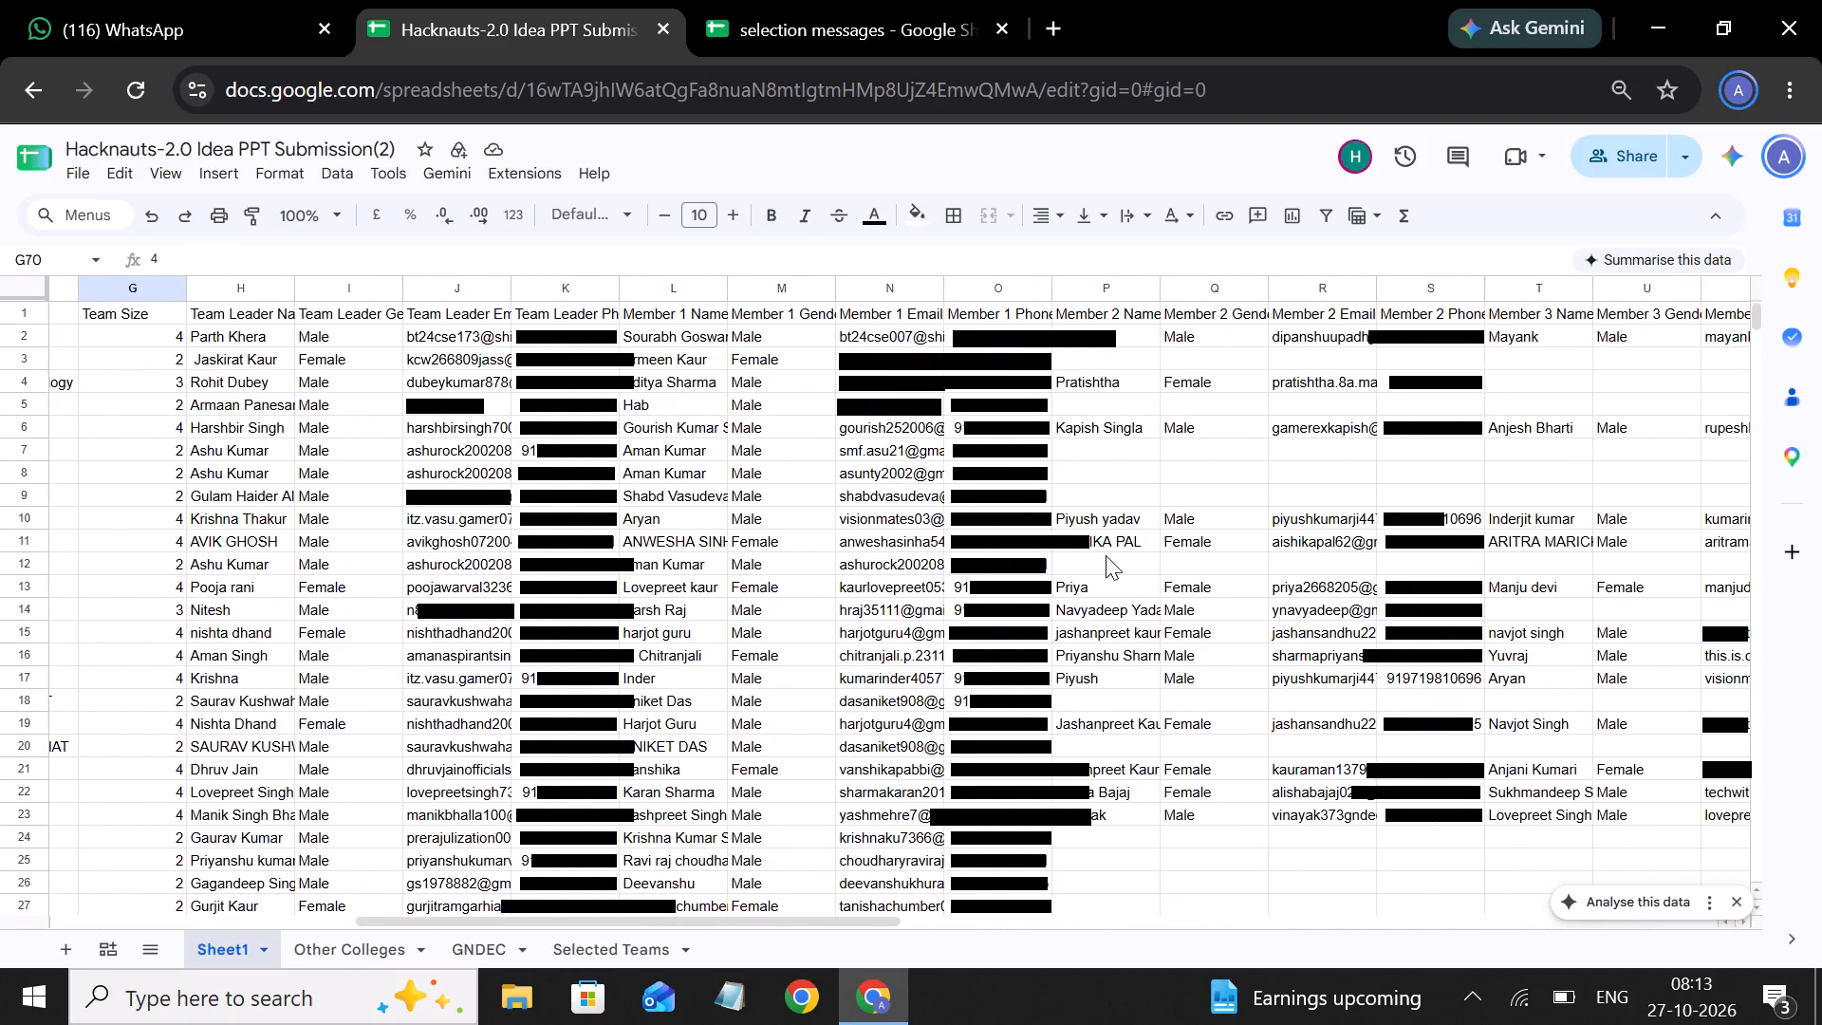
scroll(1106, 555, "up", 3)
scroll(1106, 555, "left", 2)
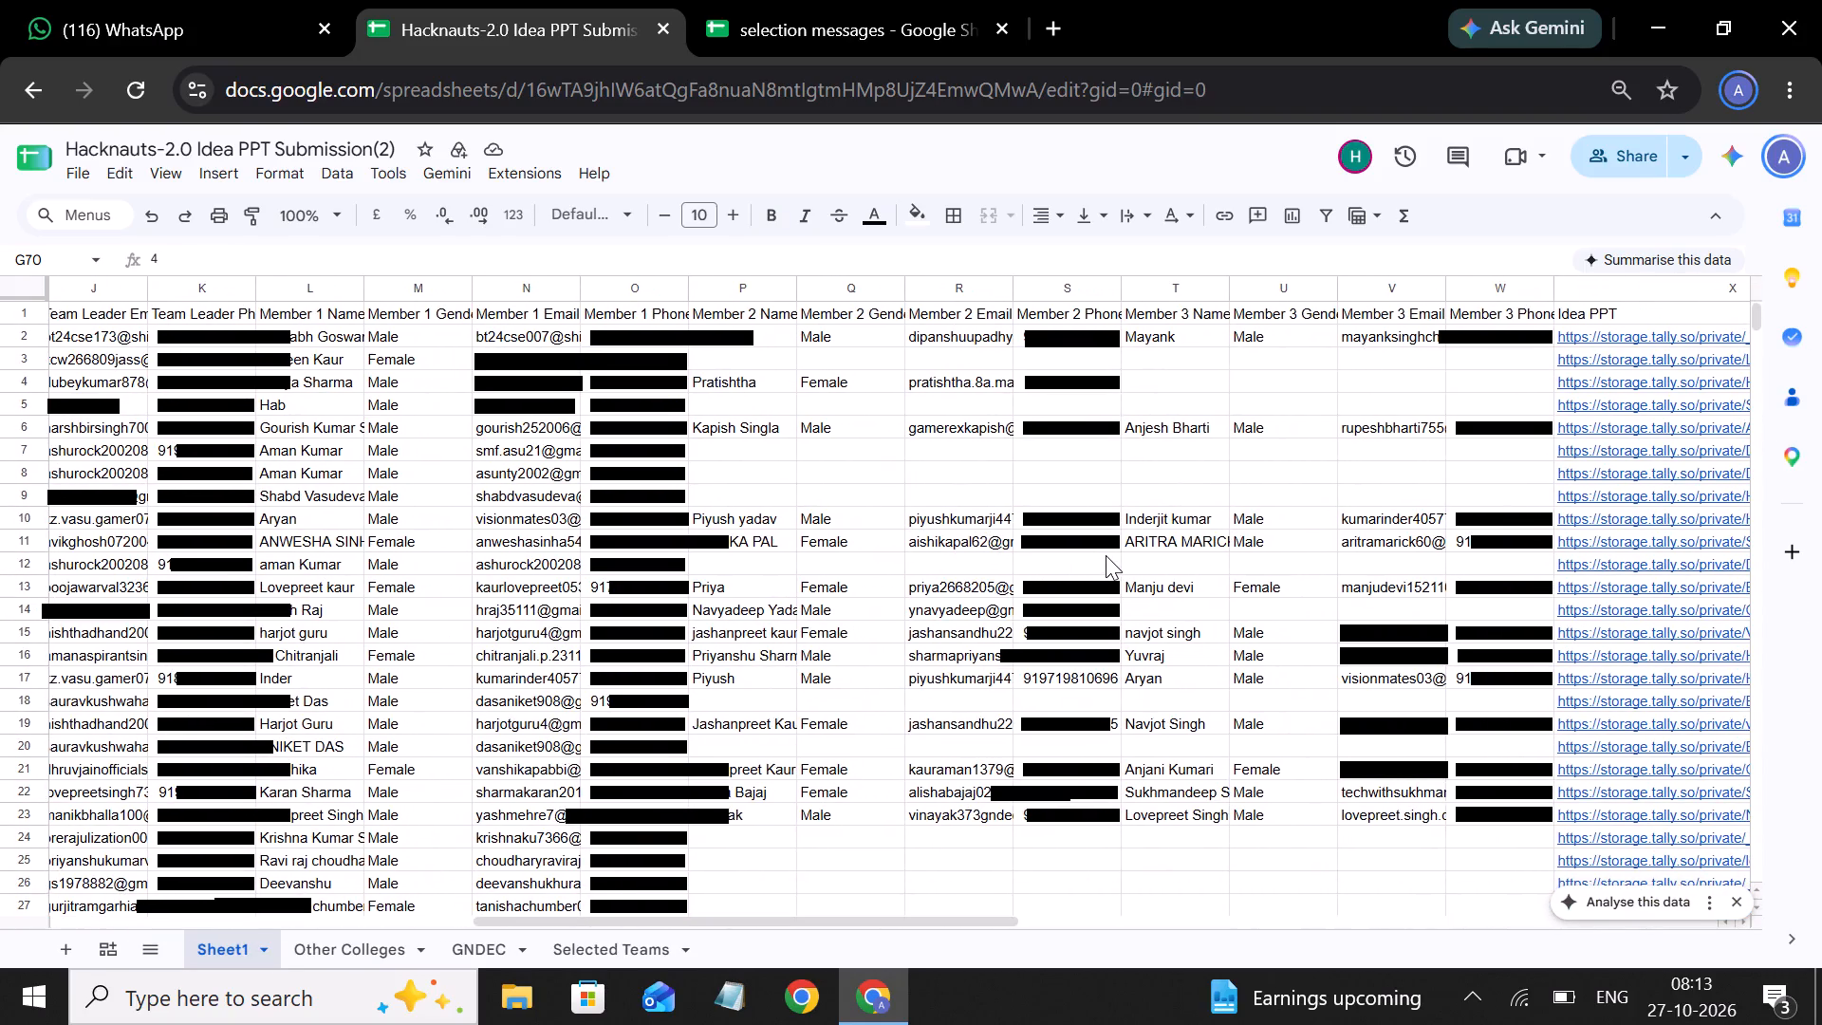
scroll(1106, 555, "left", 5)
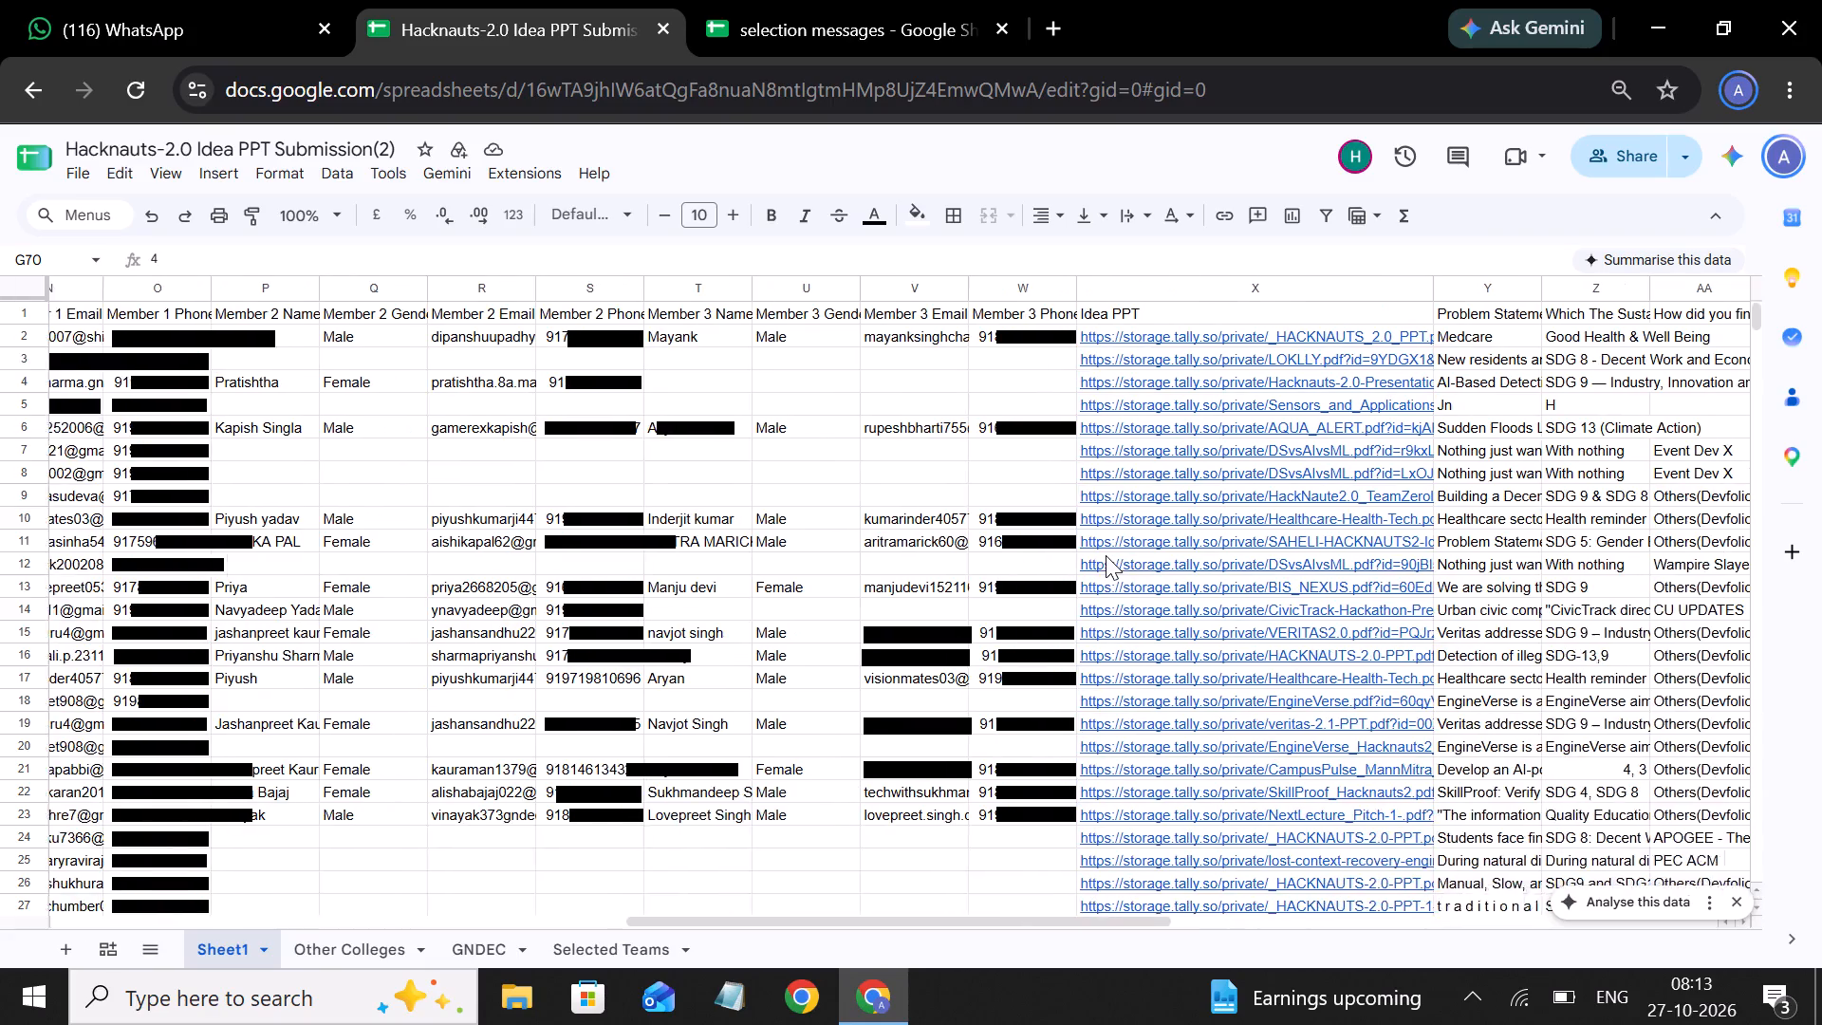
scroll(1106, 555, "down", 4)
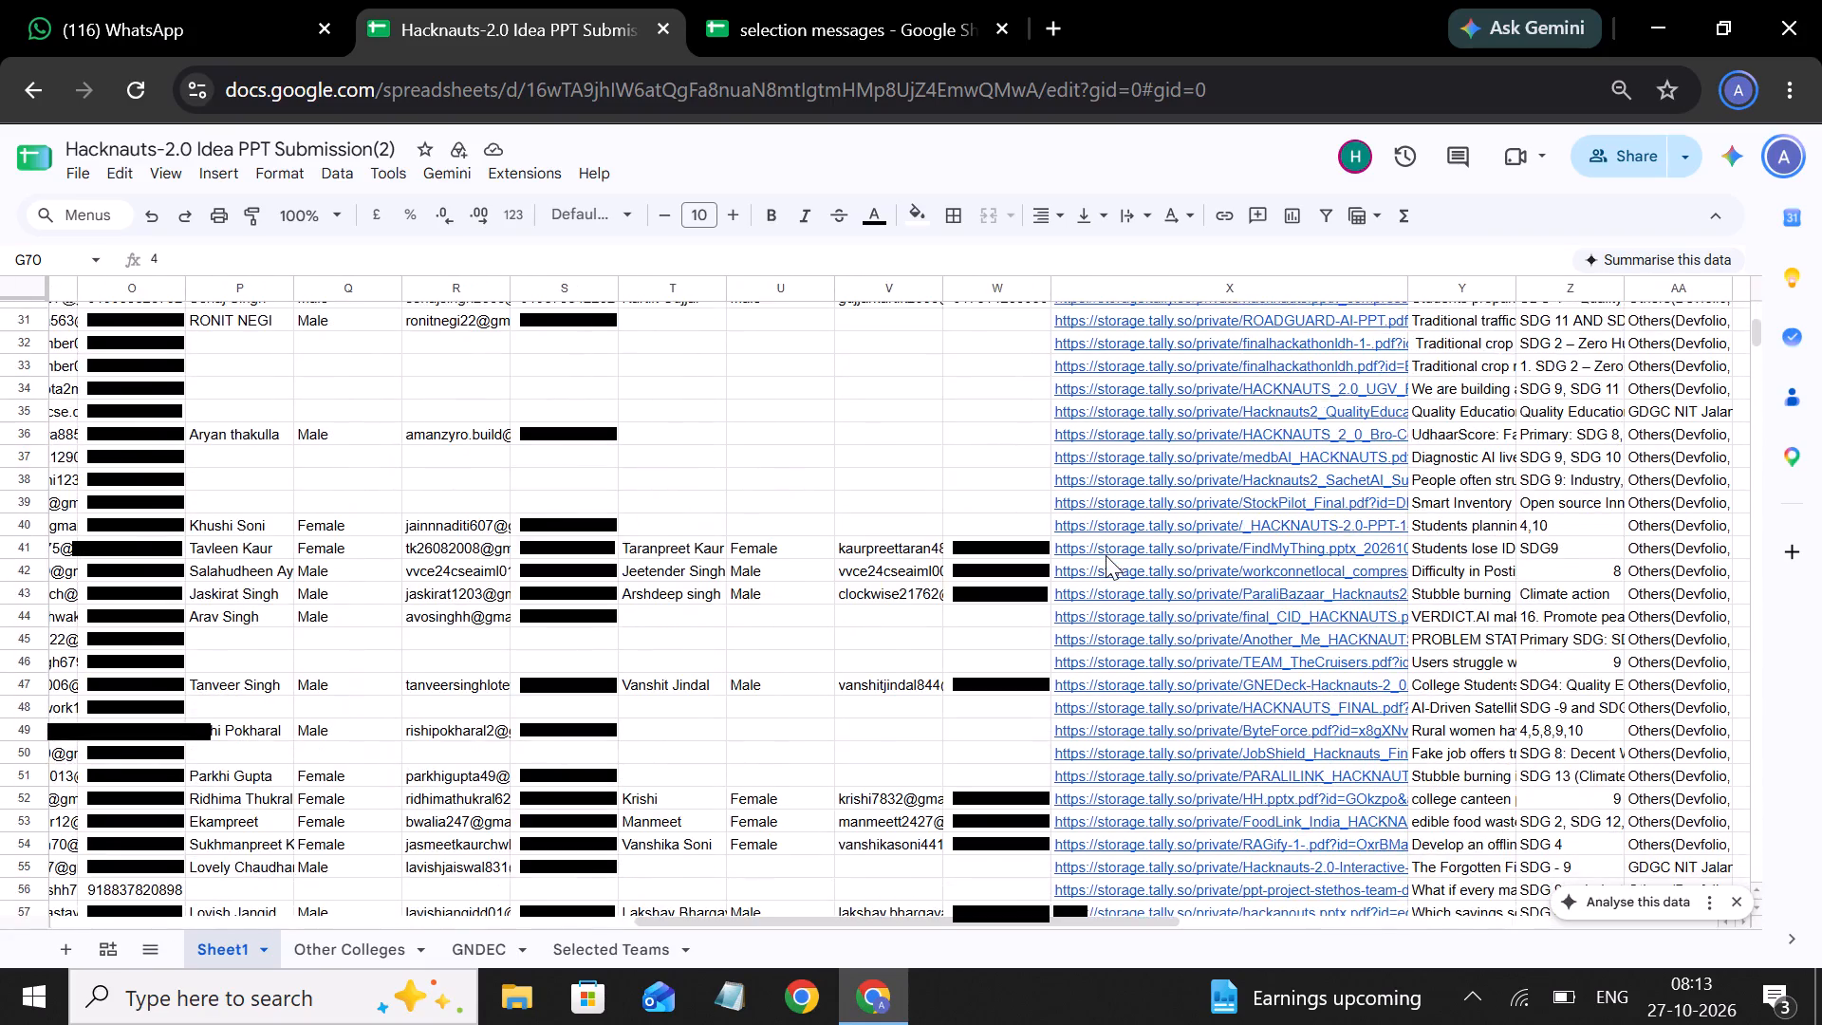
scroll(1106, 555, "down", 1)
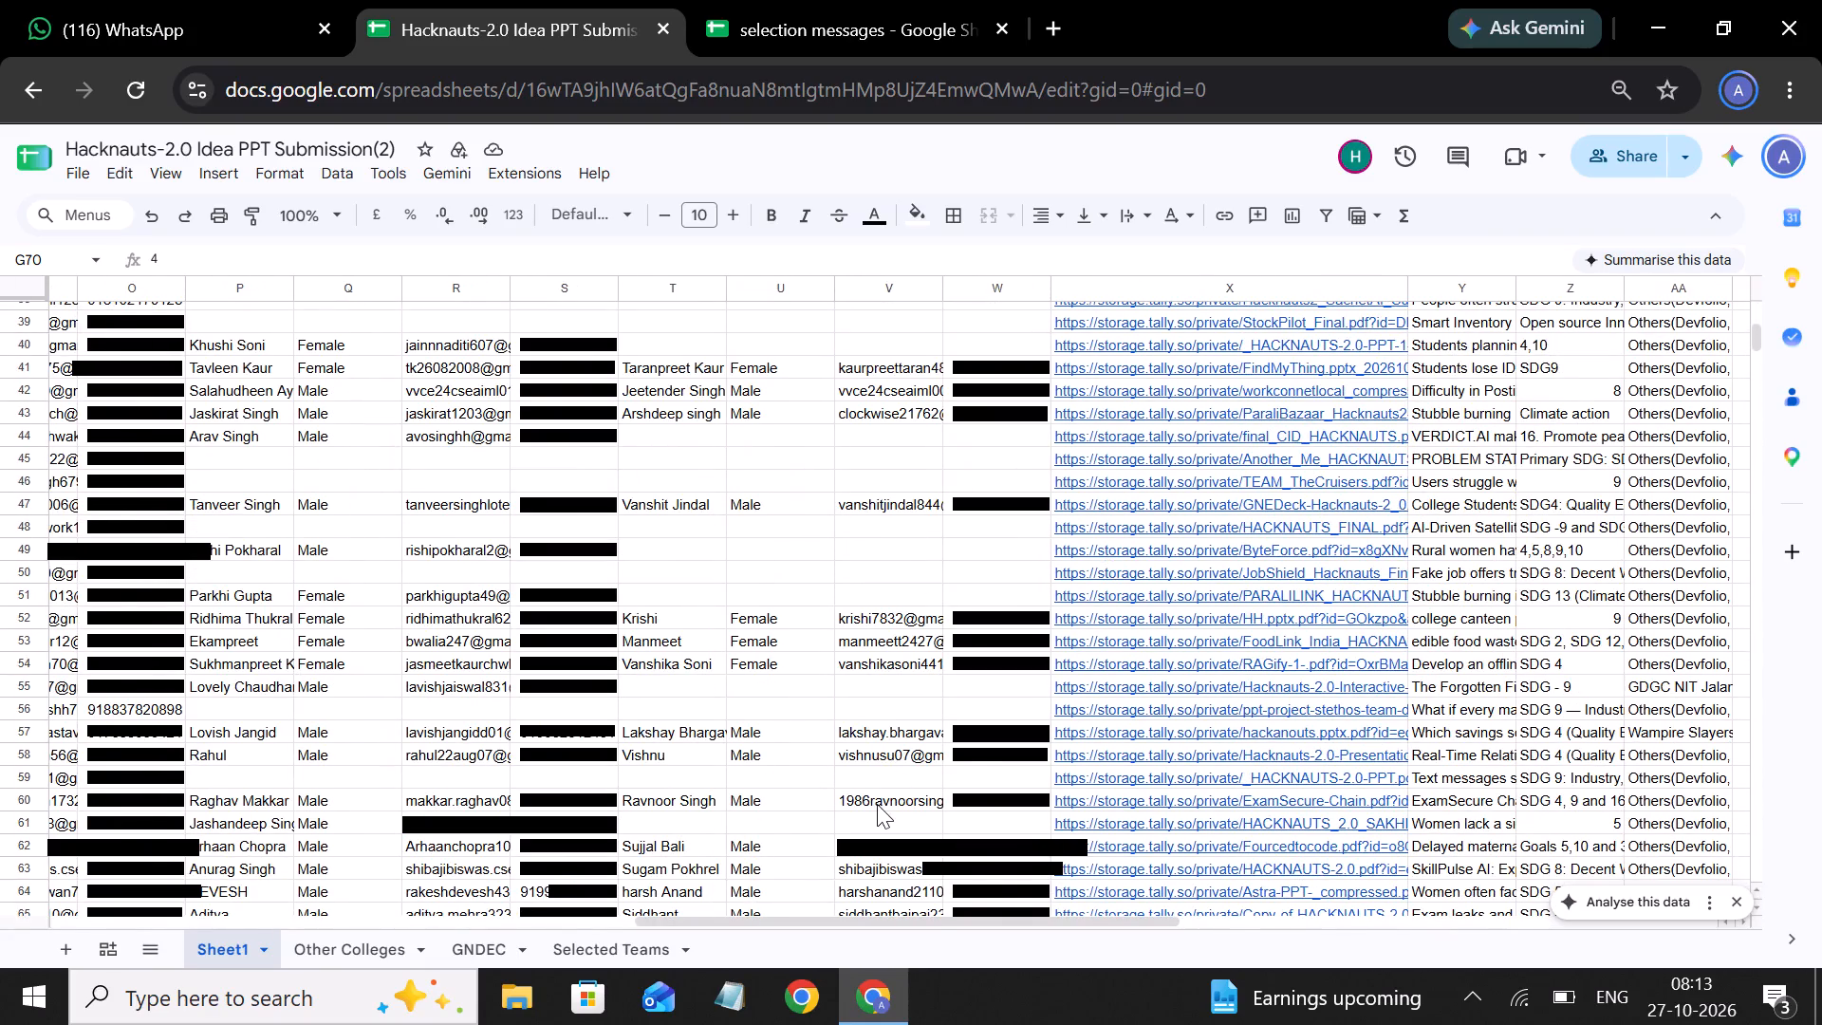
scroll(865, 768, "down", 2)
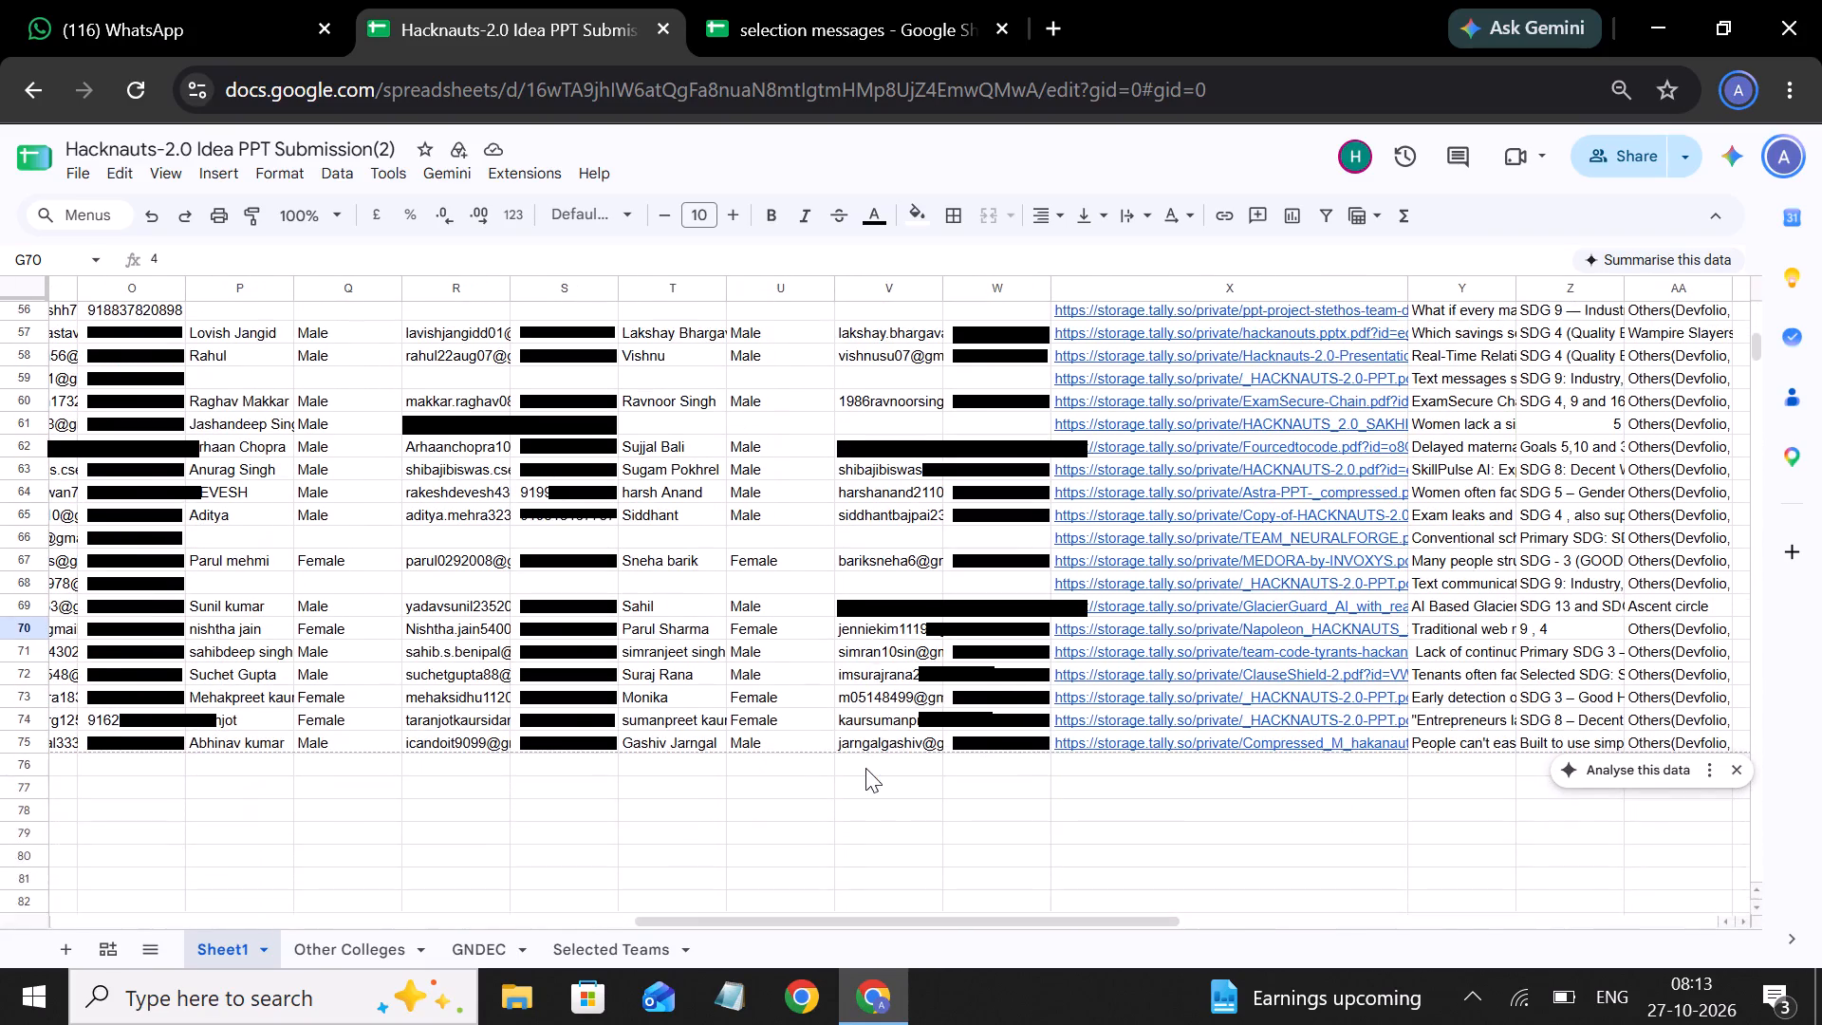
scroll(865, 768, "down", 1)
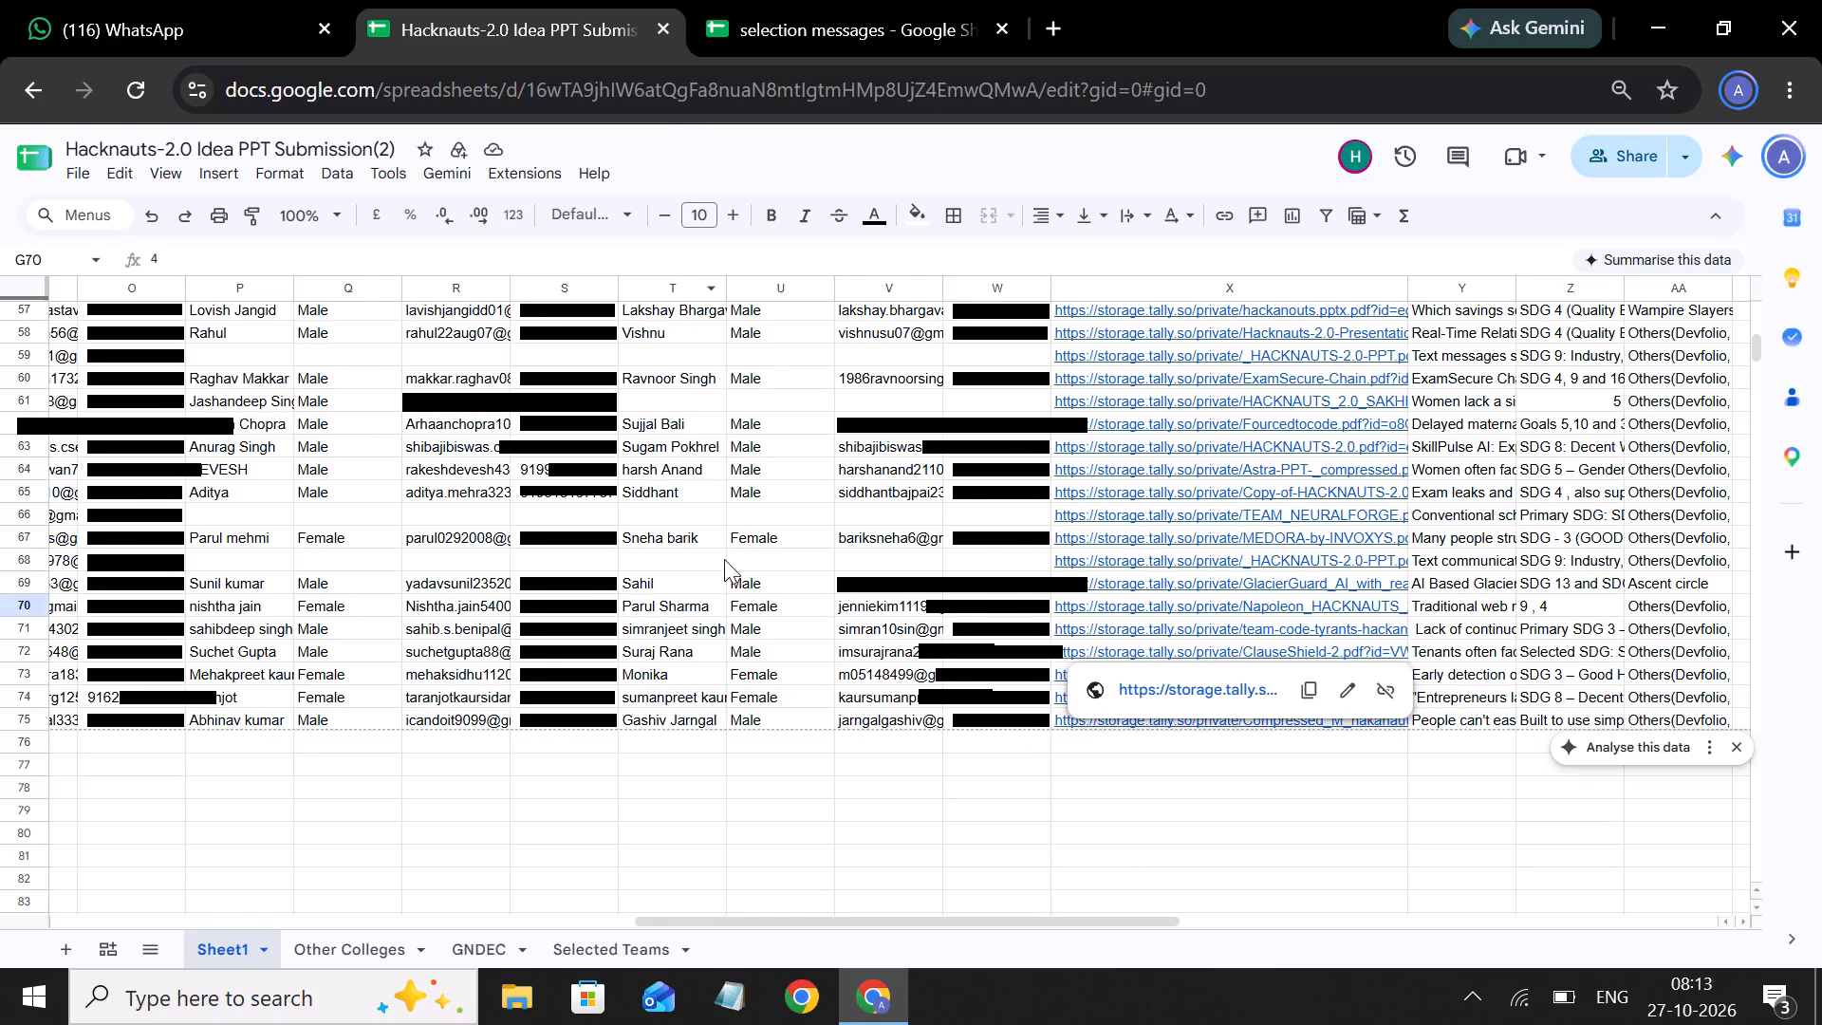
scroll(724, 559, "right", 7)
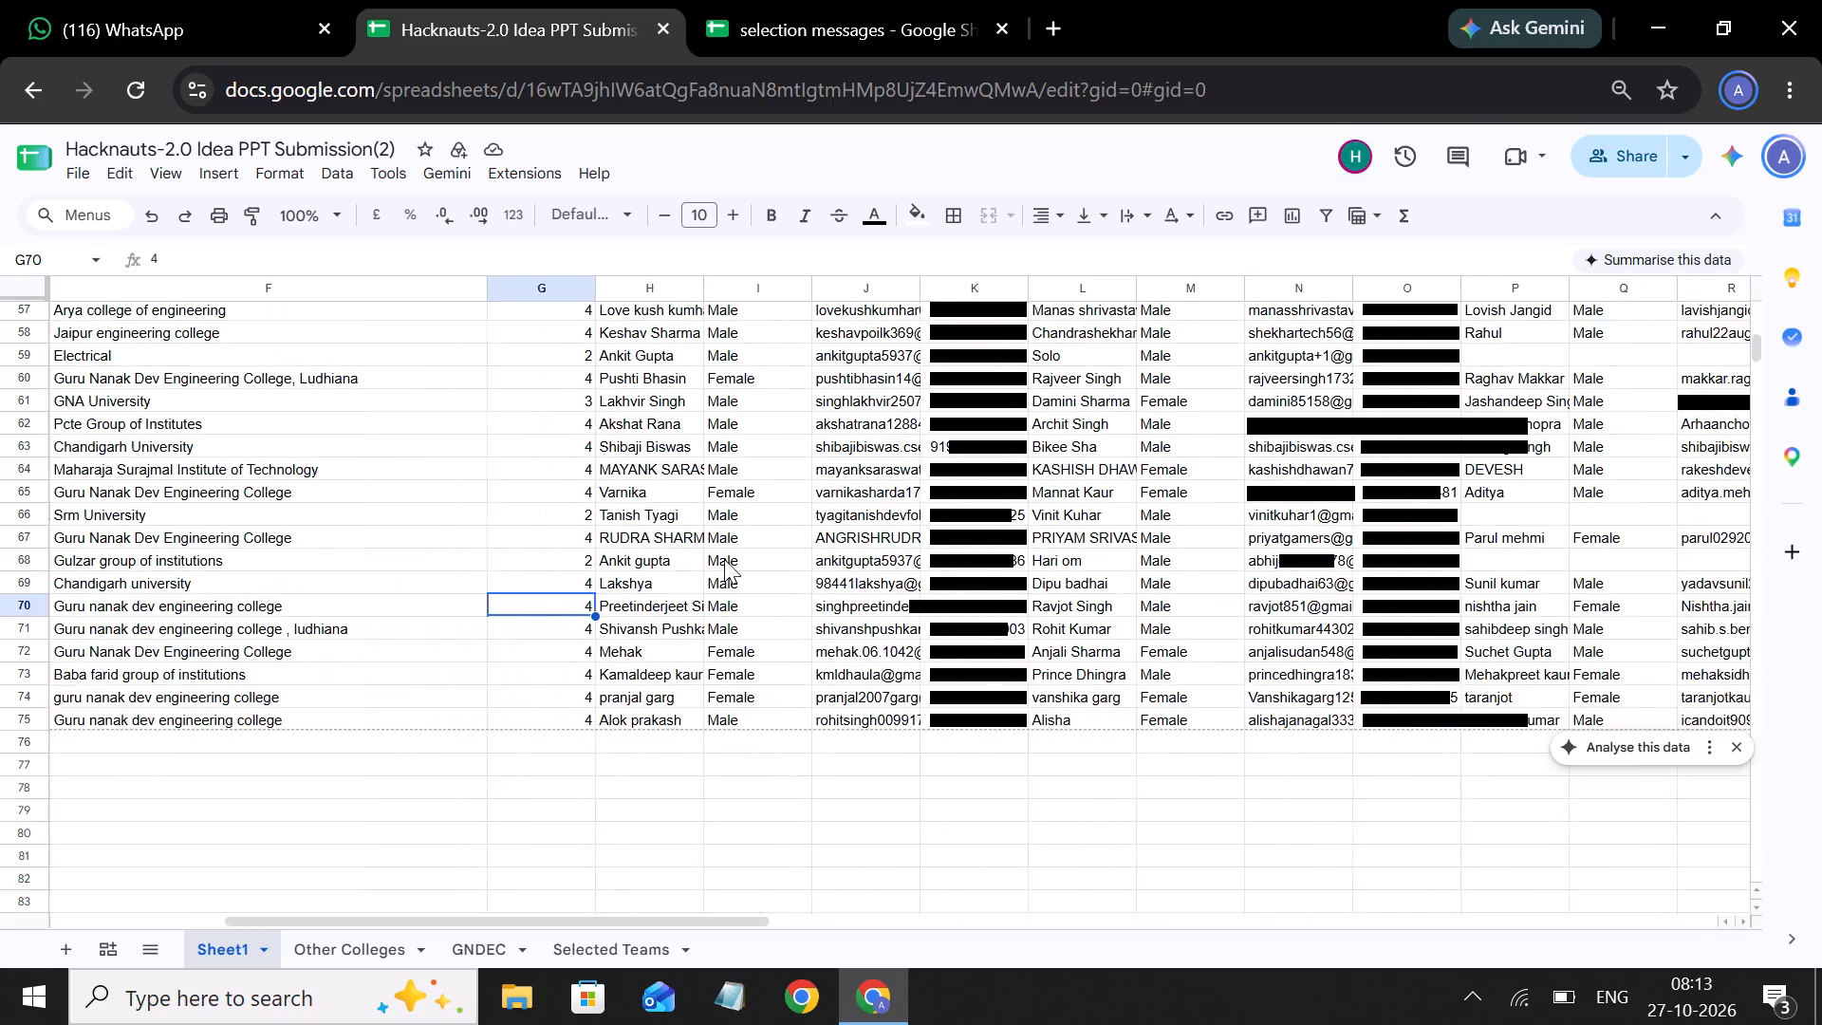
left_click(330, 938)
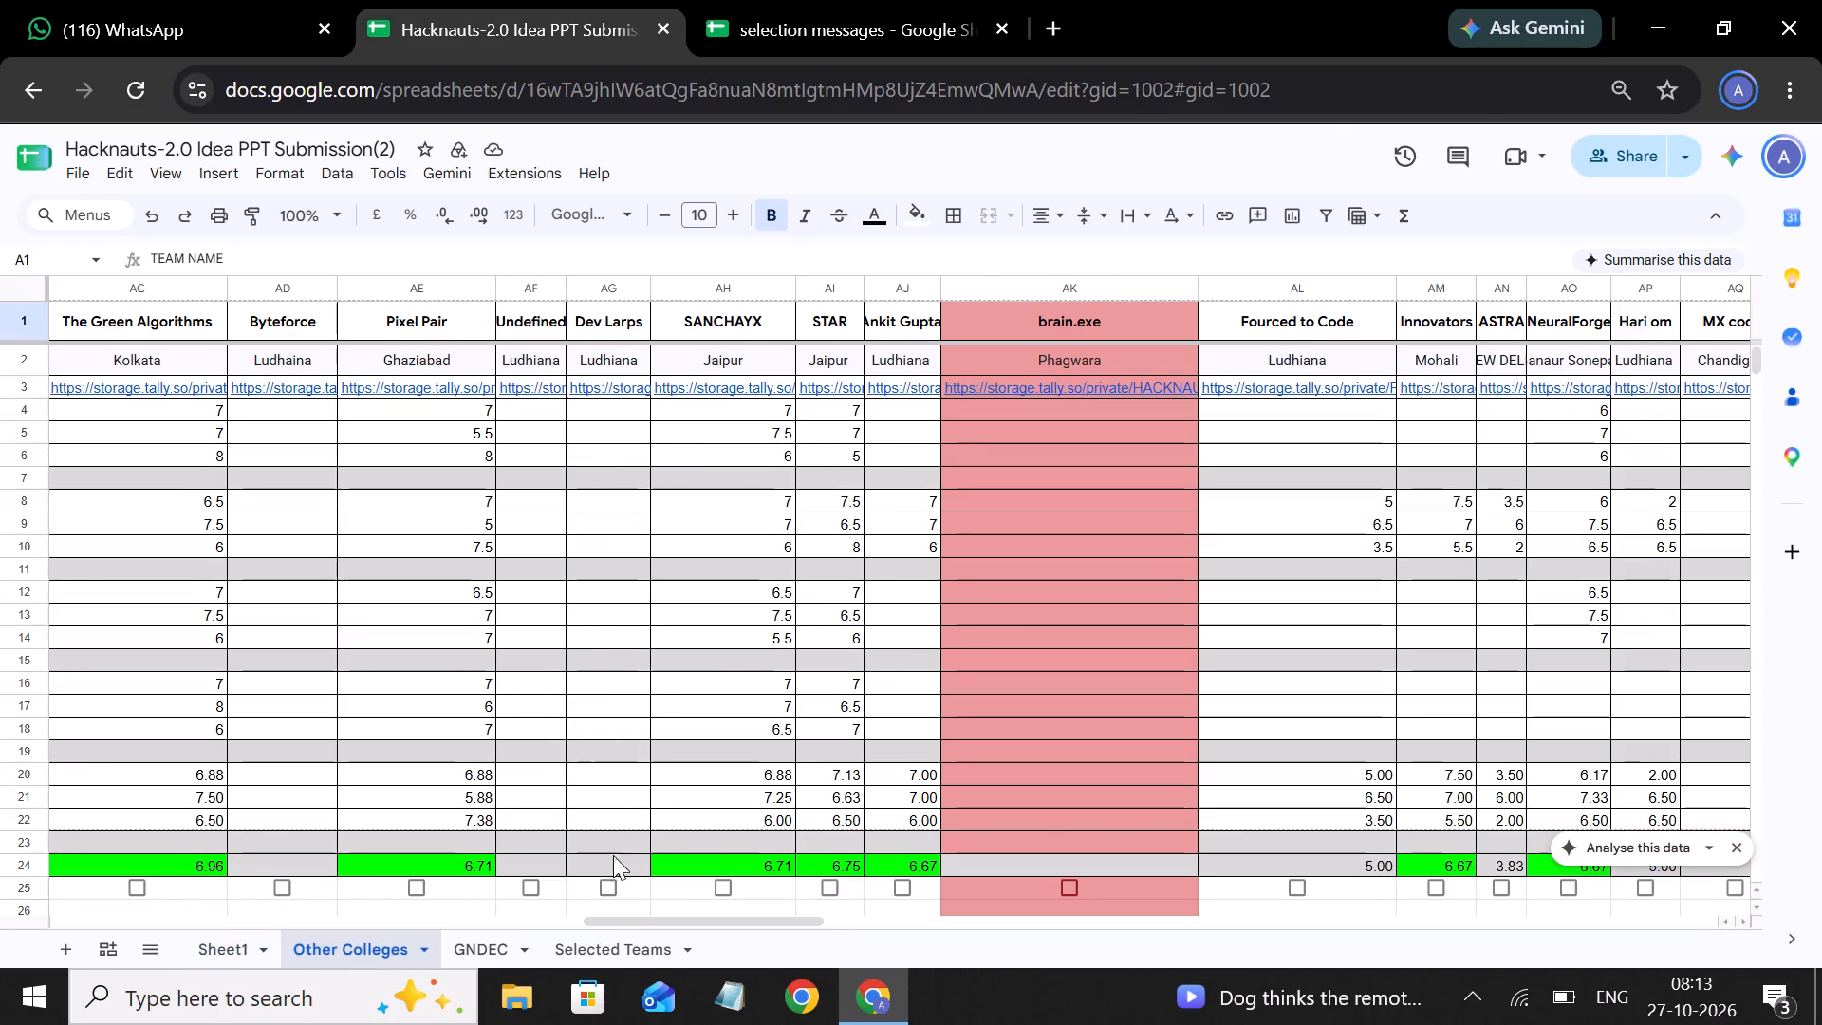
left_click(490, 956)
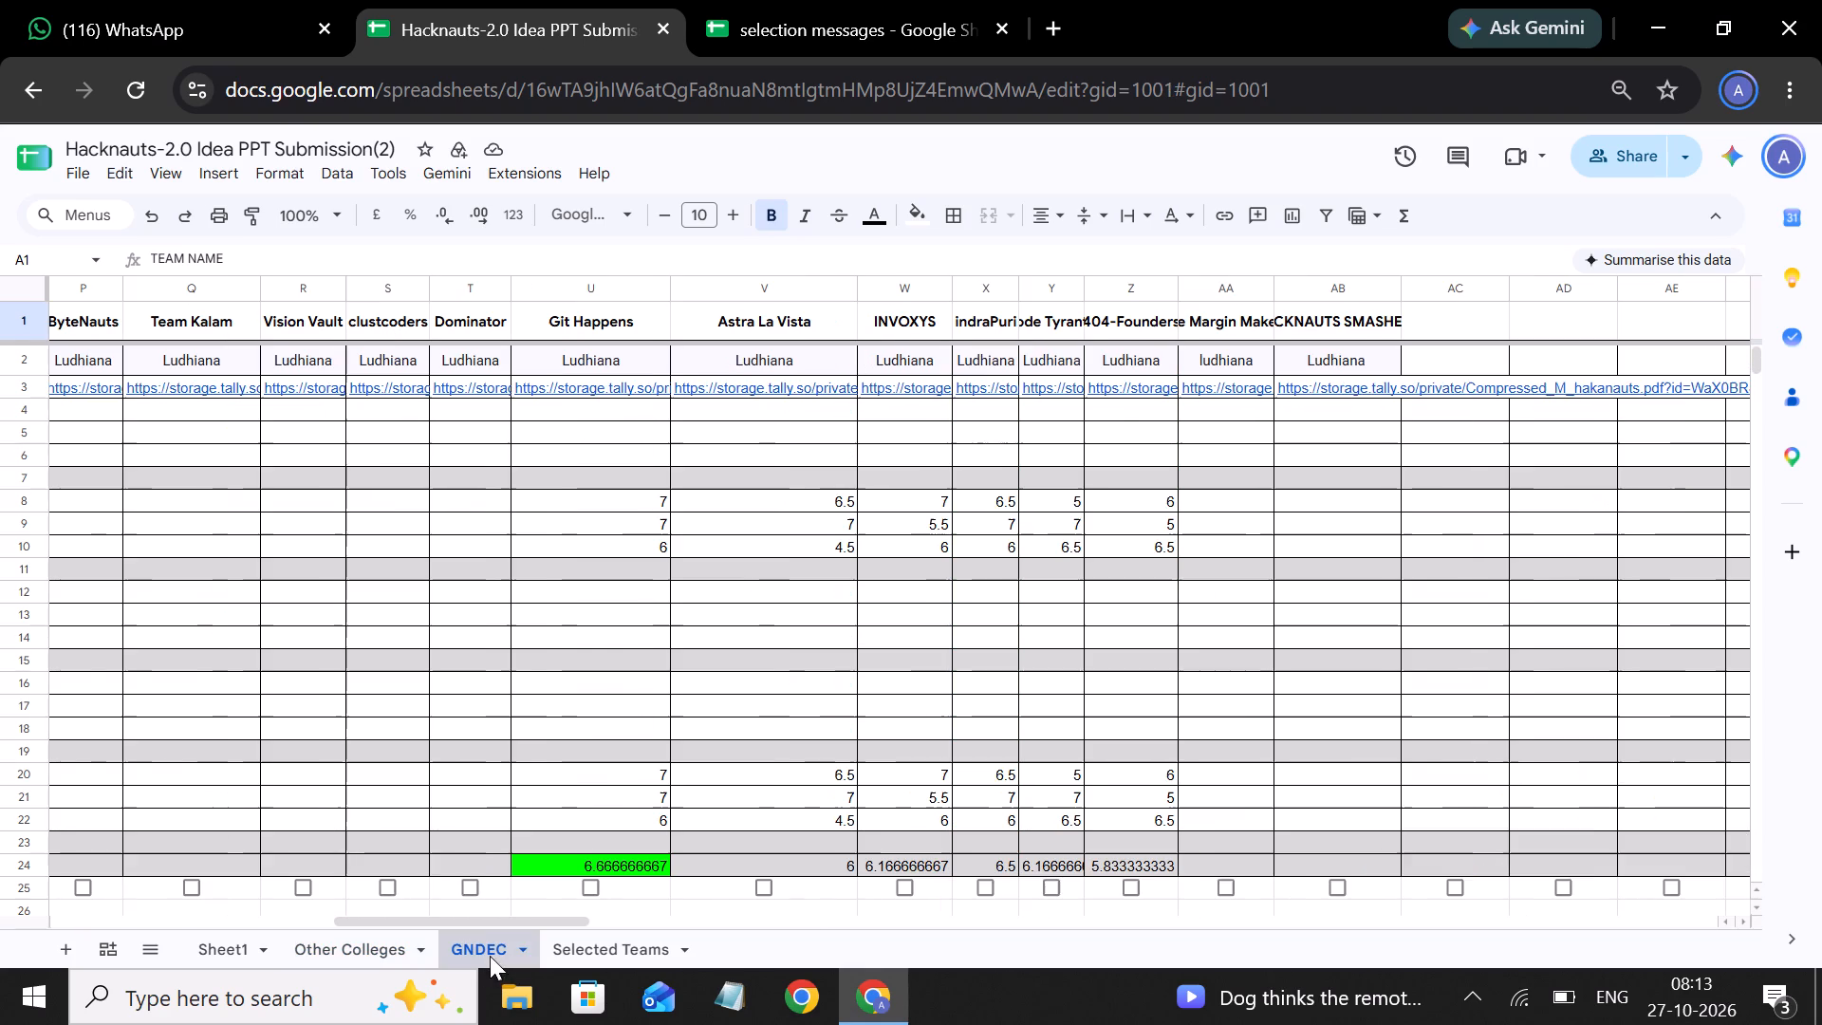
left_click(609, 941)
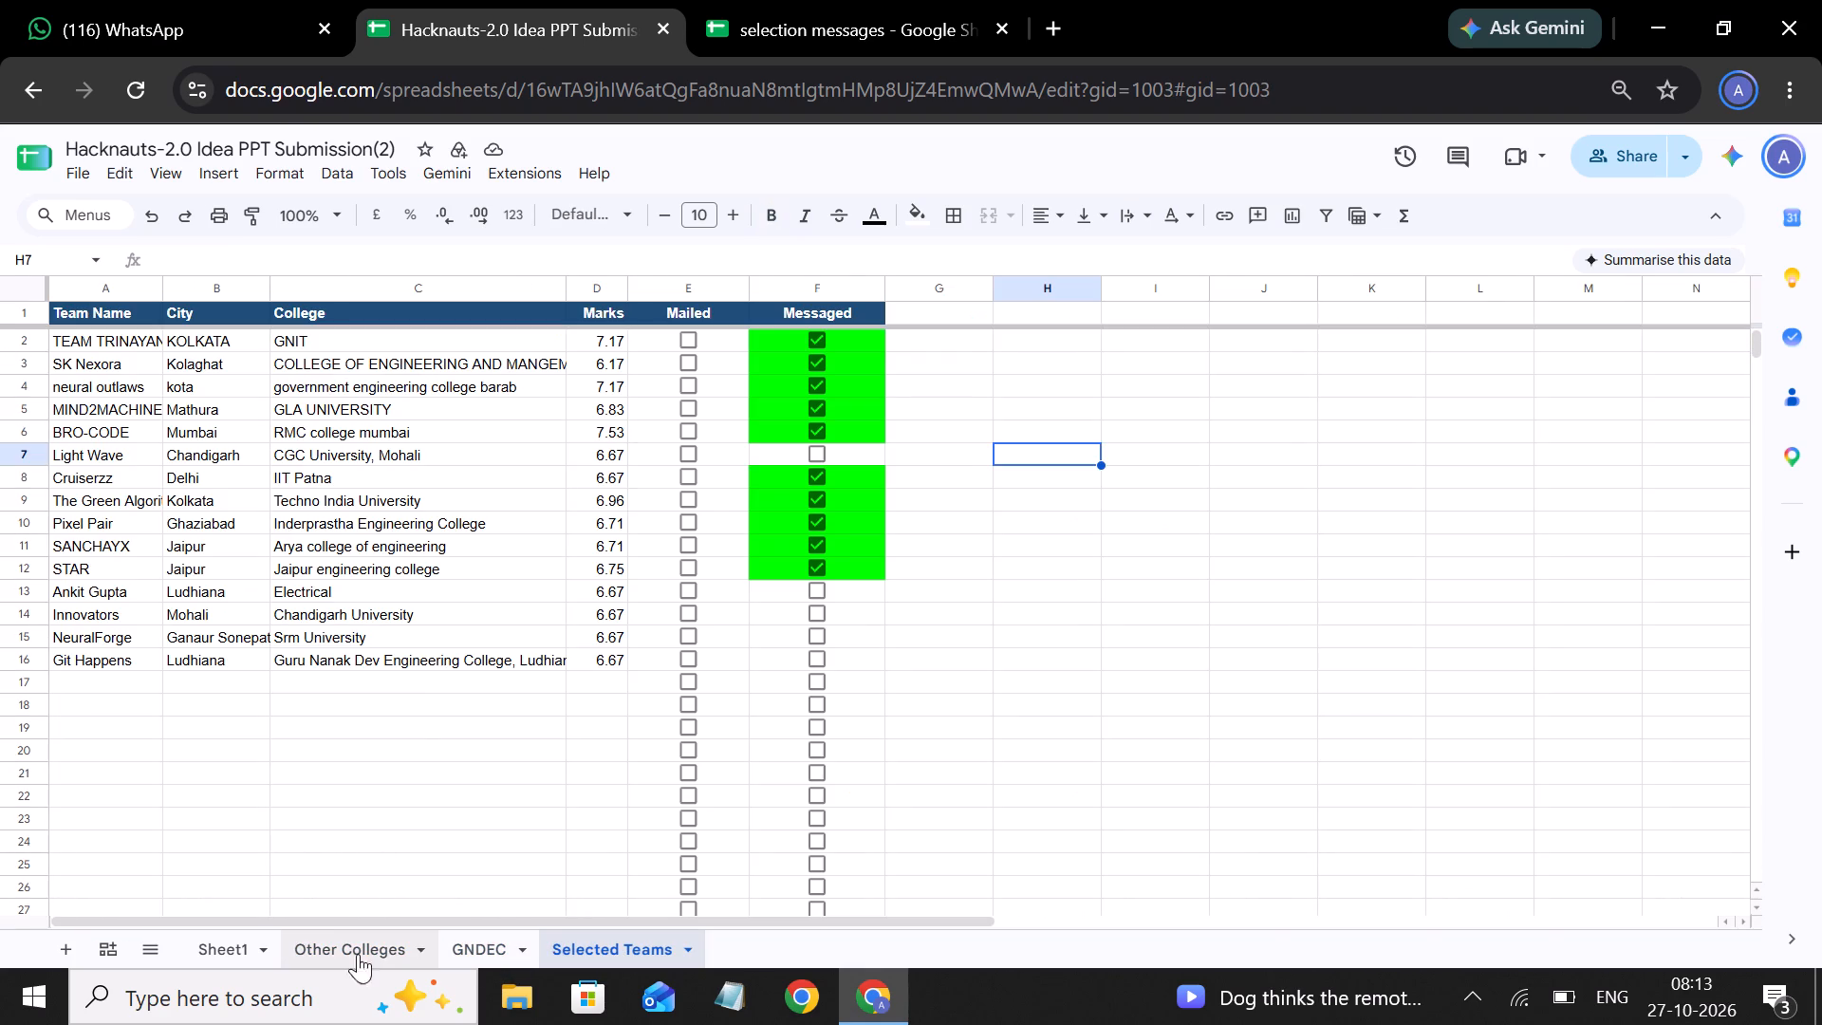
Find the NeuralForge submission on Sheet1 and open its Idea PPT link.
left_click(227, 935)
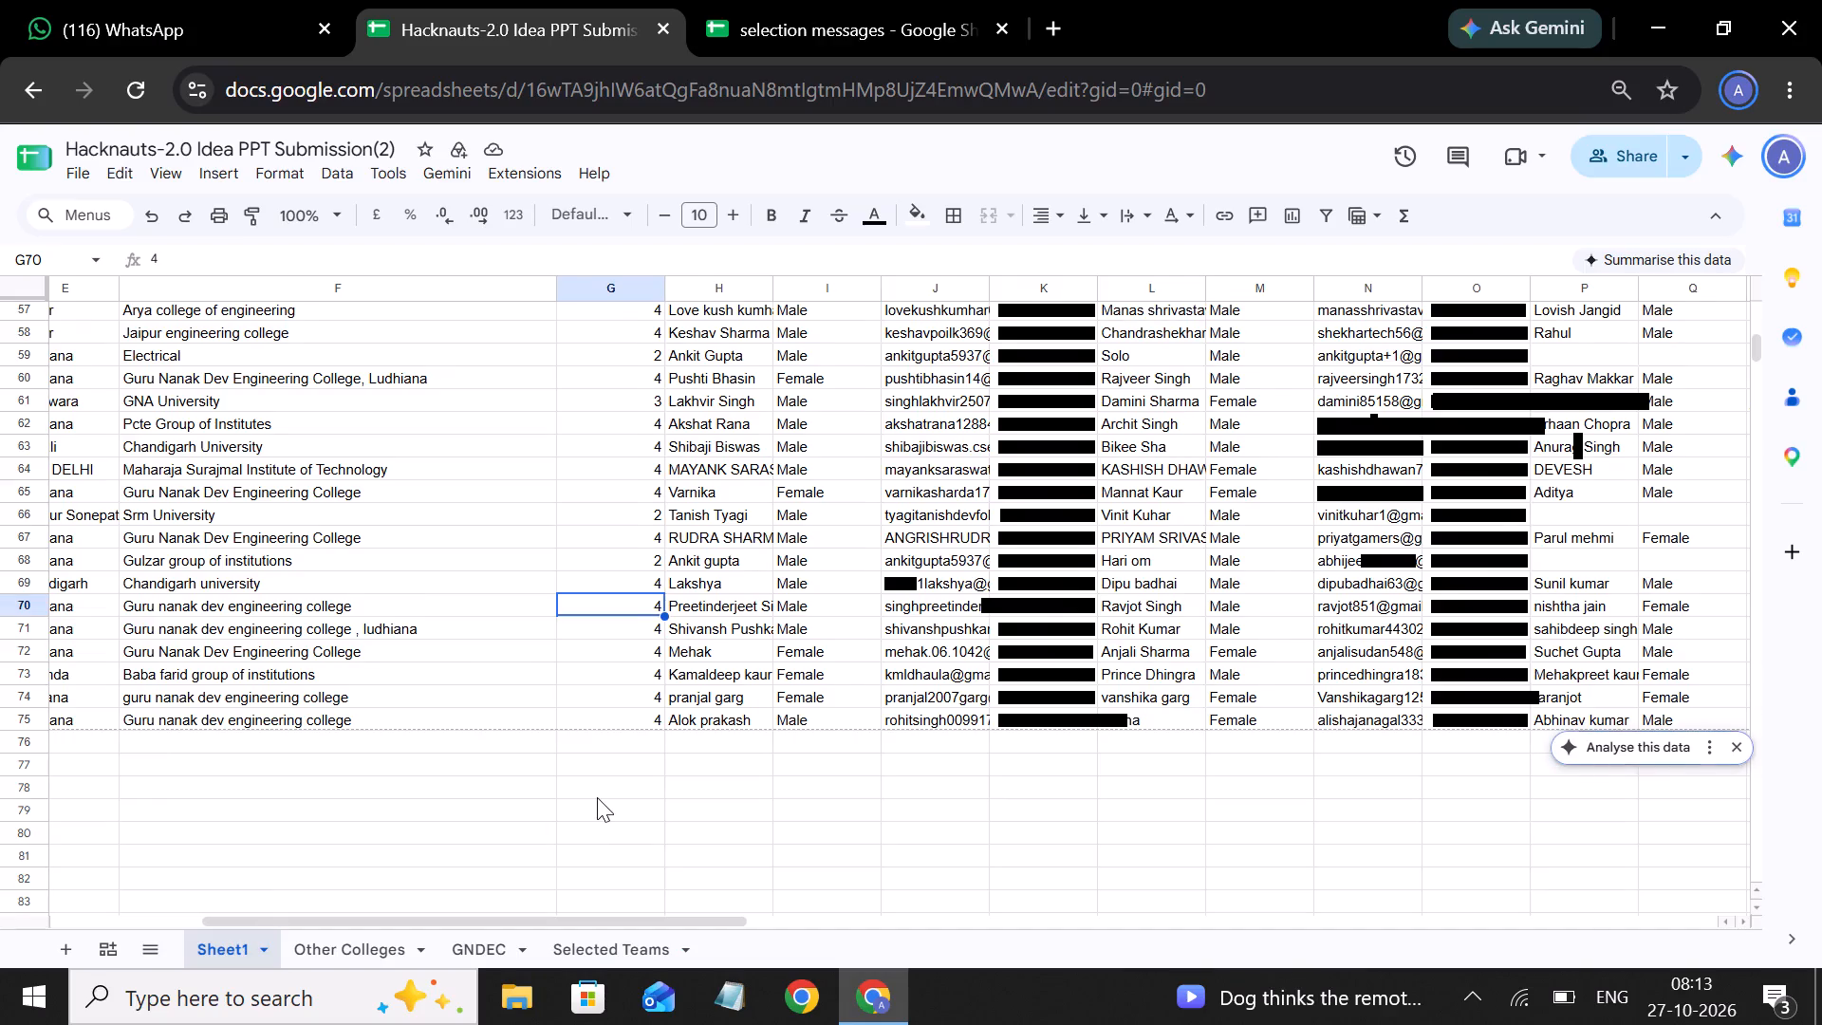
scroll(597, 797, "left", 5)
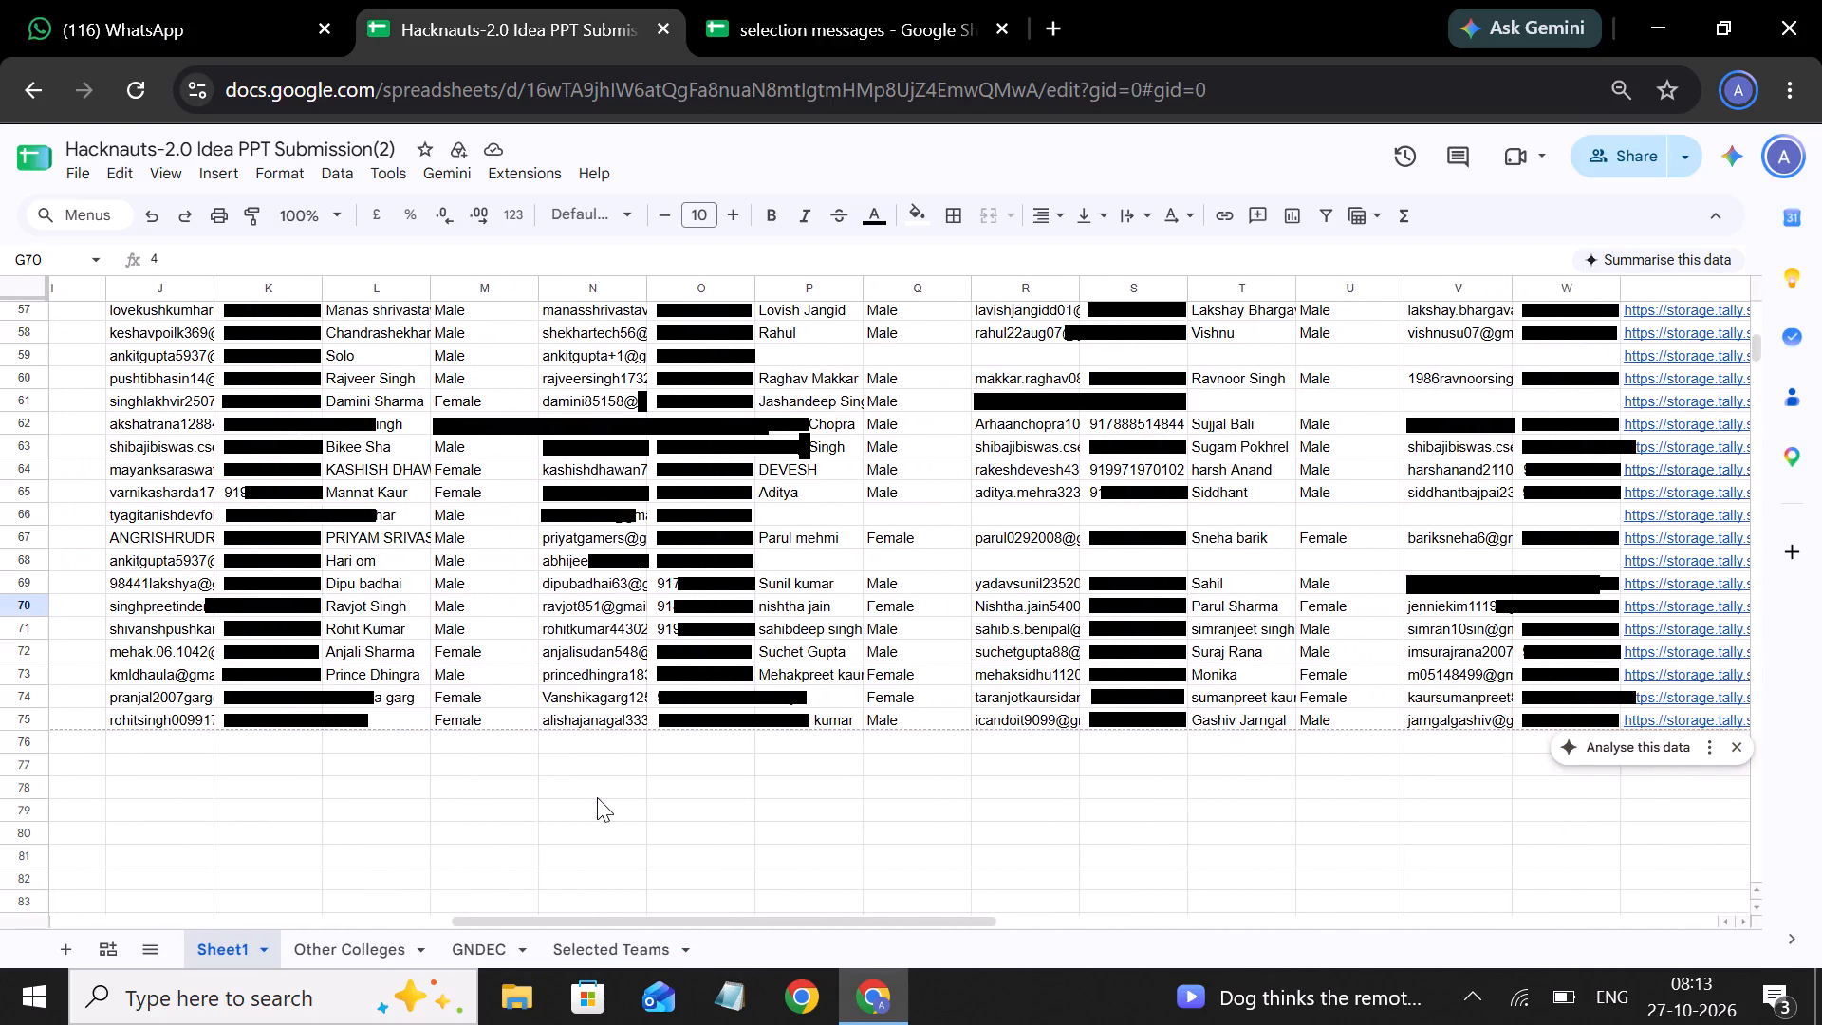
scroll(597, 797, "left", 1)
scroll(597, 797, "right", 5)
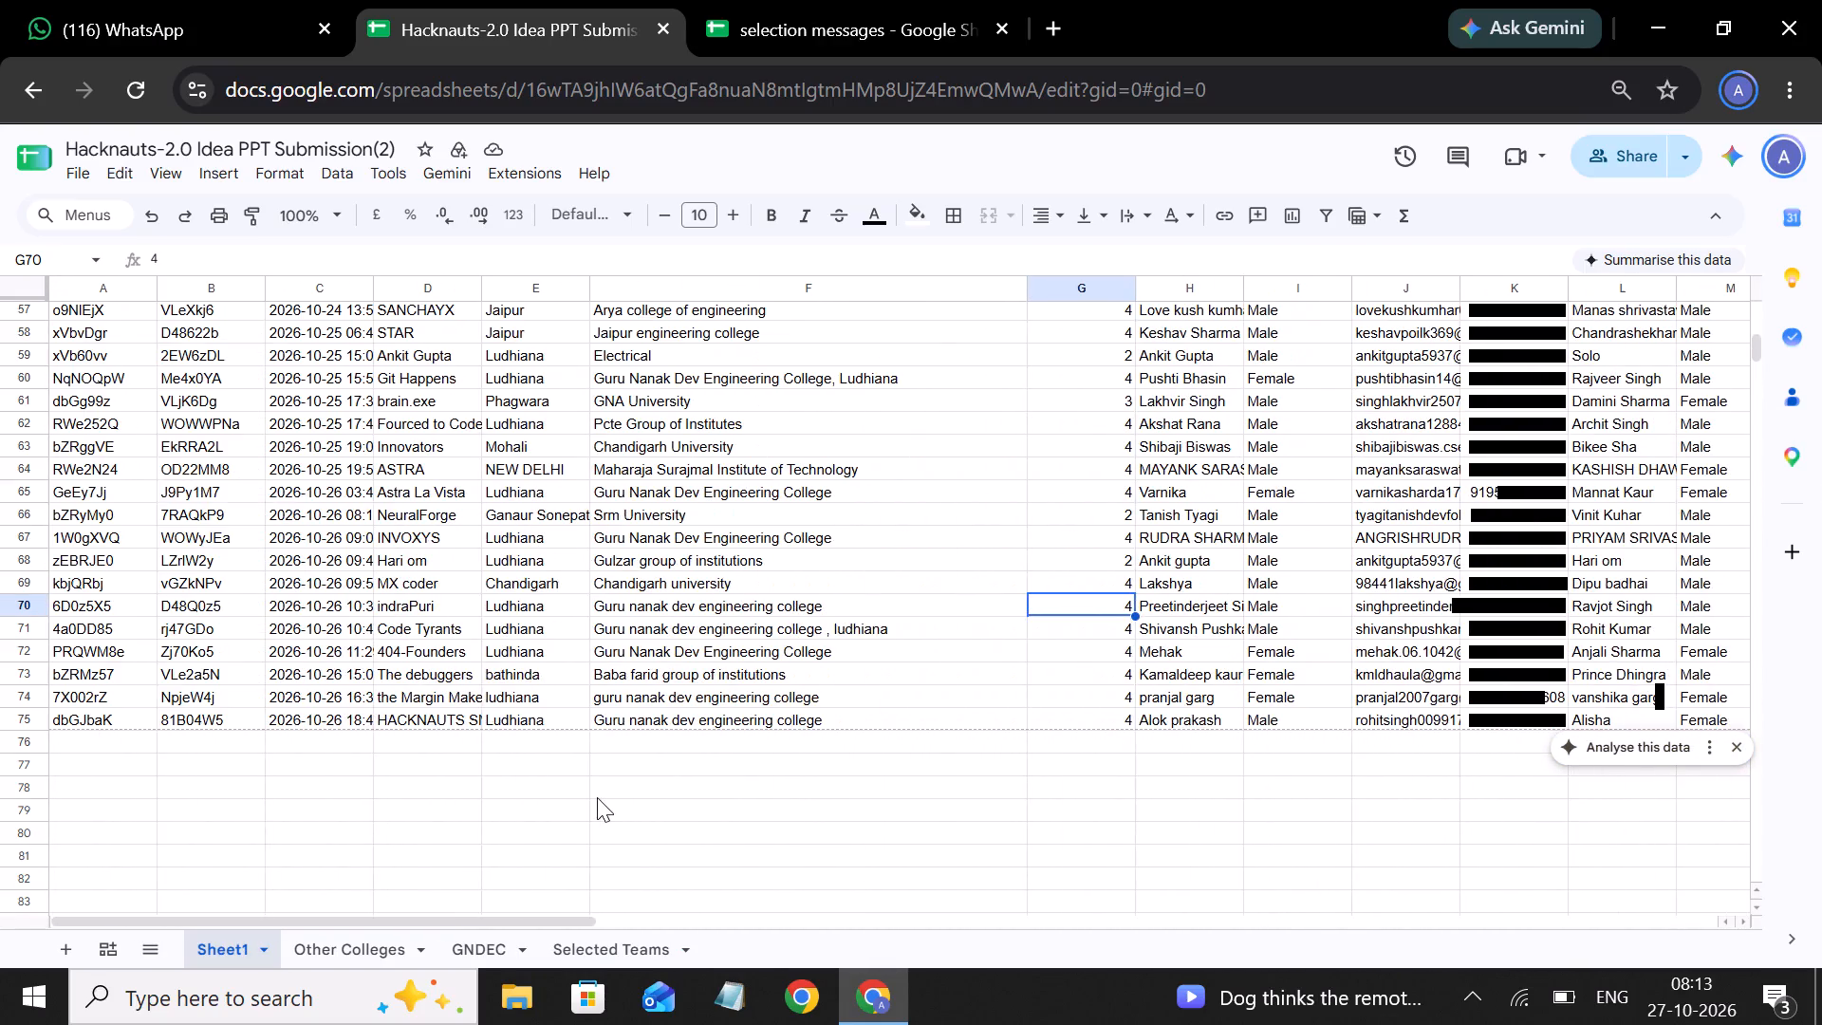
scroll(597, 797, "up", 1)
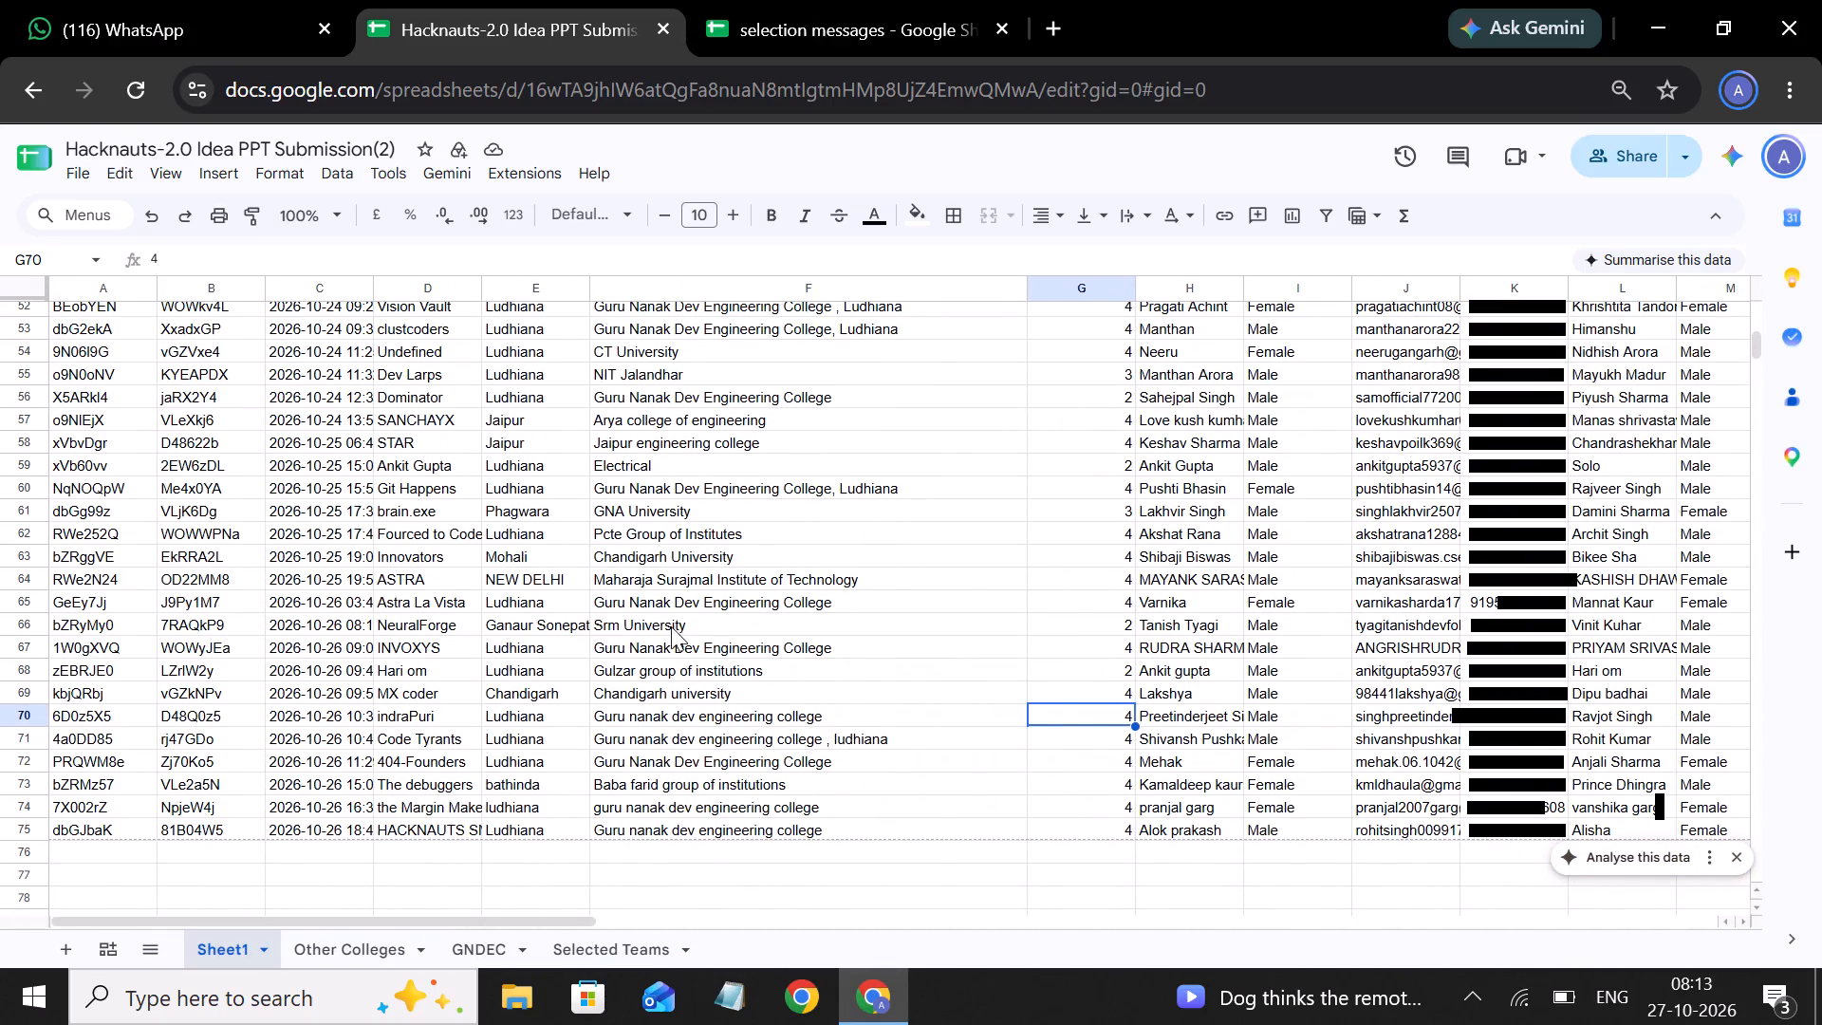
scroll(682, 626, "left", 1)
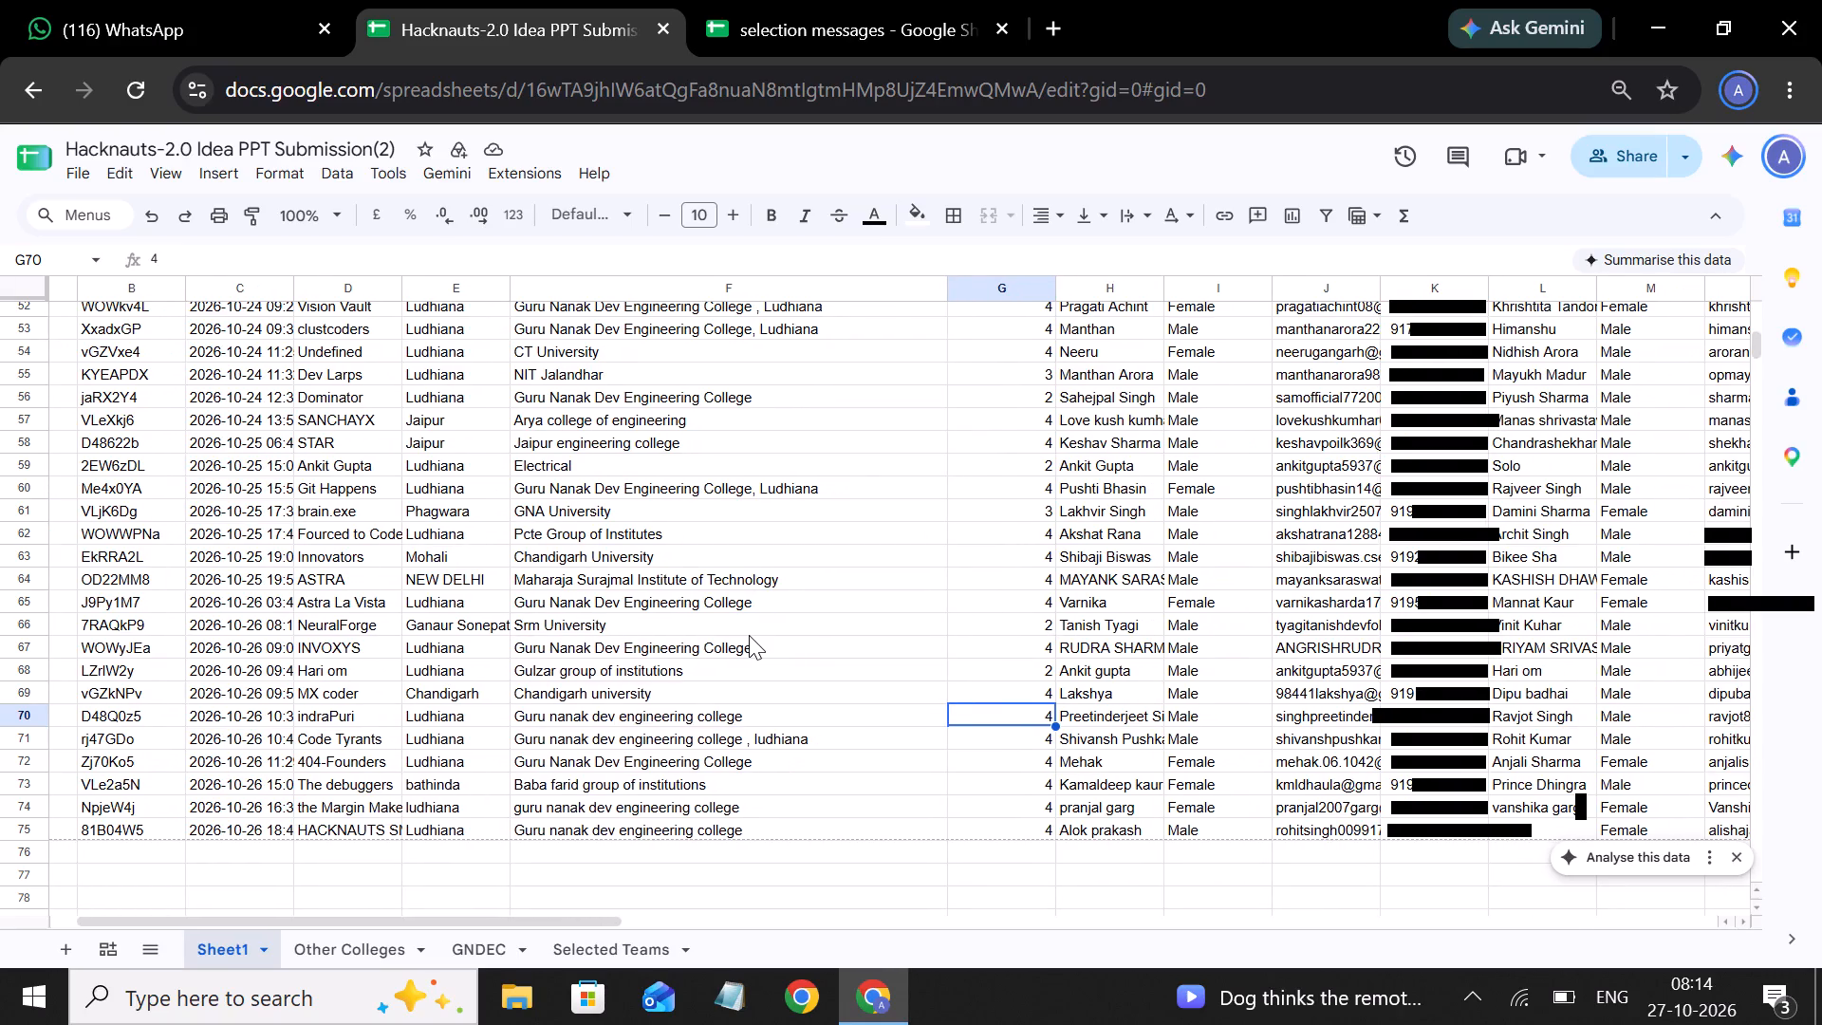
scroll(749, 635, "left", 1)
scroll(992, 611, "left", 1)
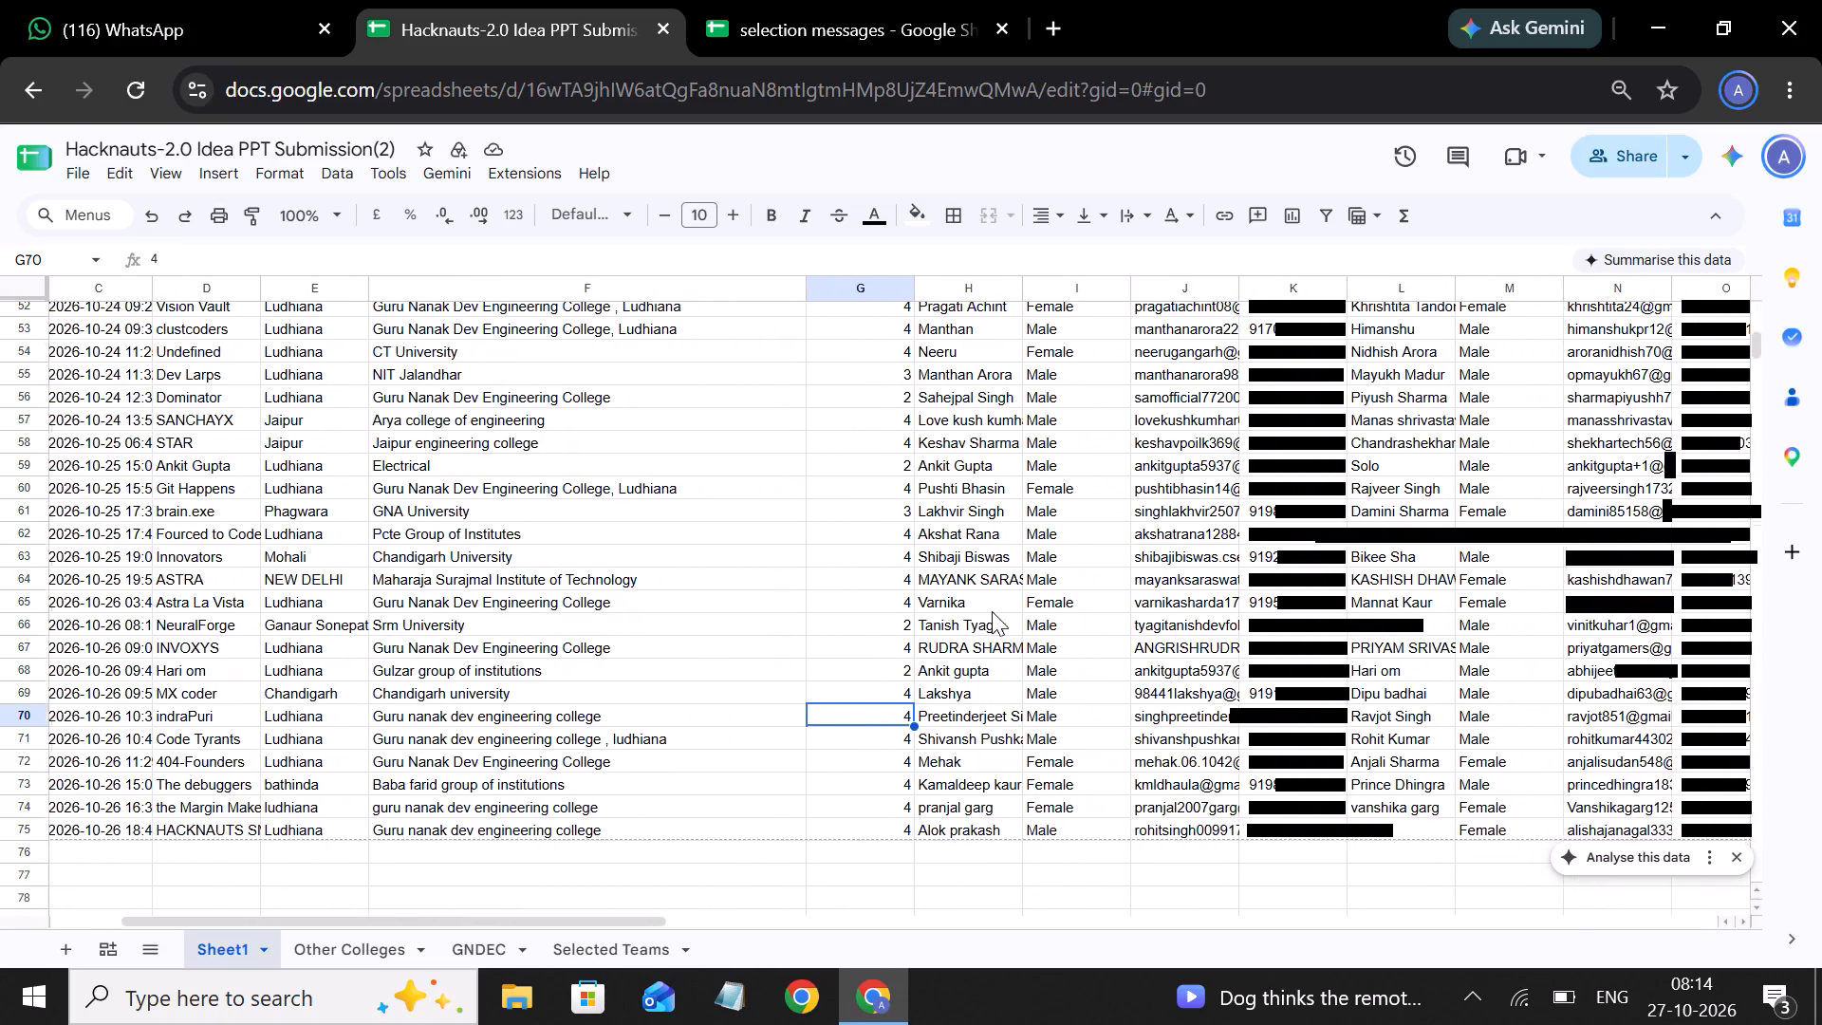
scroll(992, 611, "left", 8)
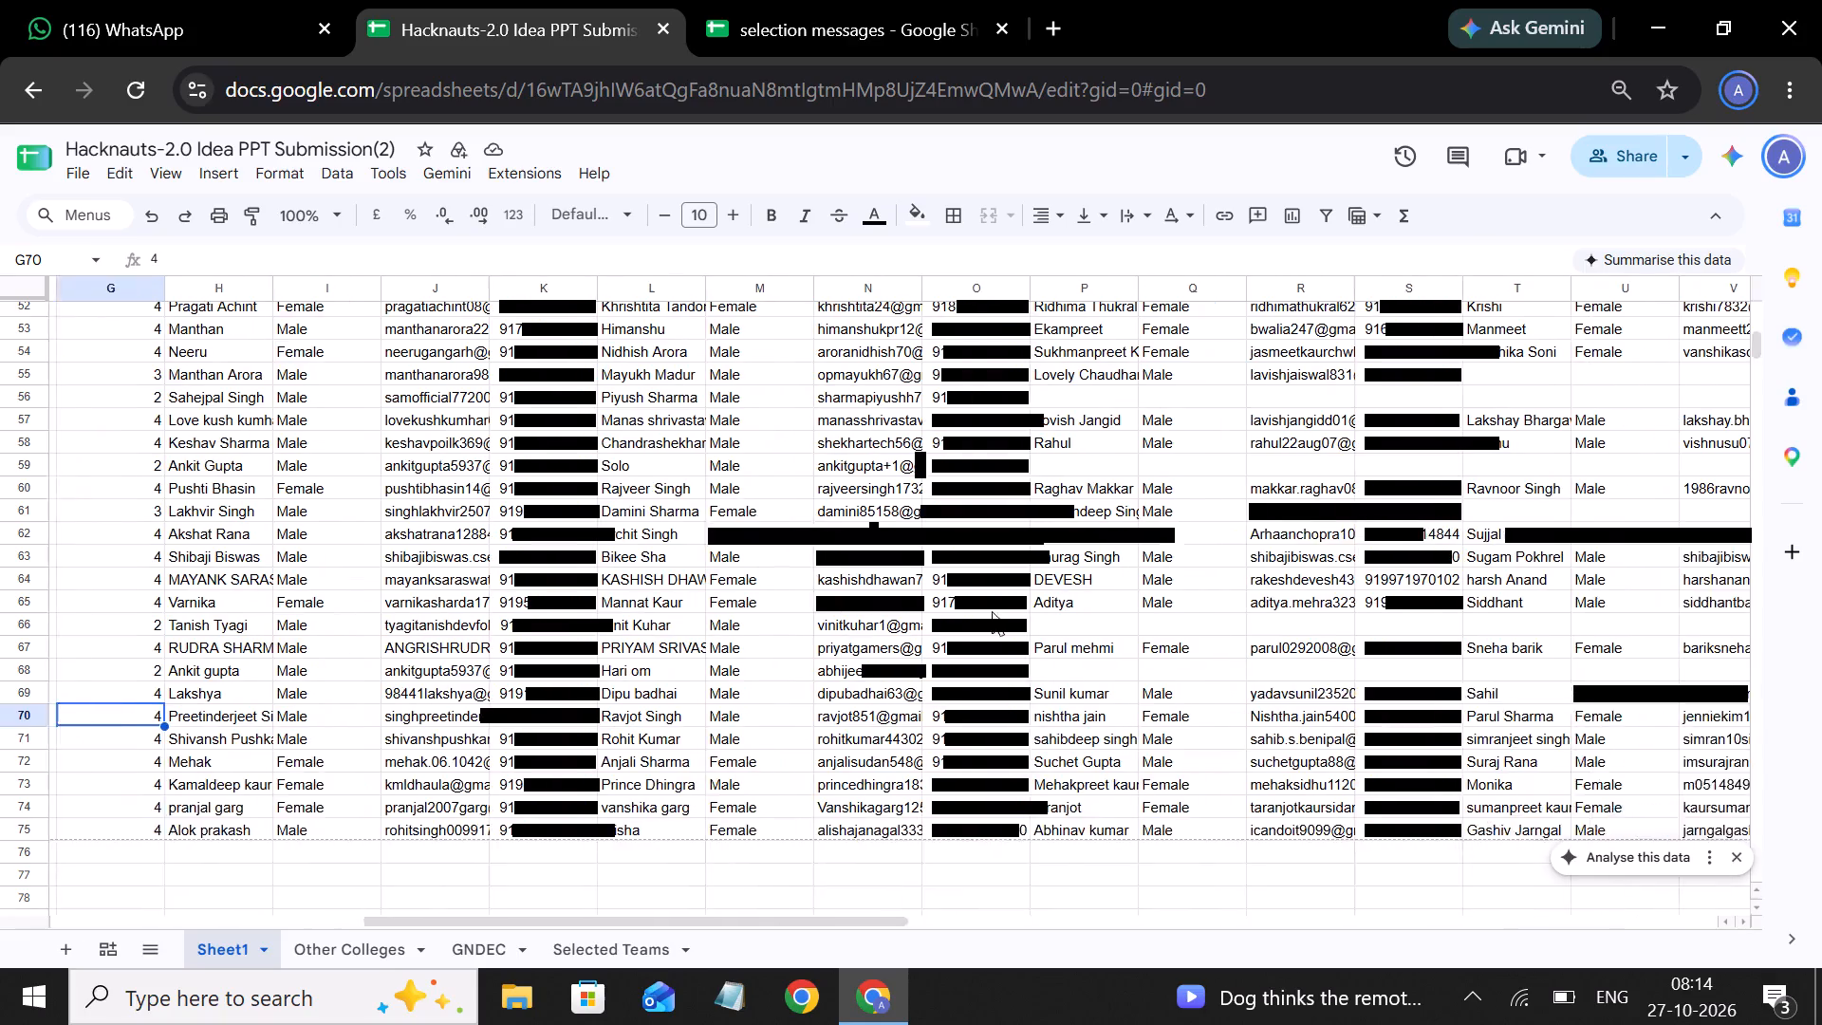
scroll(992, 611, "left", 4)
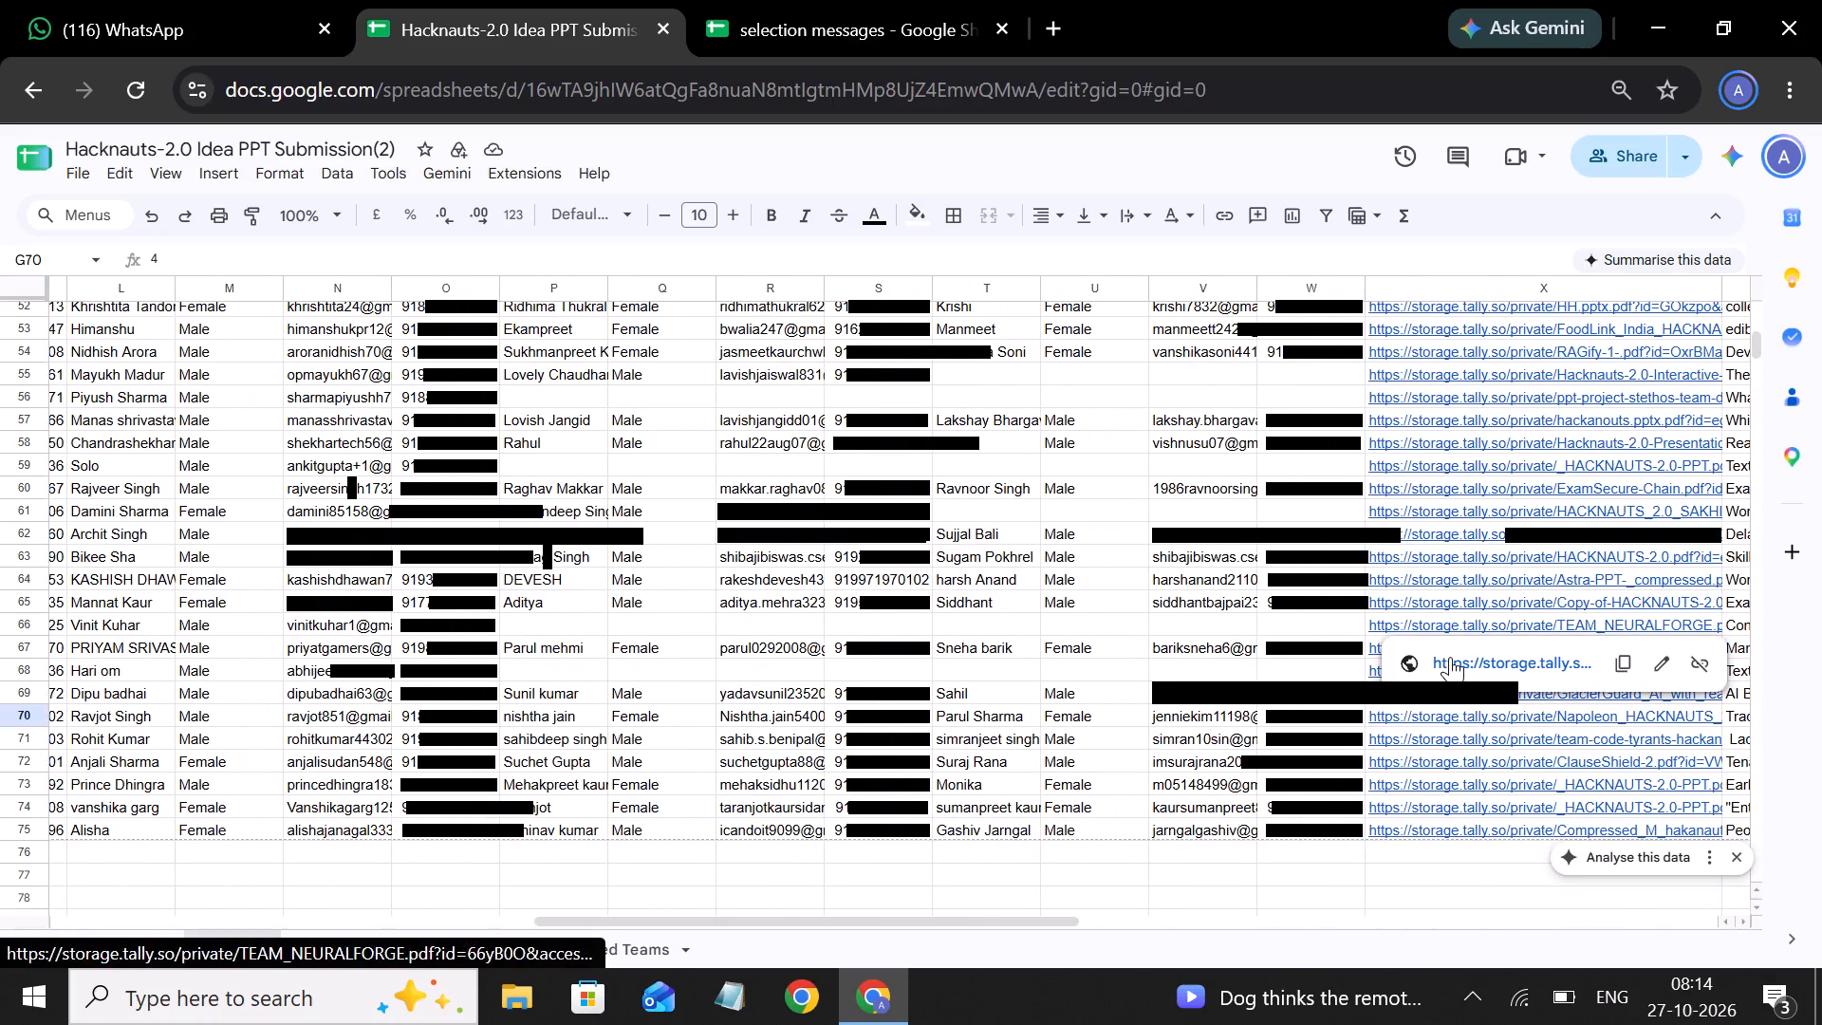
left_click(1450, 657)
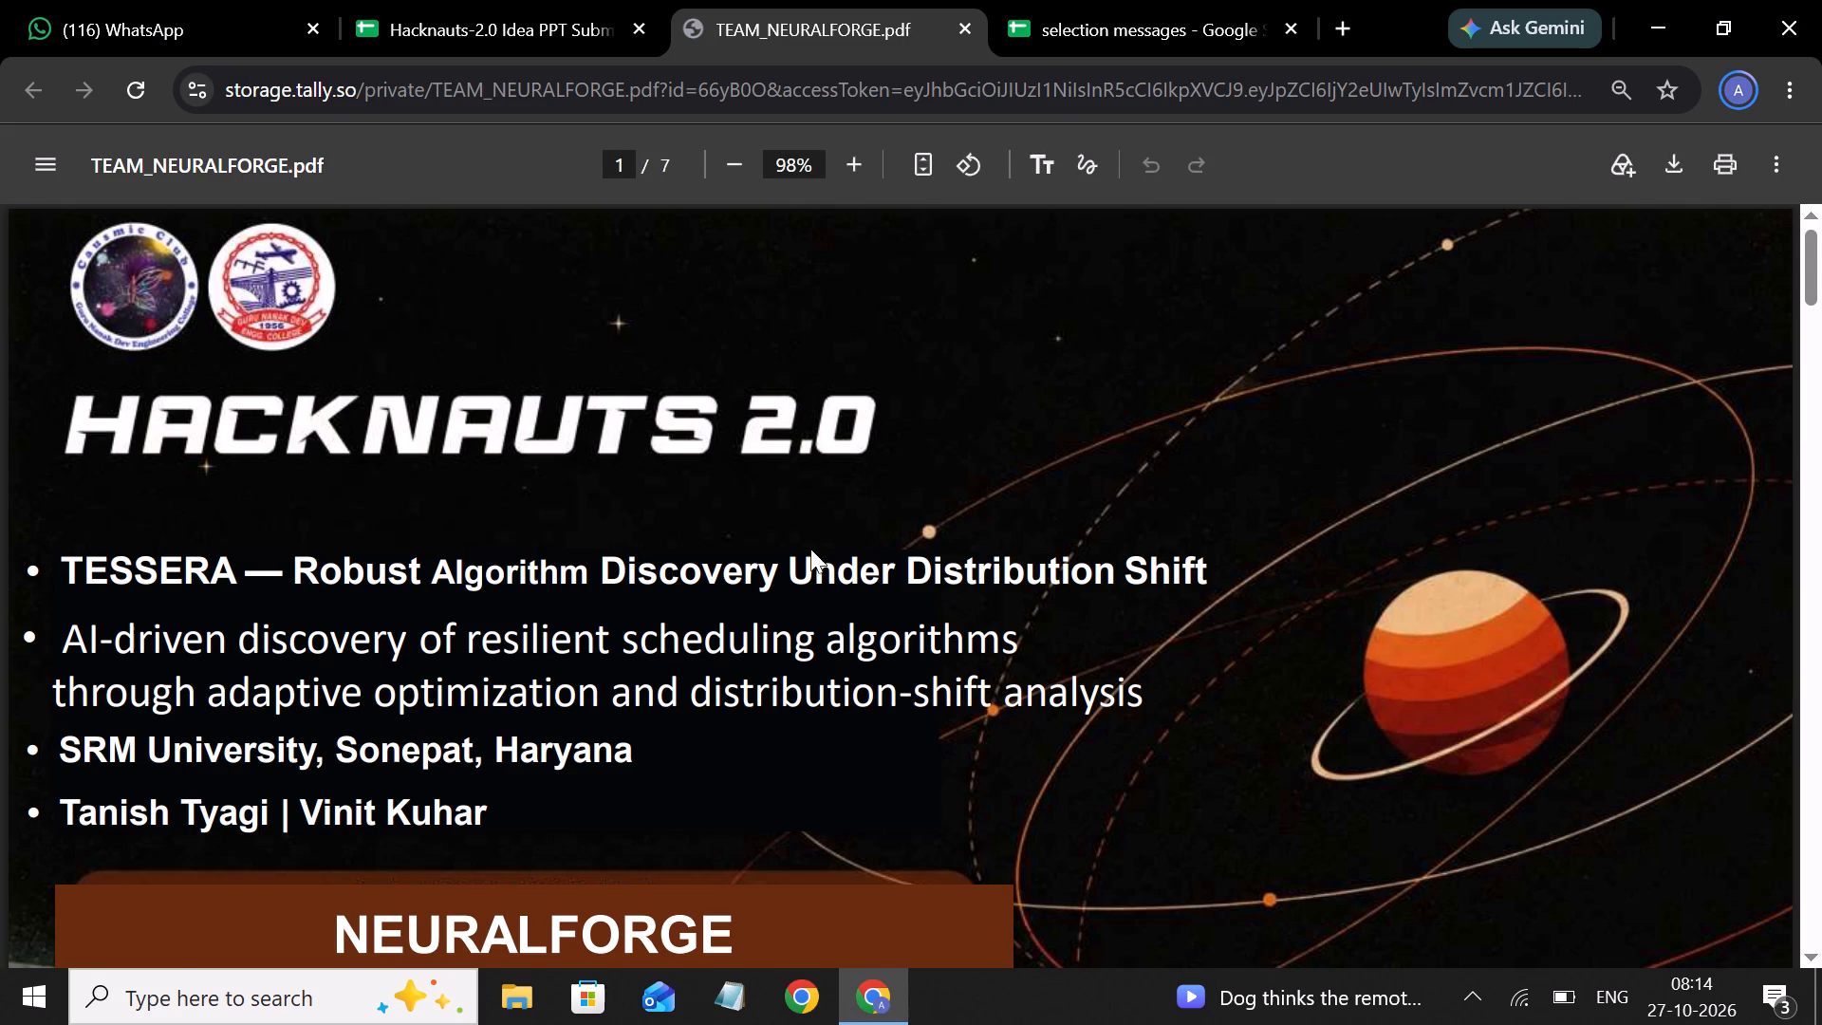
scroll(810, 549, "down", 2)
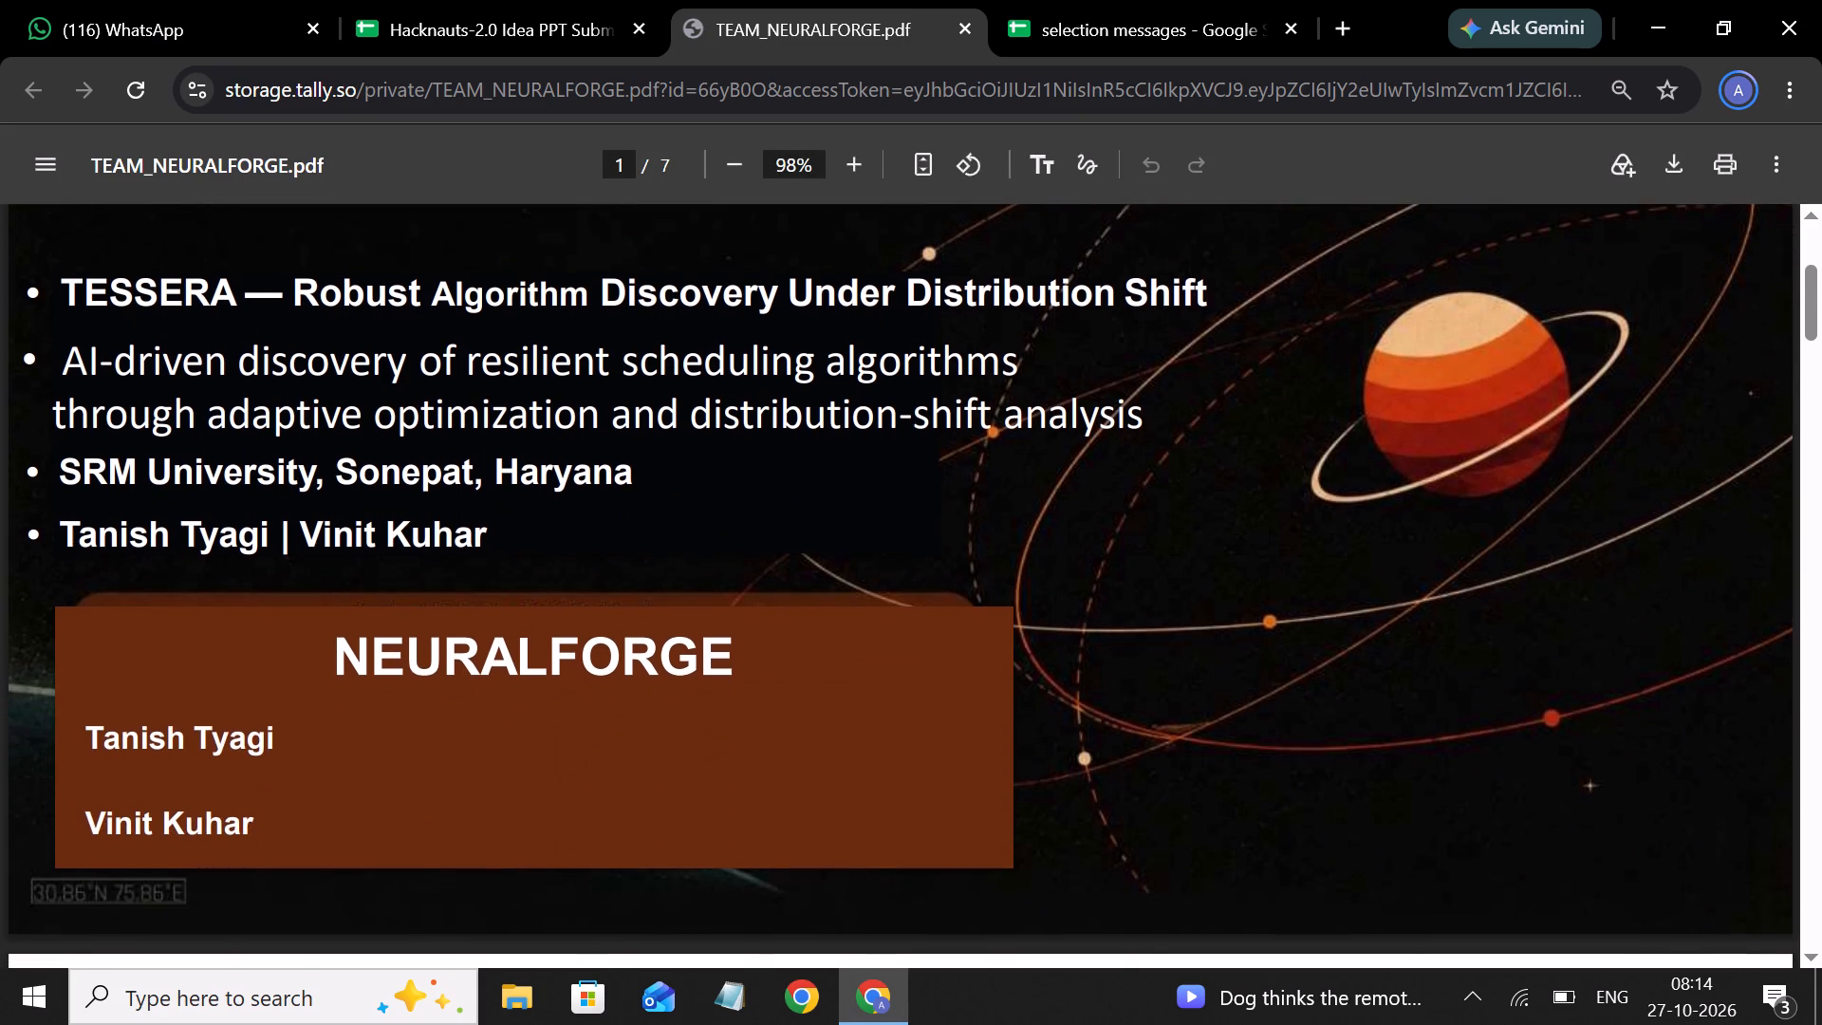
scroll(810, 549, "down", 3)
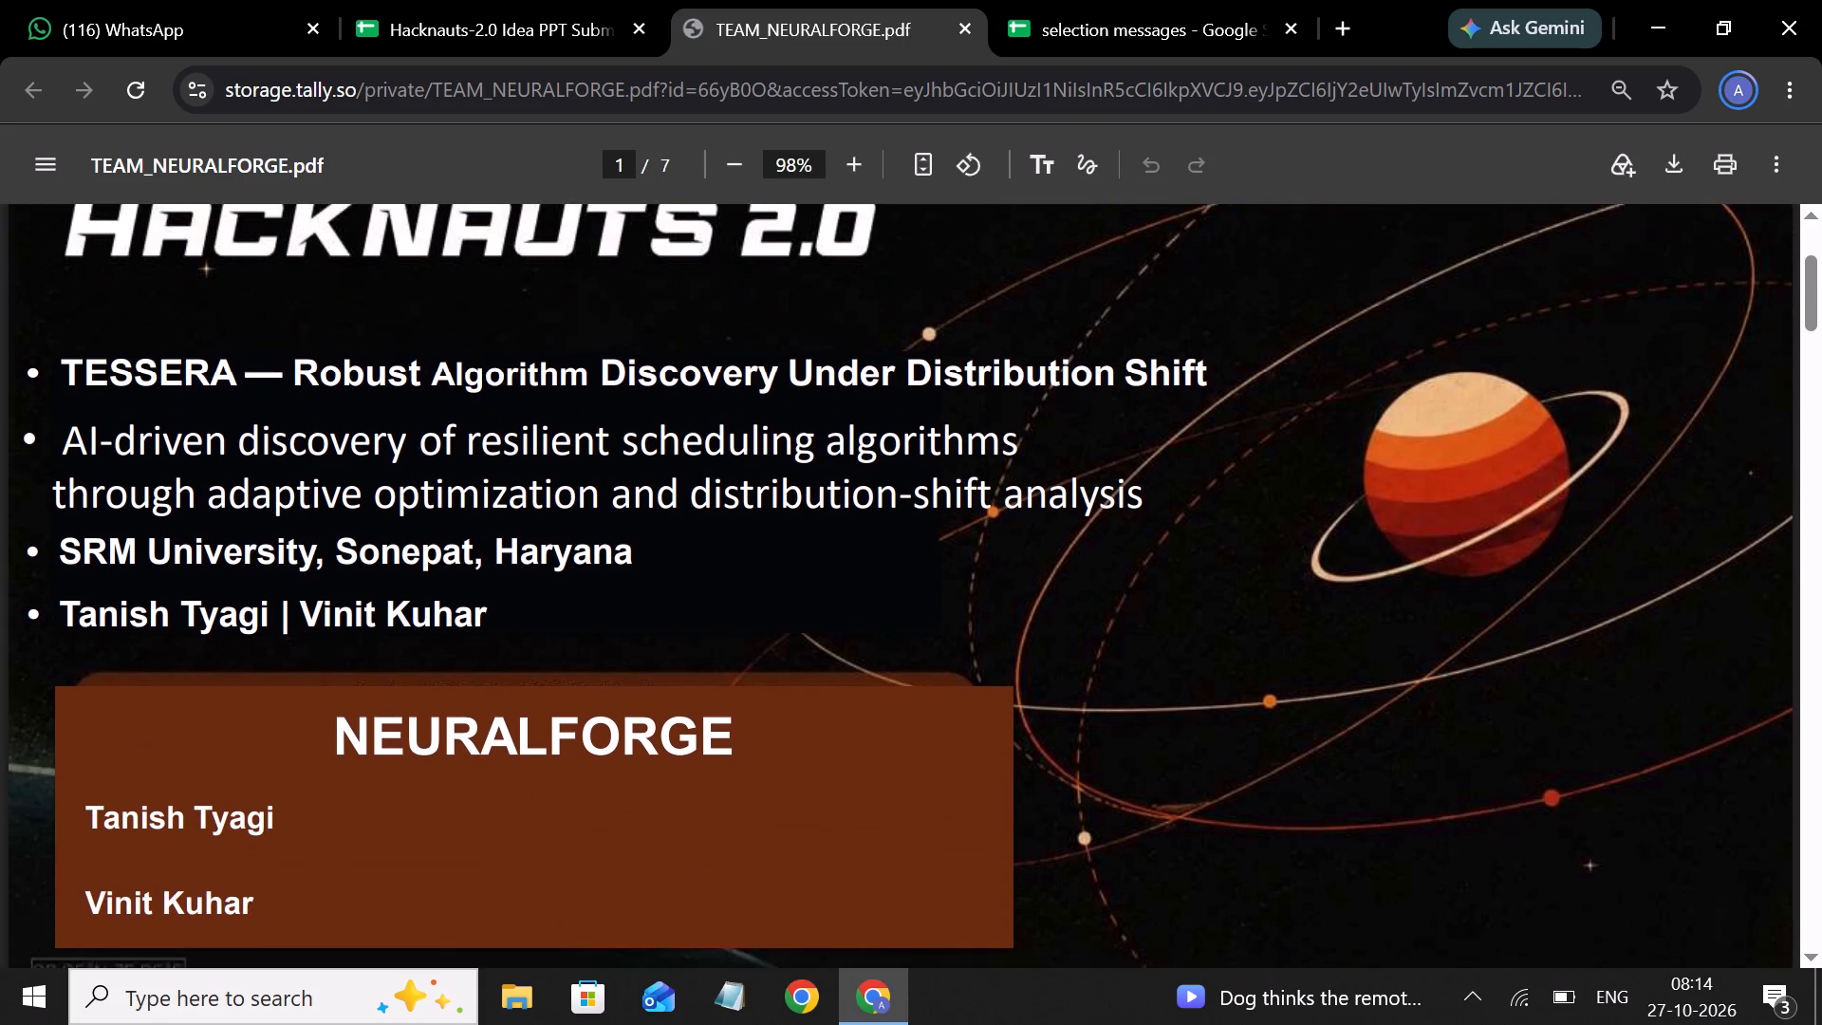
scroll(810, 549, "down", 4)
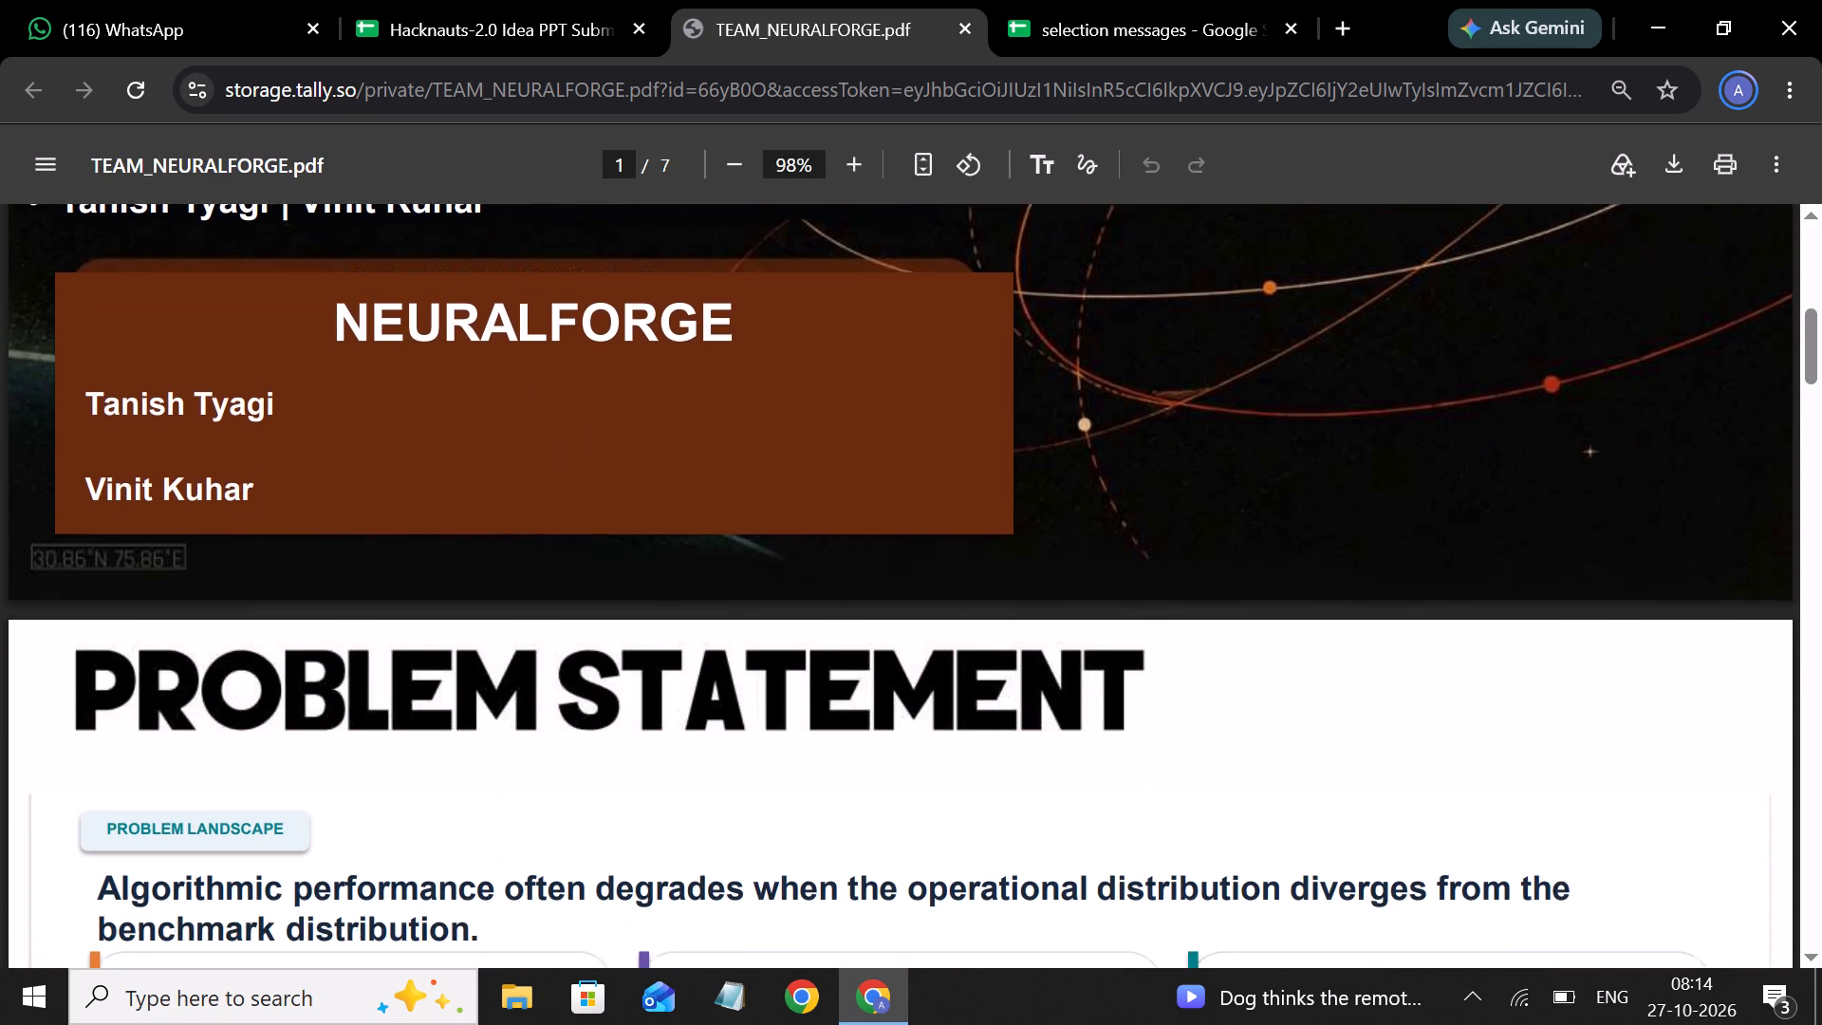
scroll(810, 549, "down", 2)
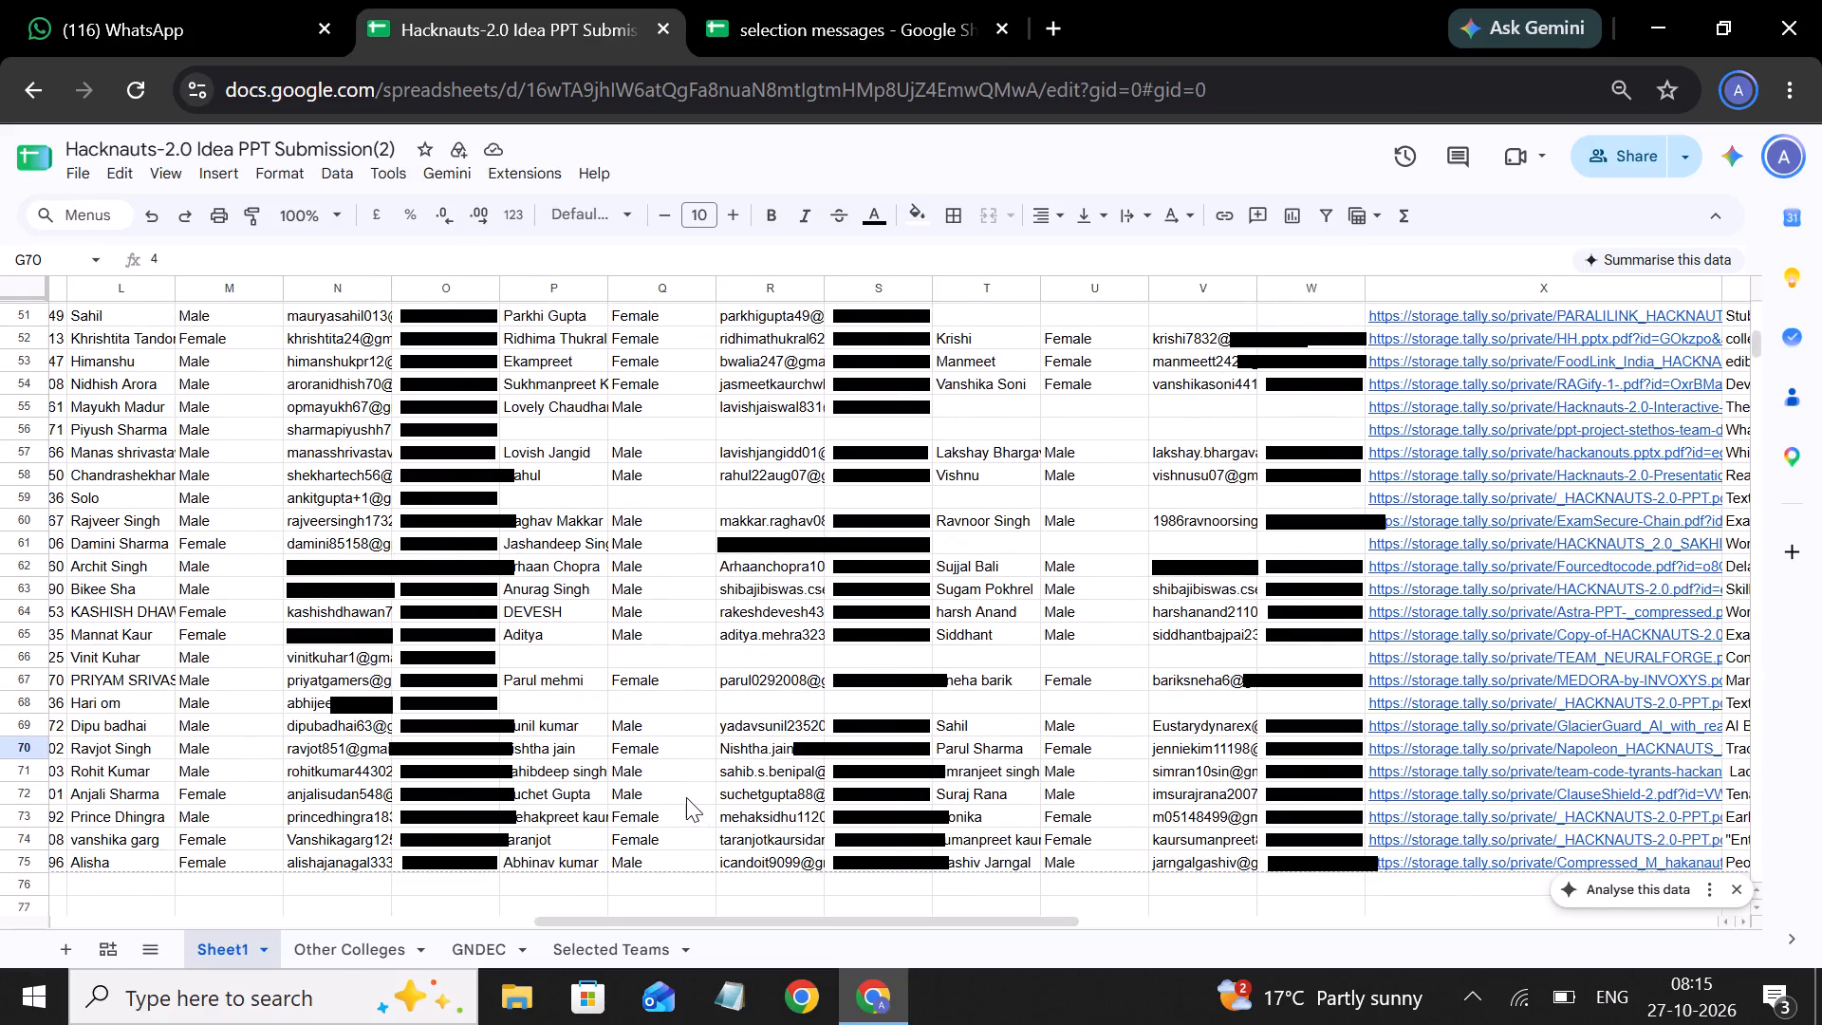
scroll(729, 597, "up", 3)
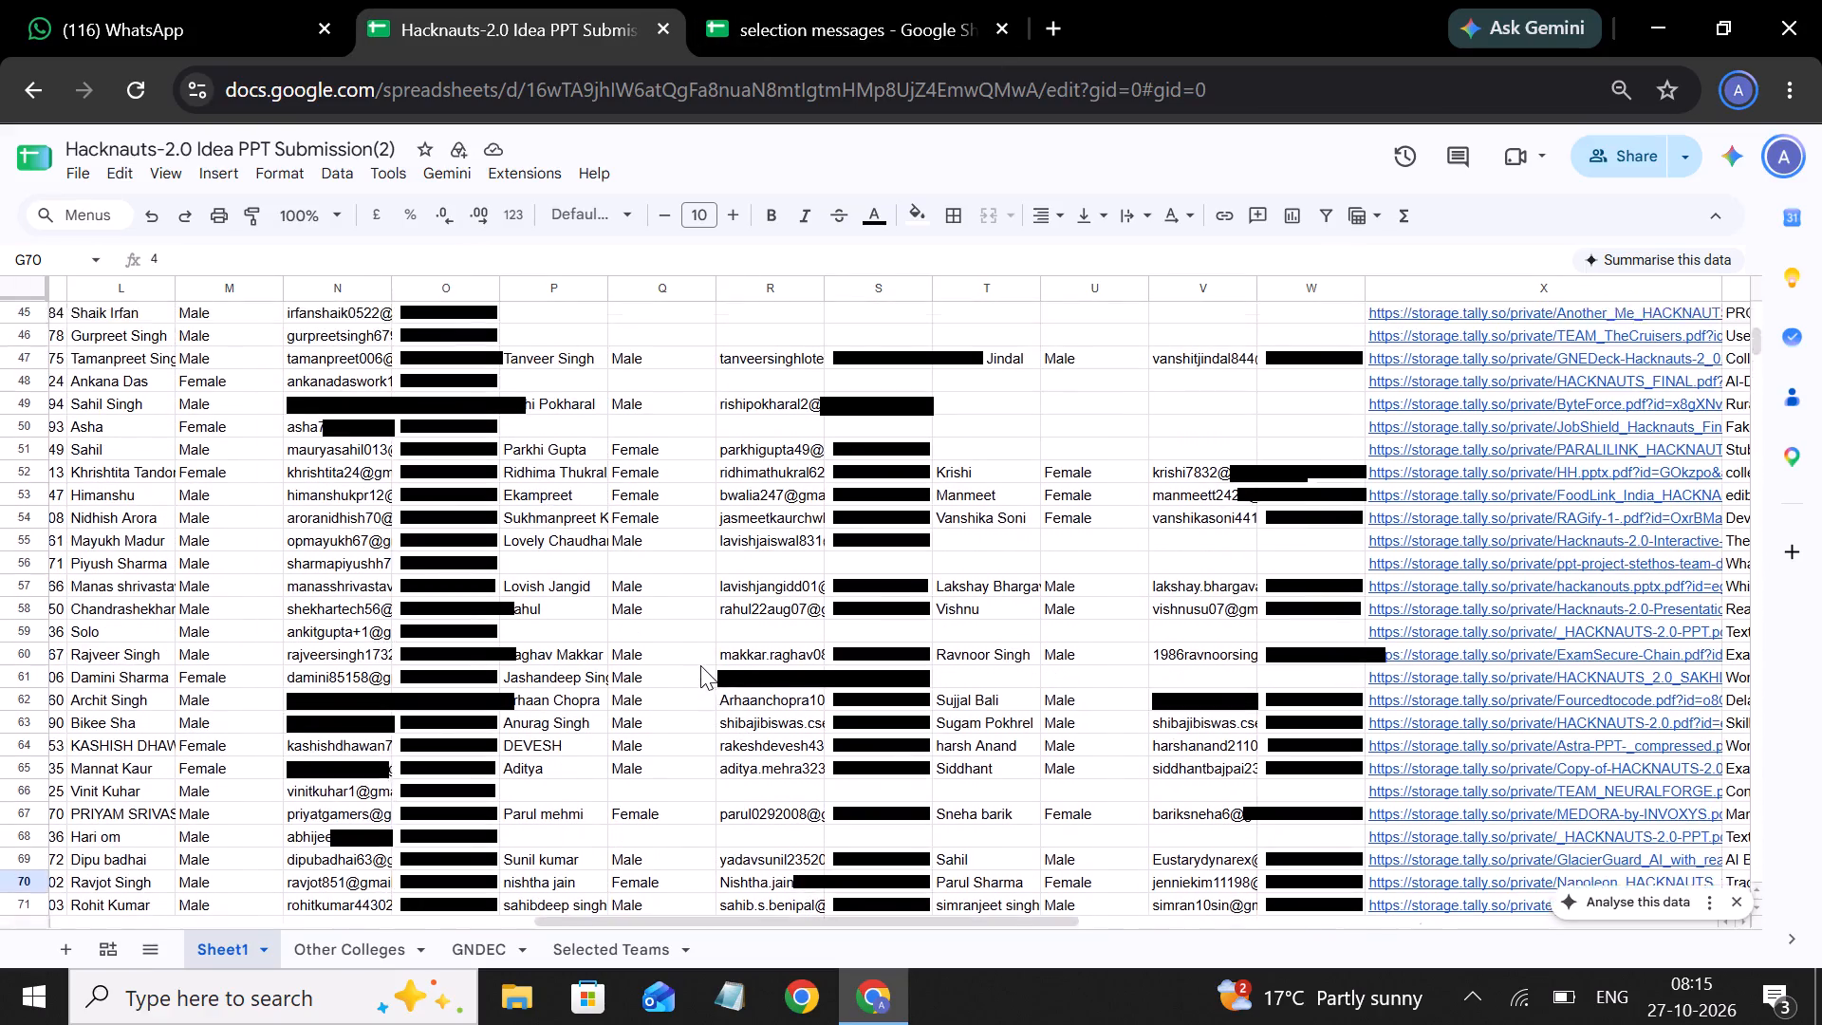
scroll(700, 665, "up", 2)
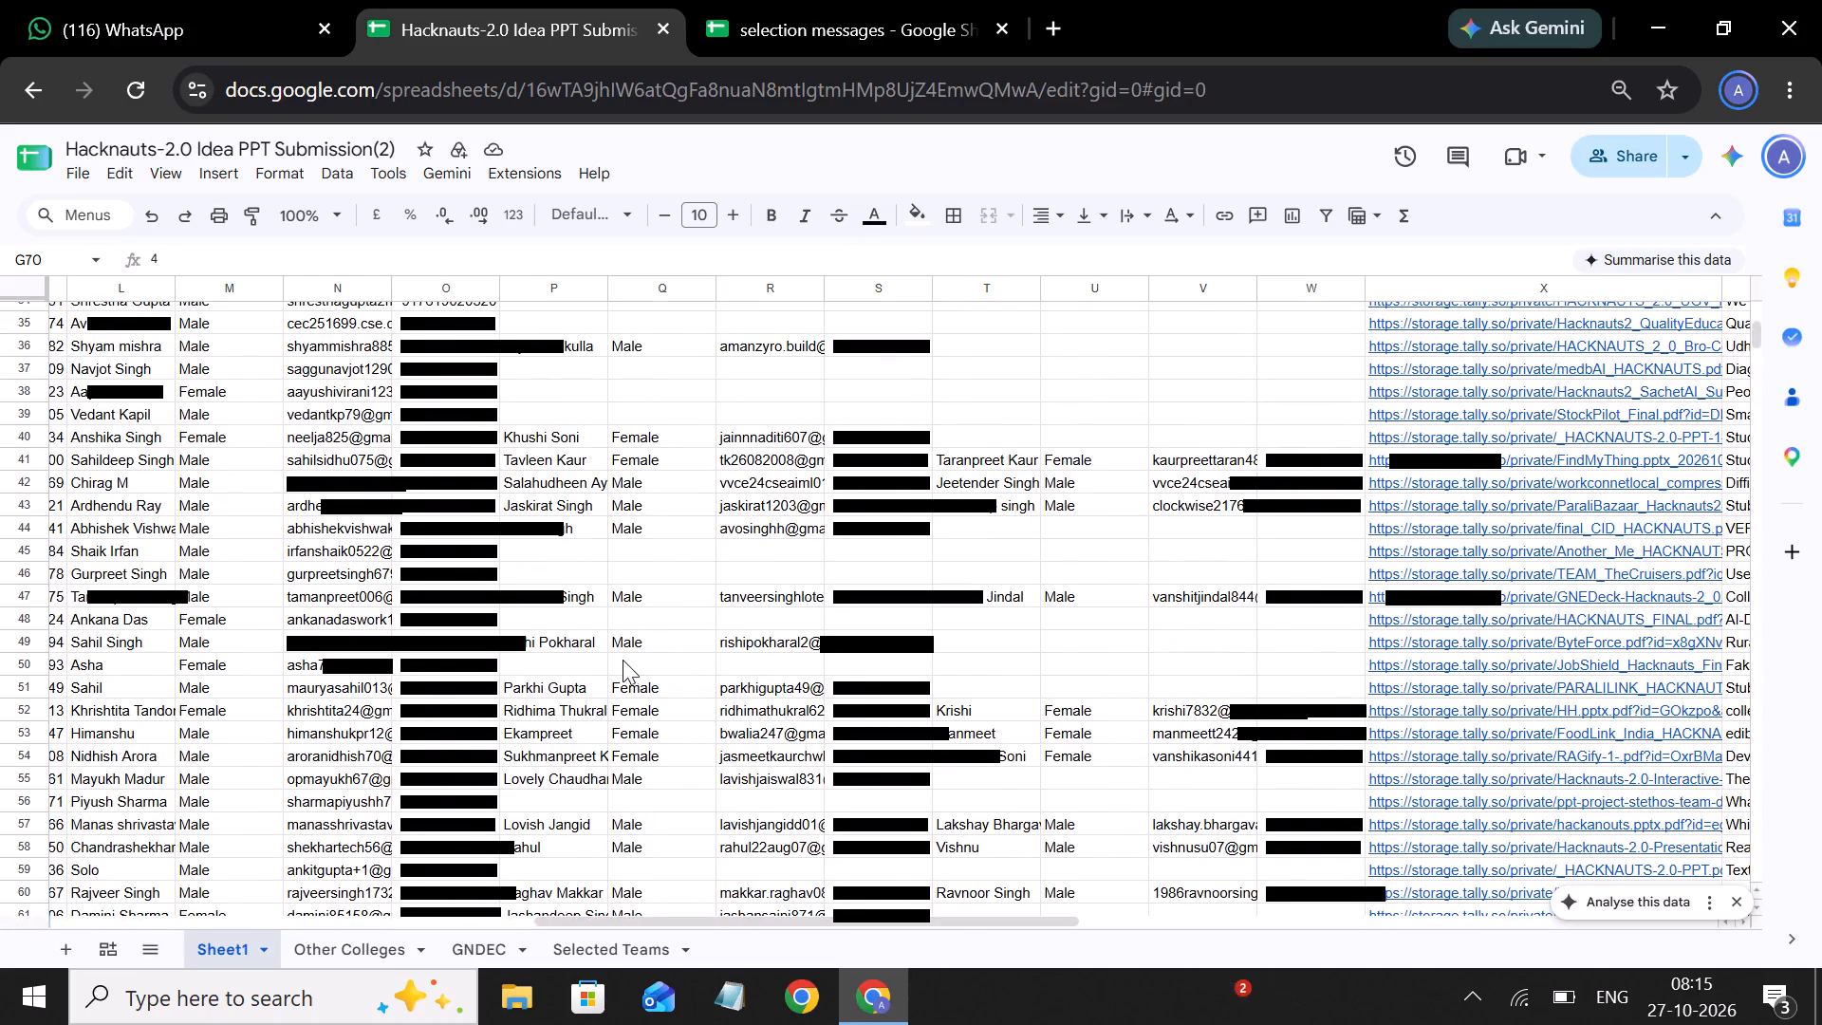
scroll(614, 660, "right", 3)
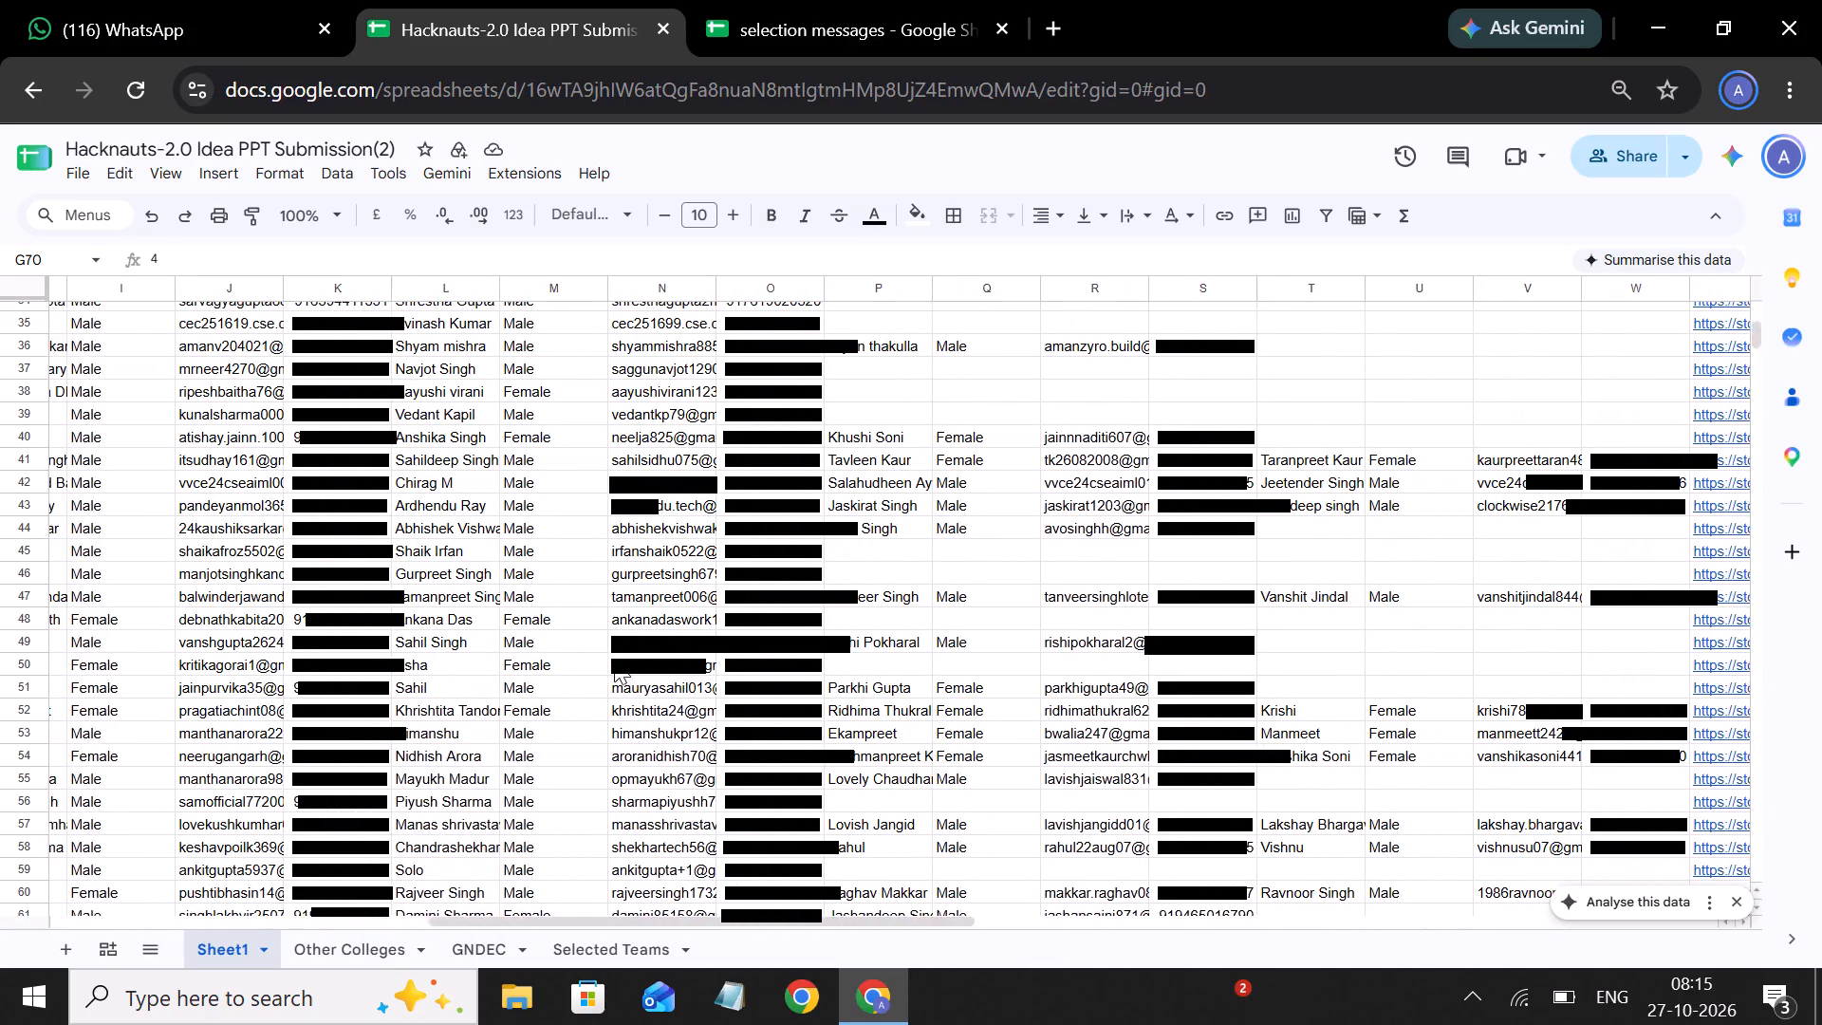
scroll(614, 660, "right", 6)
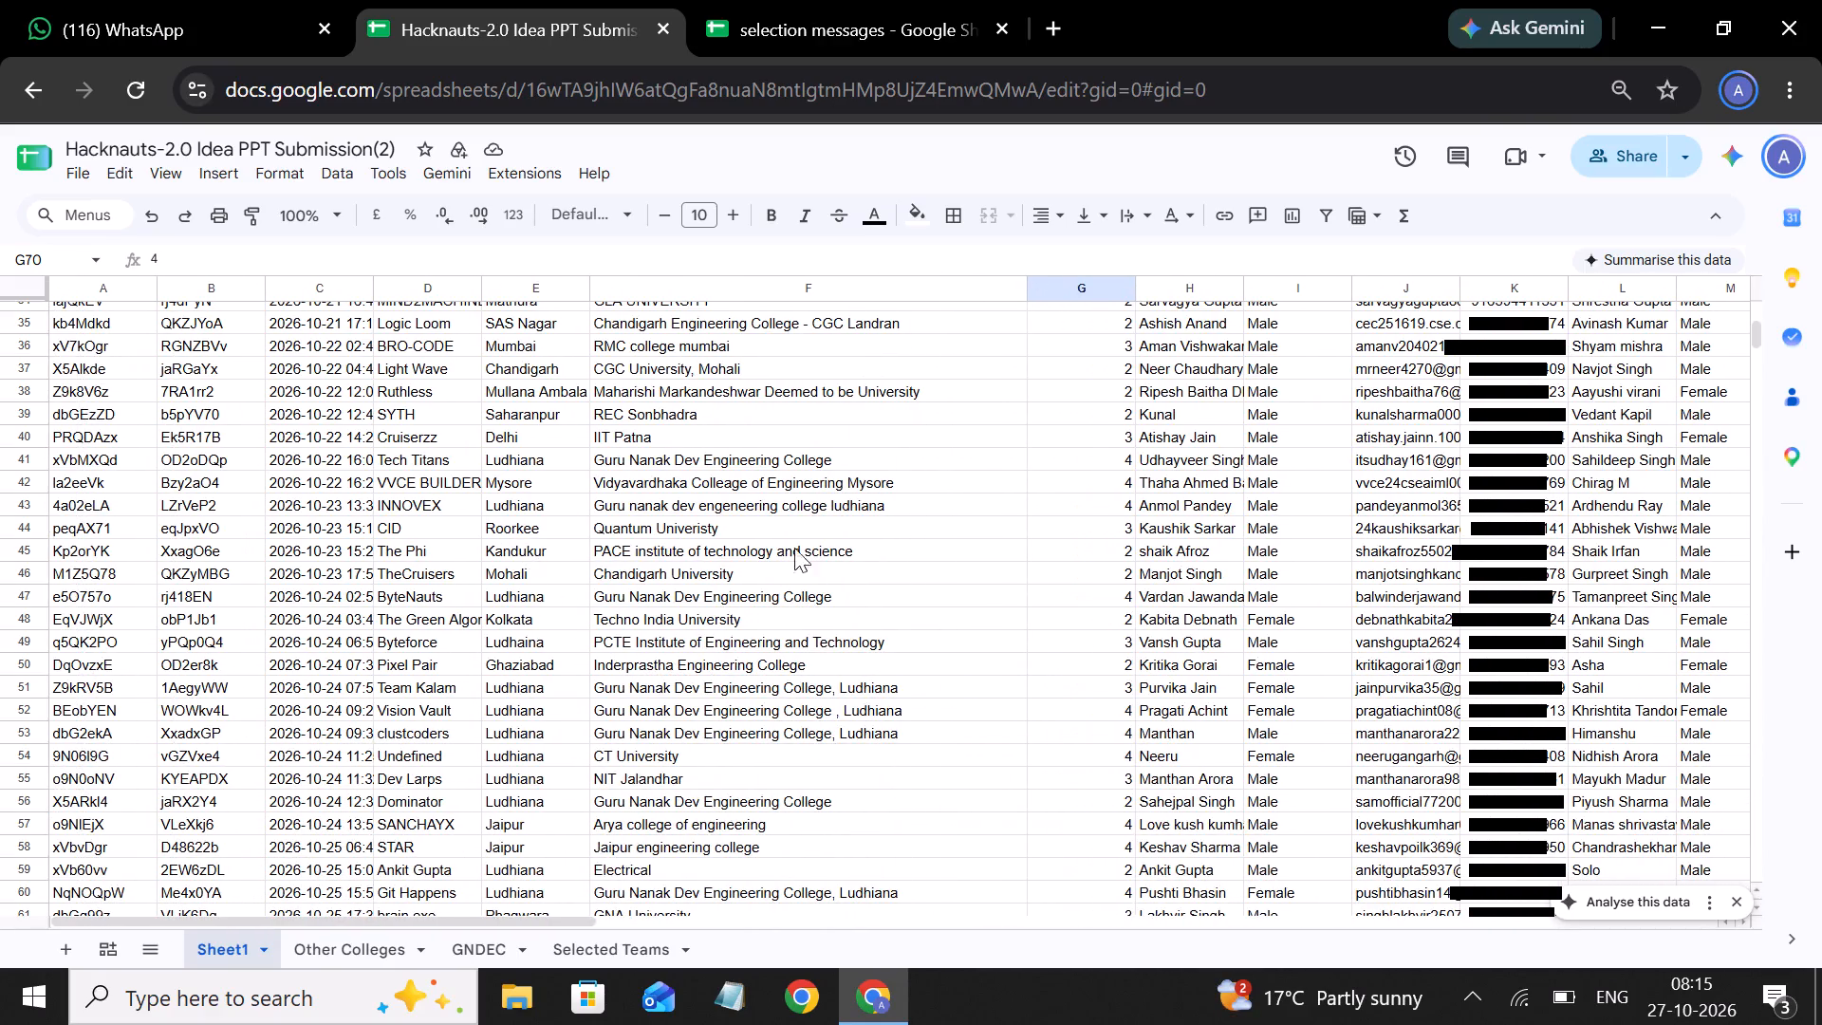
scroll(804, 531, "left", 1)
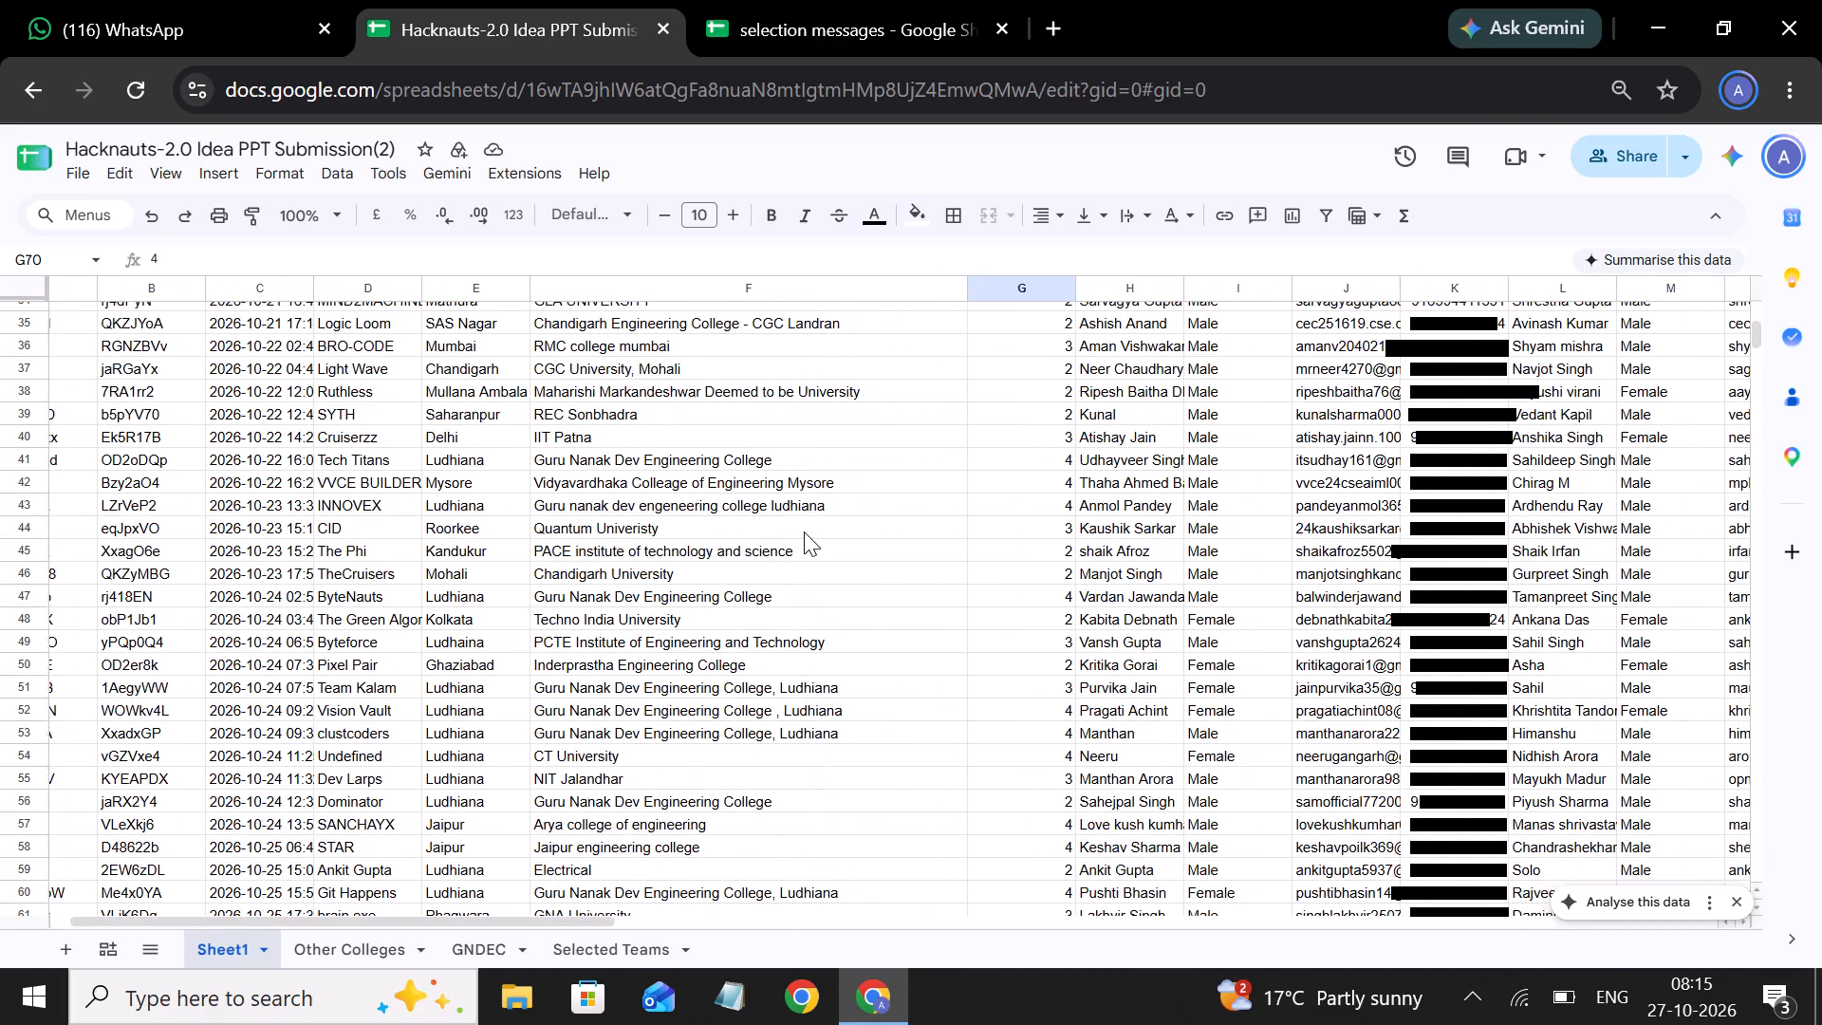
Review the Sheet1 submissions from row 60 back up to the header row, checking the city and institute name entries.
scroll(804, 531, "left", 1)
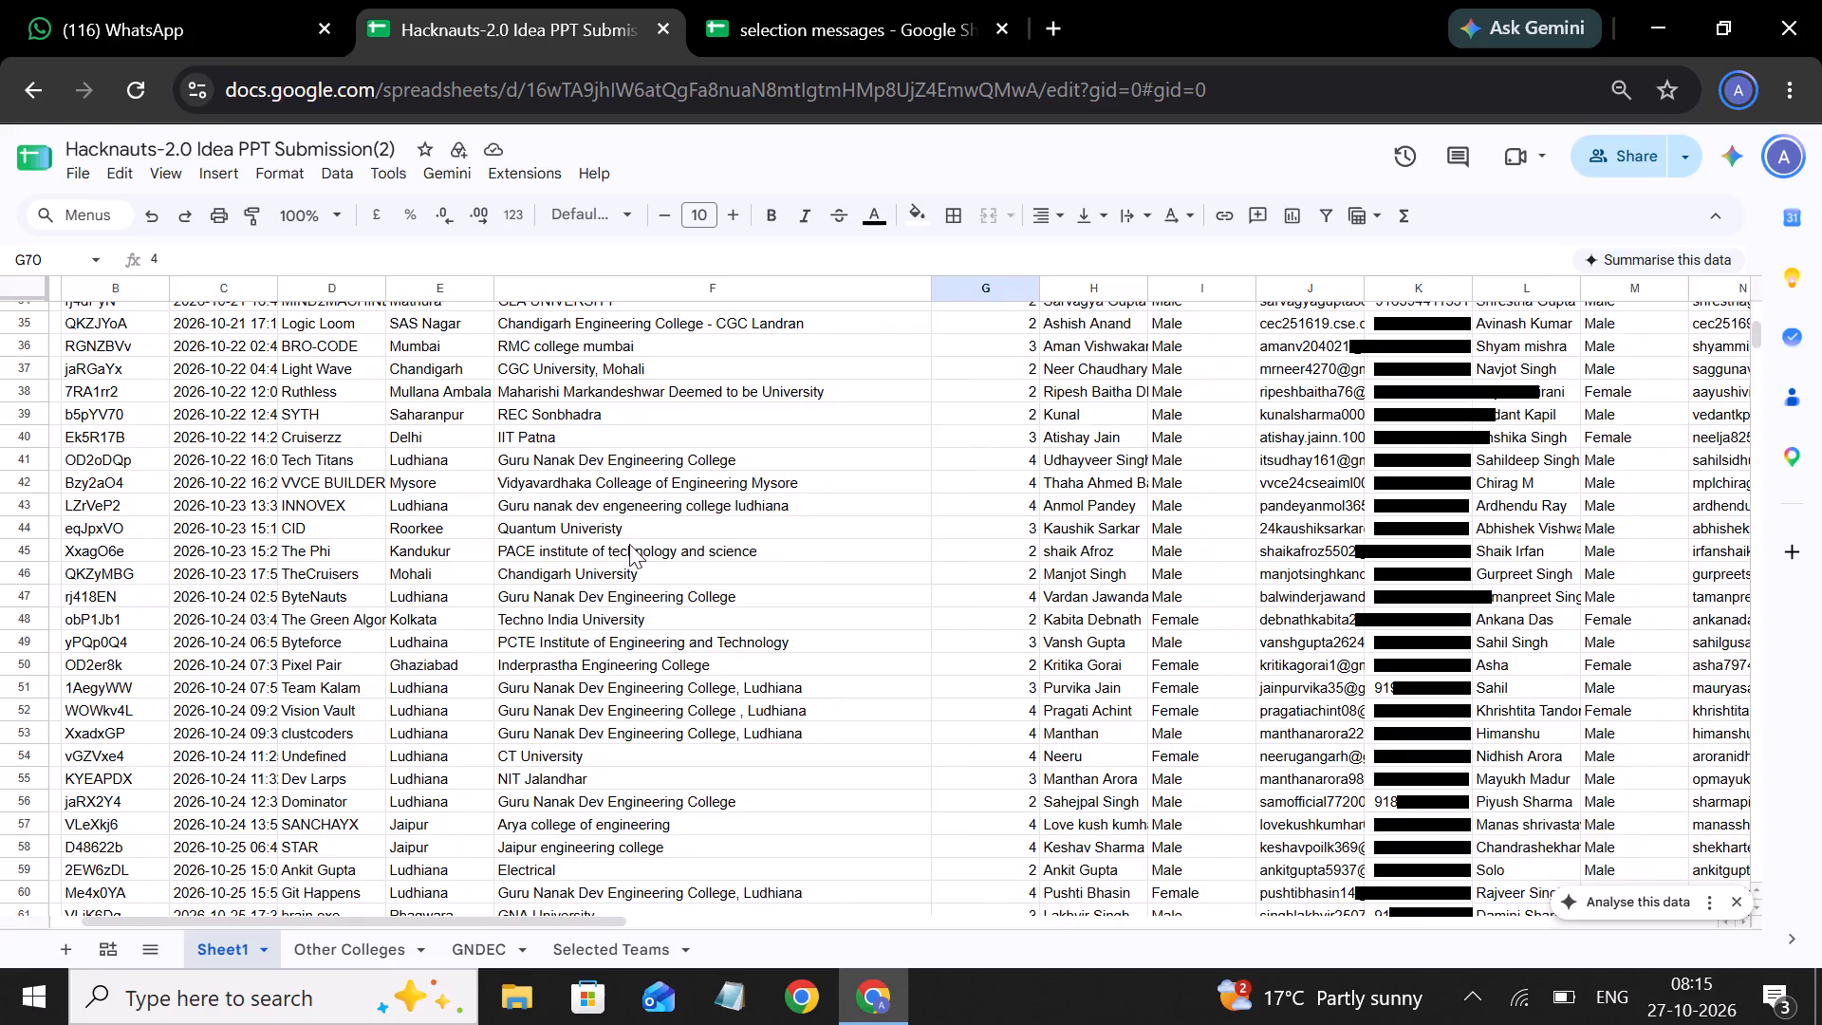
scroll(673, 486, "up", 2)
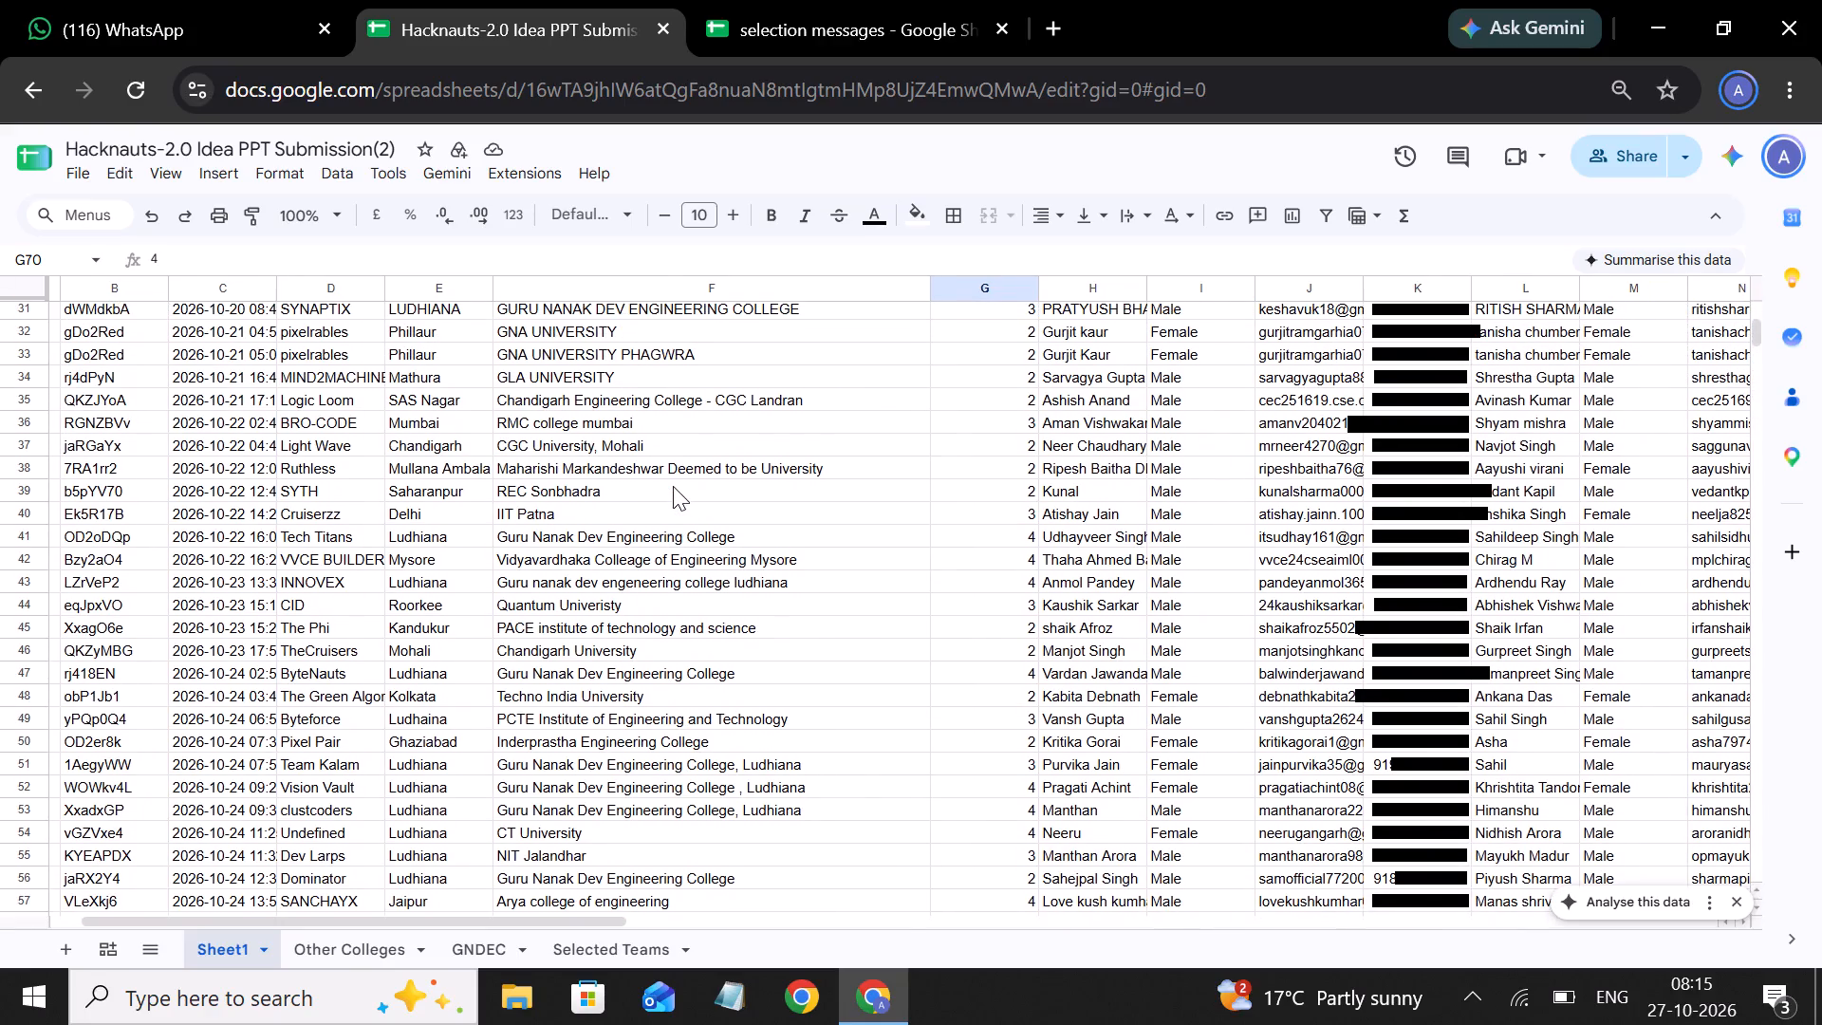
scroll(673, 486, "up", 1)
left_click(635, 484)
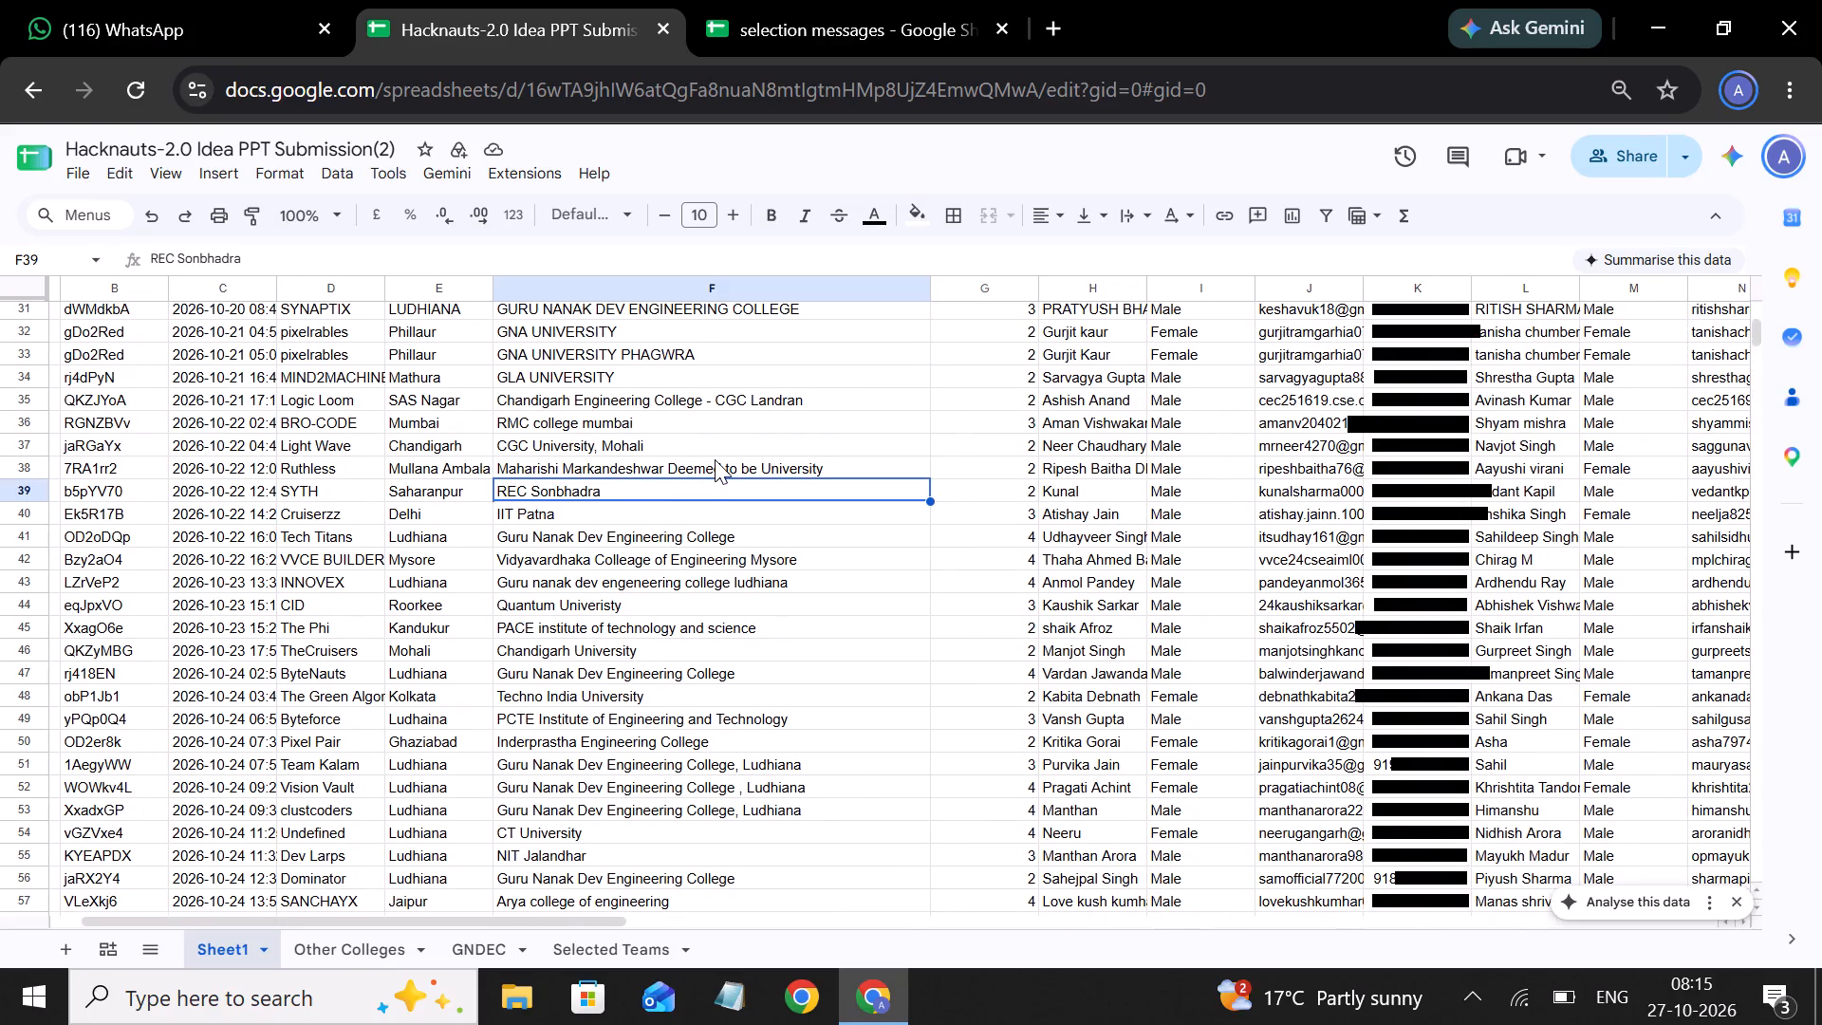
left_click(452, 459)
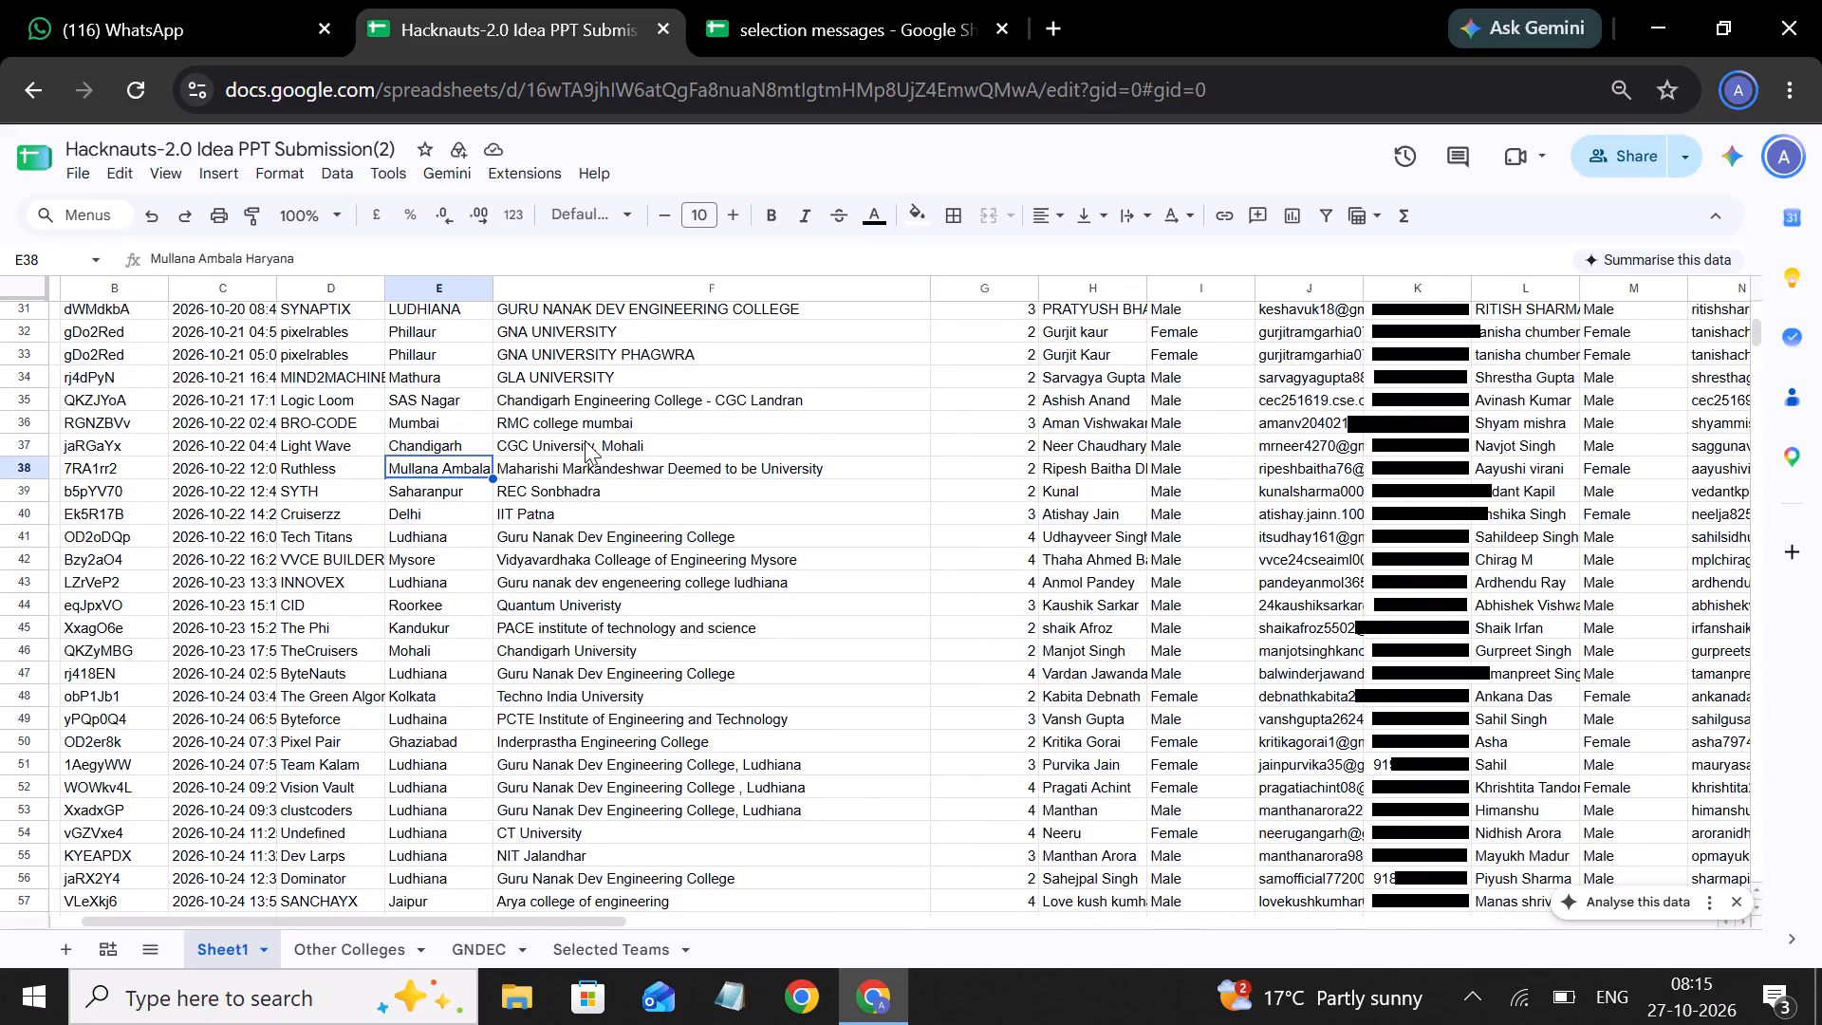
scroll(627, 401, "up", 2)
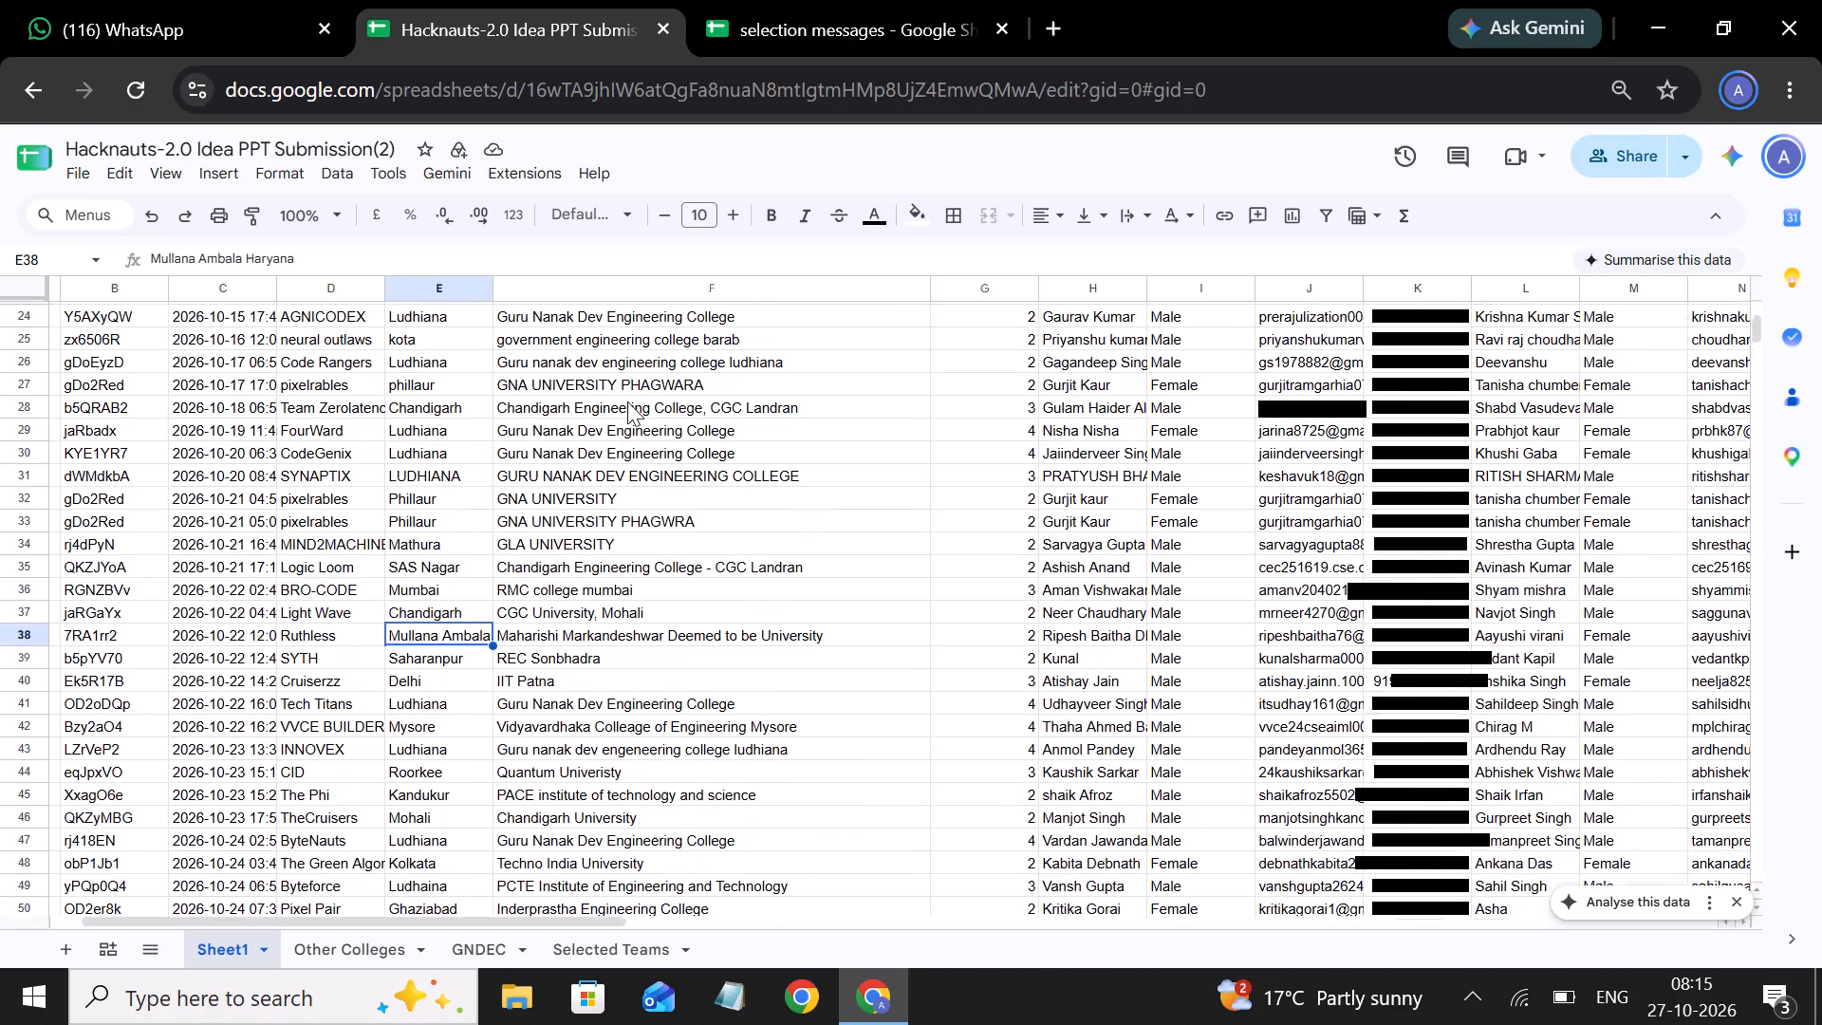
scroll(627, 401, "up", 5)
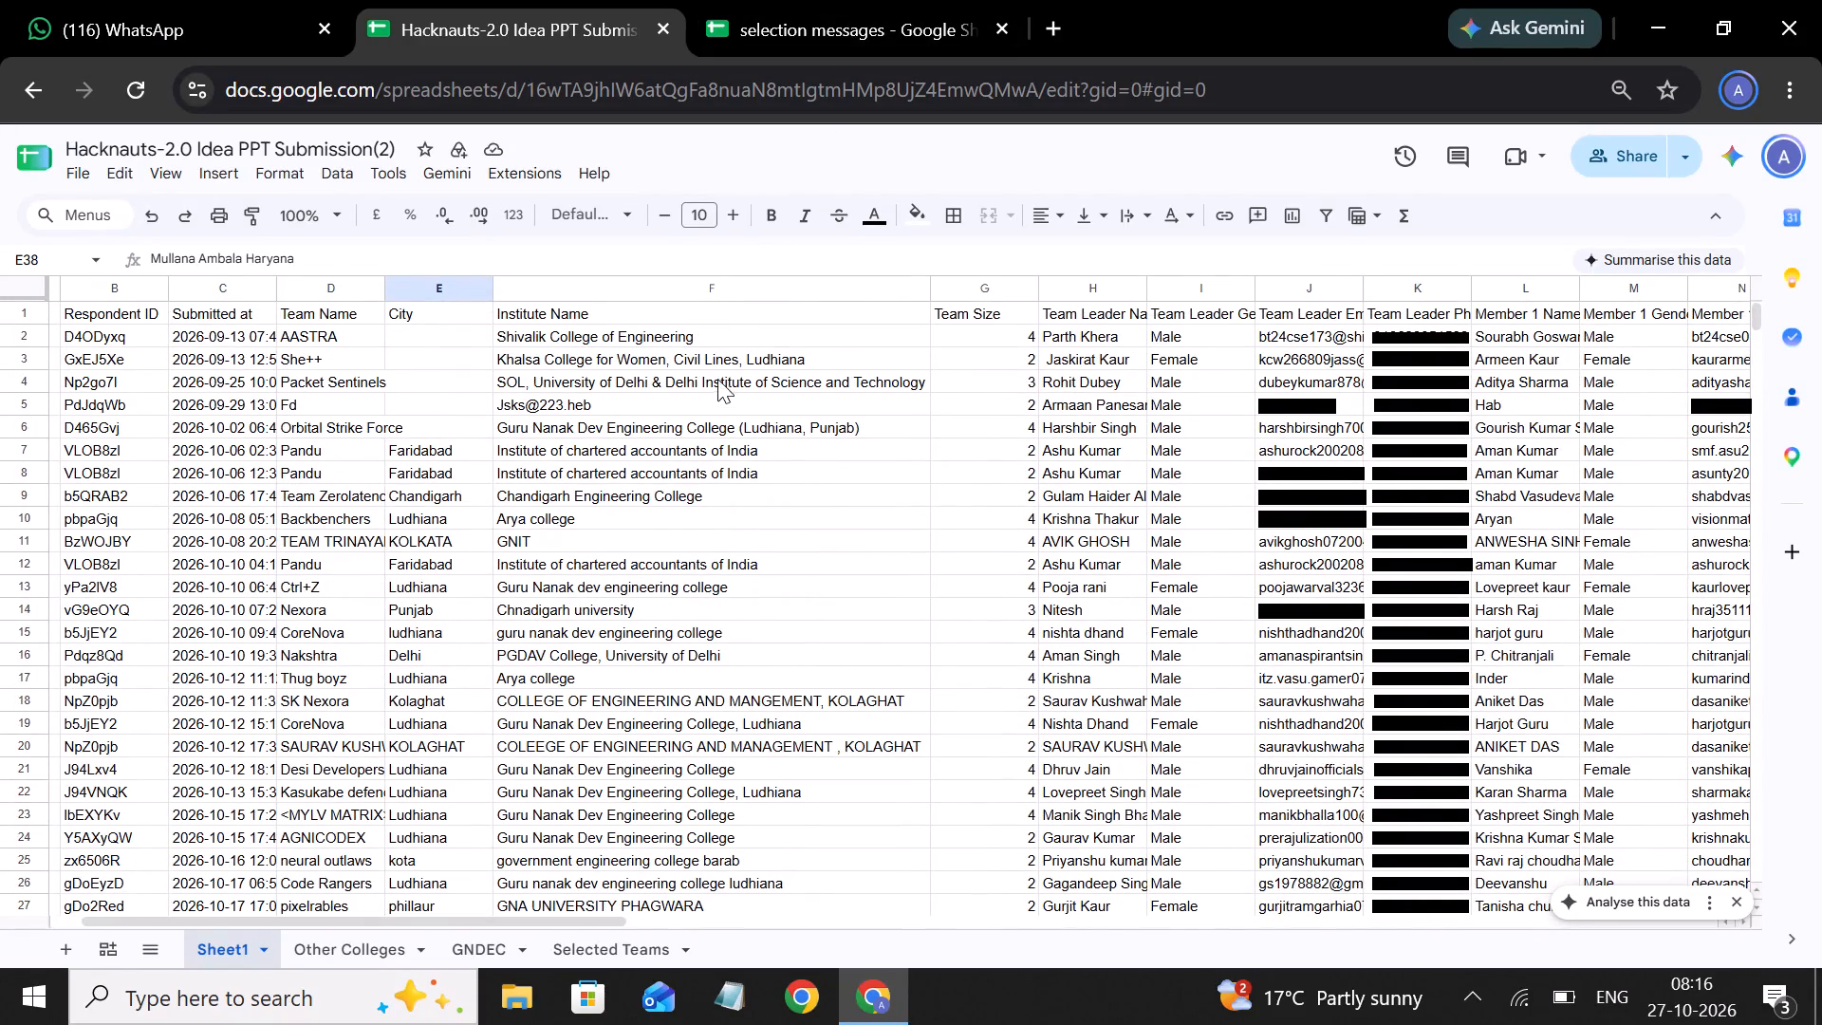
Close the selection messages spreadsheet.
left_click(1000, 24)
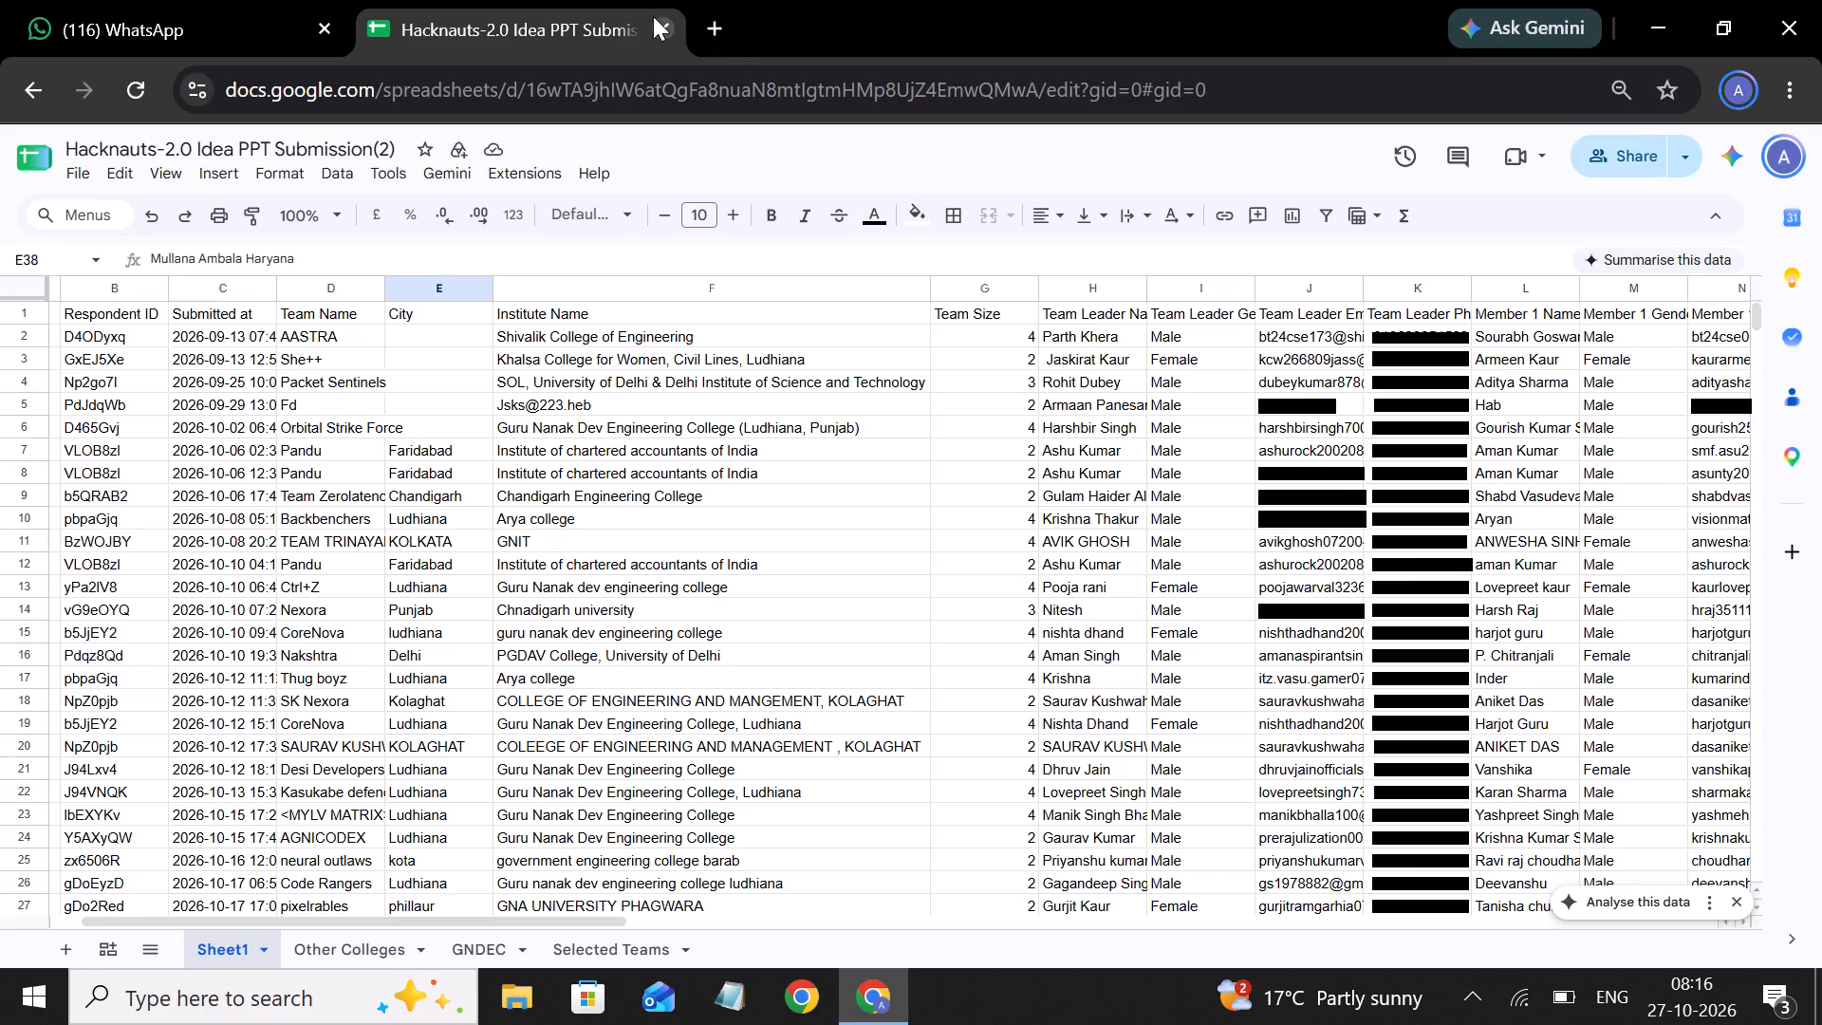